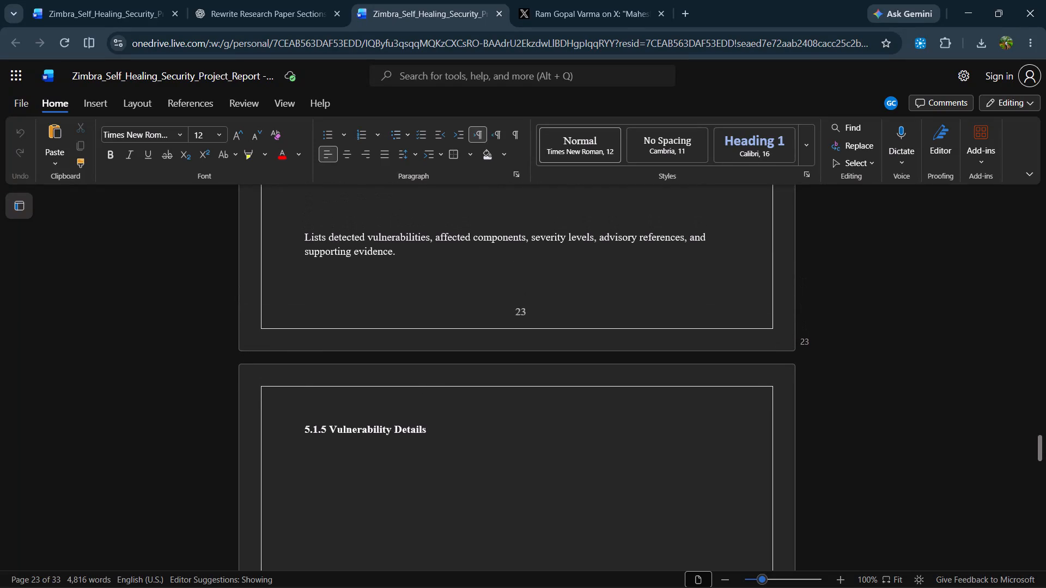
Review the report's results chapter from section 5.1.5 Vulnerability Details through 5.1.7 Verification and Recovery Panel to the start of 5.2 Resulting Tables.
{"action": "scroll", "coordinate": [679, 435], "scroll_direction": "right", "scroll_amount": 1}
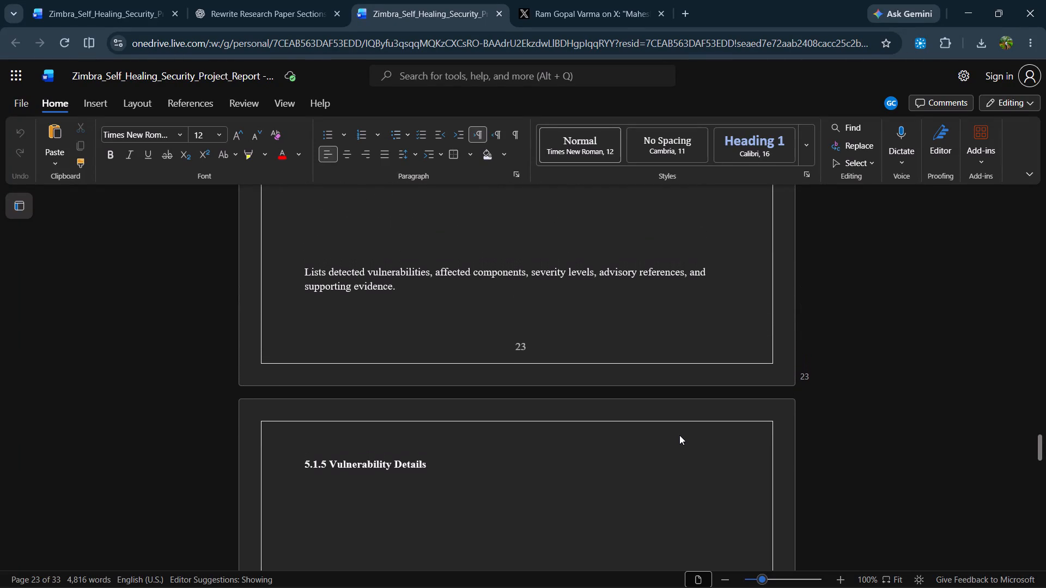
{"action": "scroll", "coordinate": [679, 435], "scroll_direction": "right", "scroll_amount": 1}
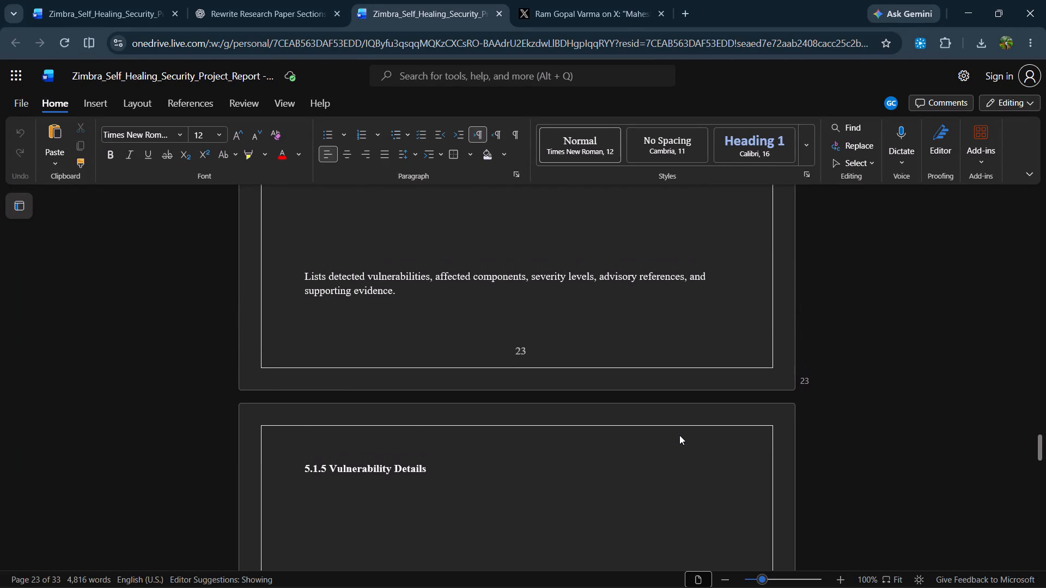
{"action": "scroll", "coordinate": [679, 435], "scroll_direction": "right", "scroll_amount": 1}
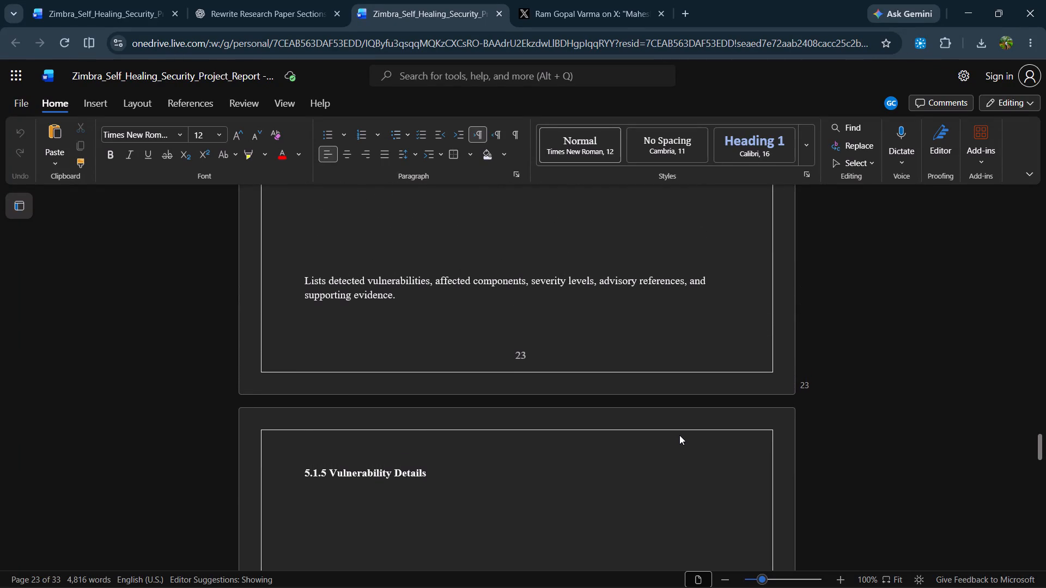
{"action": "scroll", "coordinate": [679, 435], "scroll_direction": "right", "scroll_amount": 1}
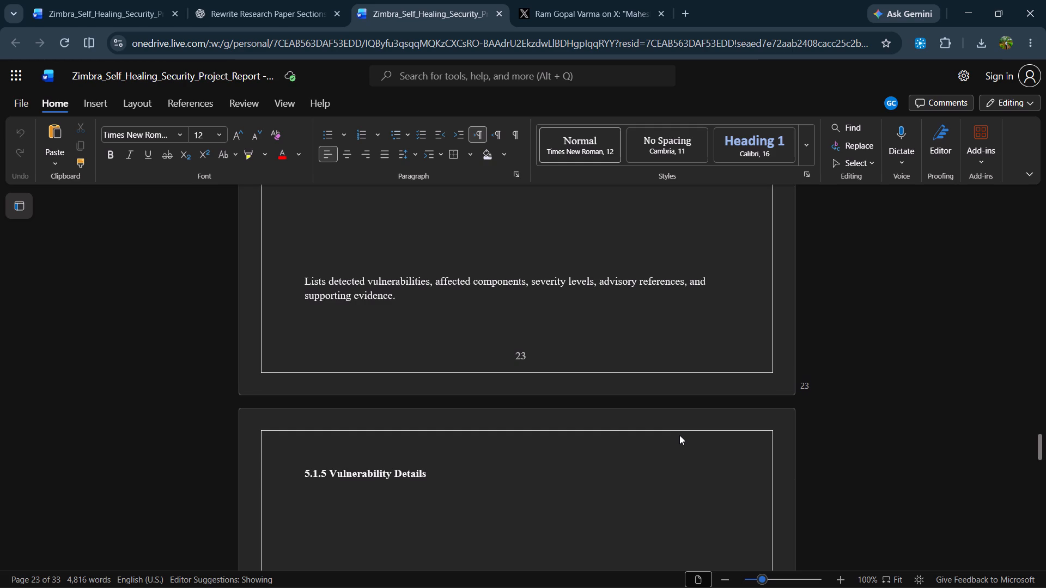
{"action": "scroll", "coordinate": [679, 435], "scroll_direction": "down", "scroll_amount": 3}
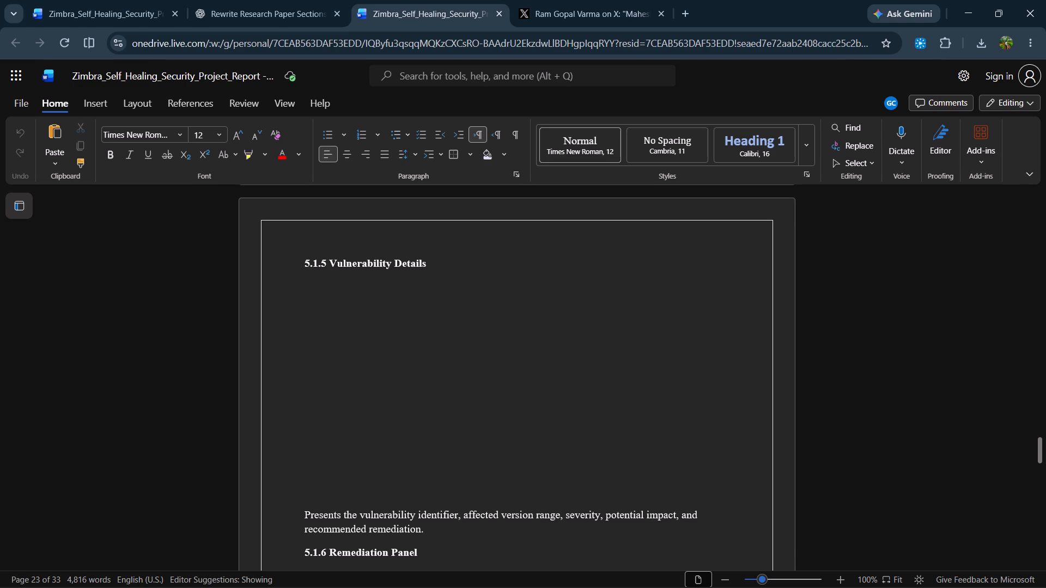
{"action": "scroll", "coordinate": [679, 435], "scroll_direction": "down", "scroll_amount": 5}
{"action": "scroll", "coordinate": [679, 435], "scroll_direction": "up", "scroll_amount": 1}
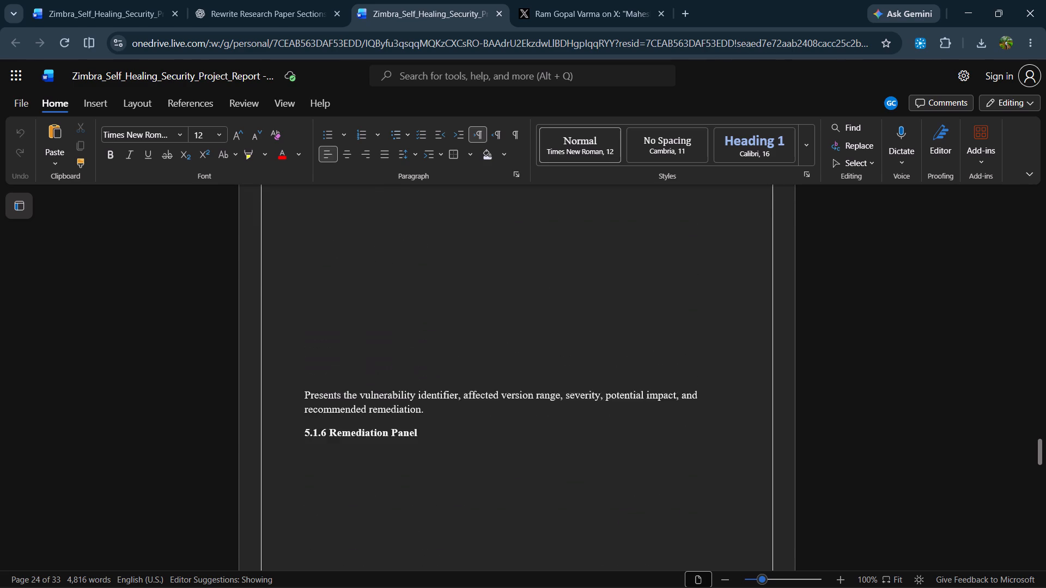
{"action": "scroll", "coordinate": [679, 435], "scroll_direction": "up", "scroll_amount": 3}
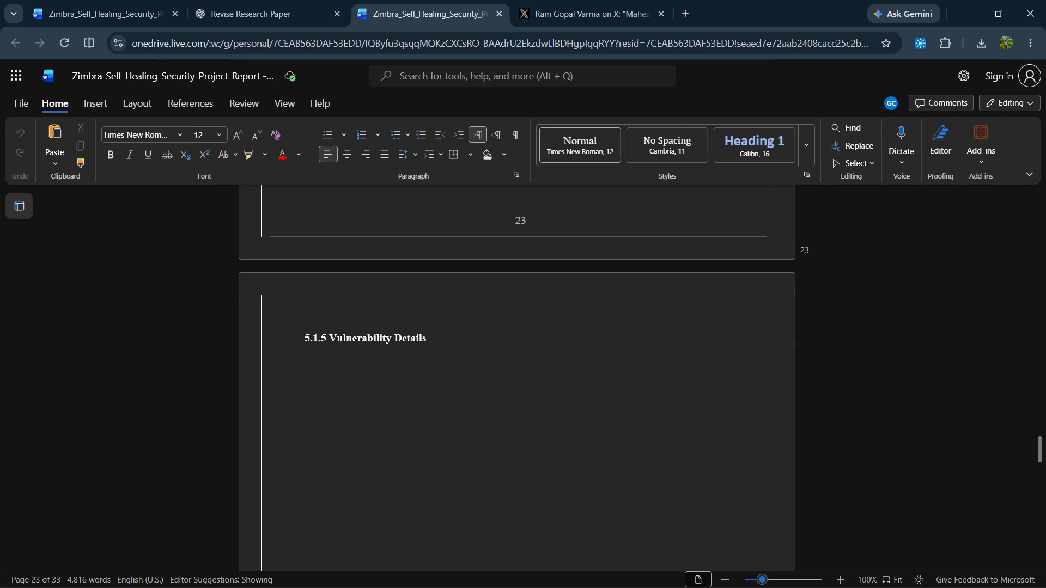
{"action": "scroll", "coordinate": [679, 435], "scroll_direction": "down", "scroll_amount": 2}
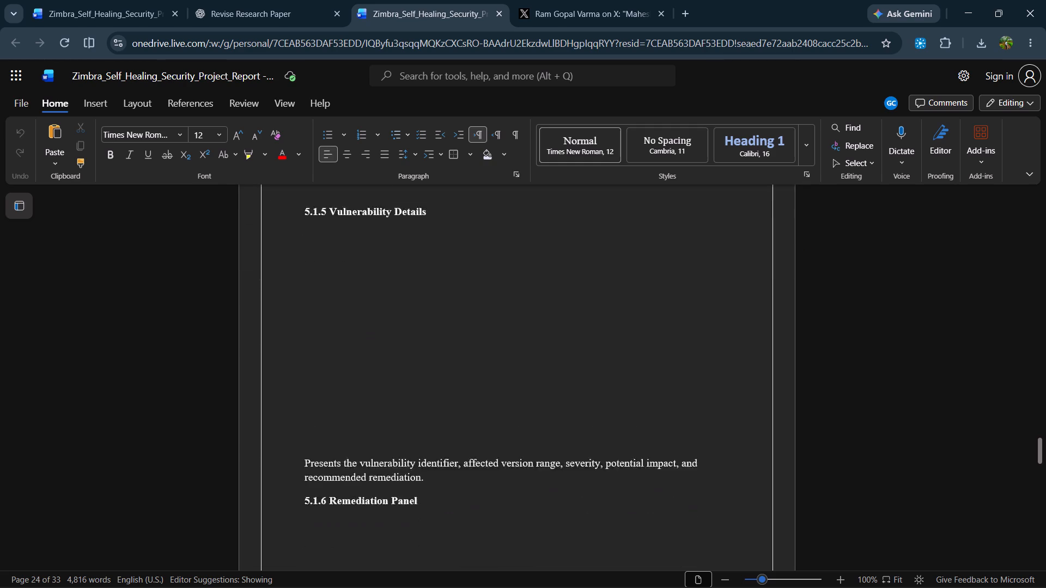
{"action": "scroll", "coordinate": [679, 435], "scroll_direction": "down", "scroll_amount": 4}
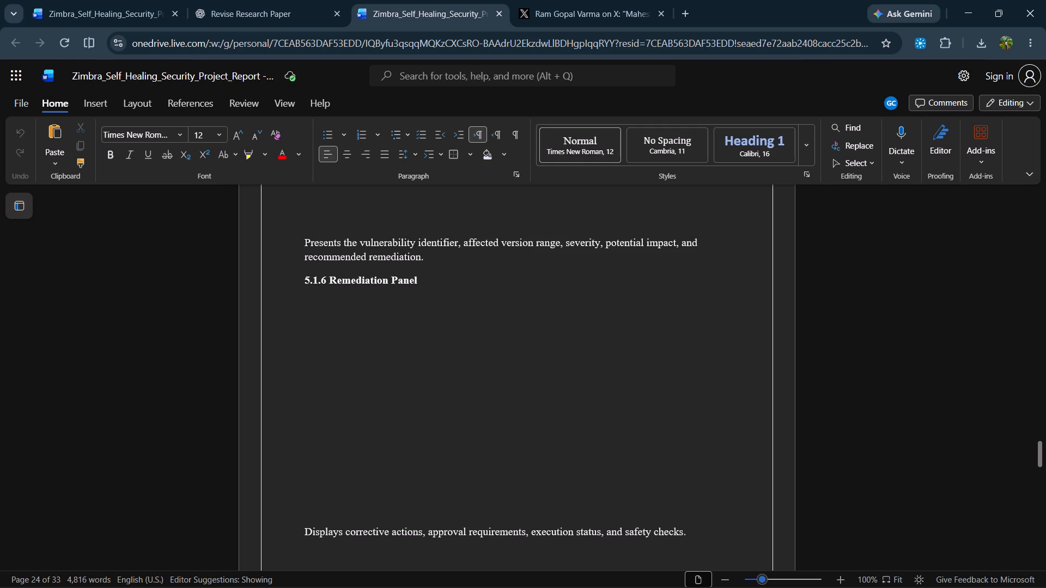
{"action": "scroll", "coordinate": [679, 435], "scroll_direction": "down", "scroll_amount": 3}
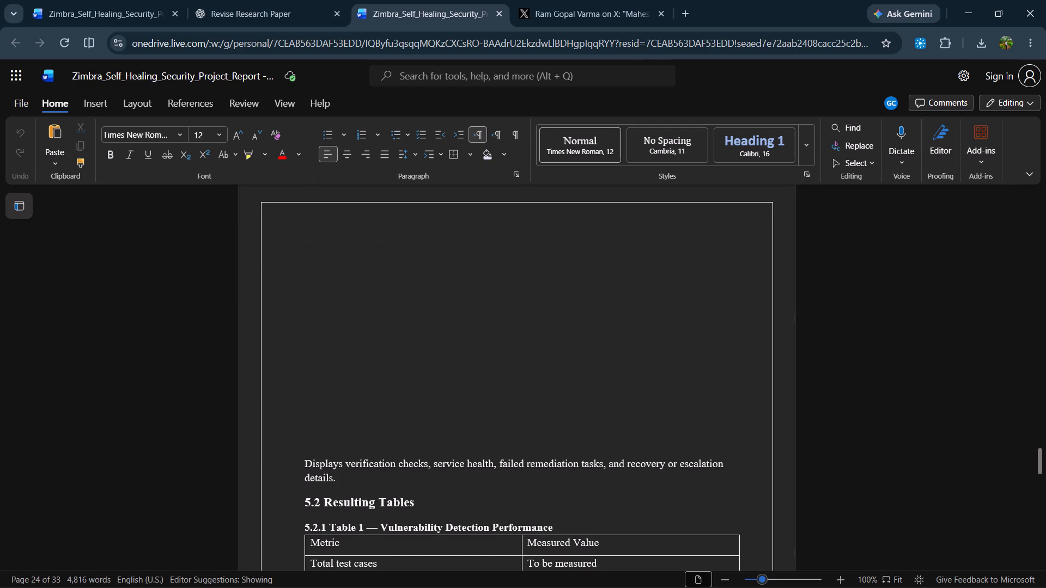
{"action": "scroll", "coordinate": [679, 435], "scroll_direction": "up", "scroll_amount": 3}
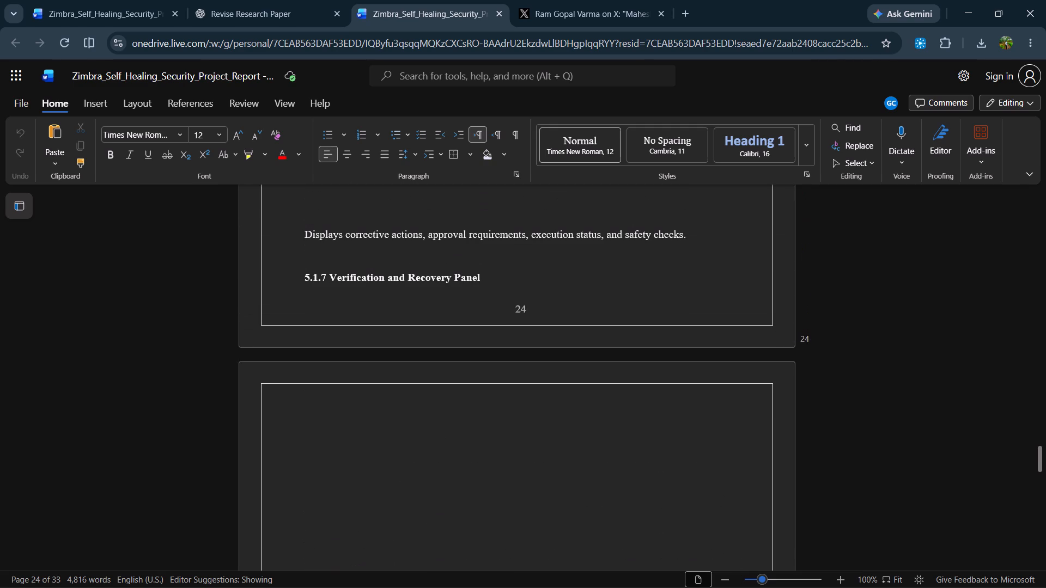
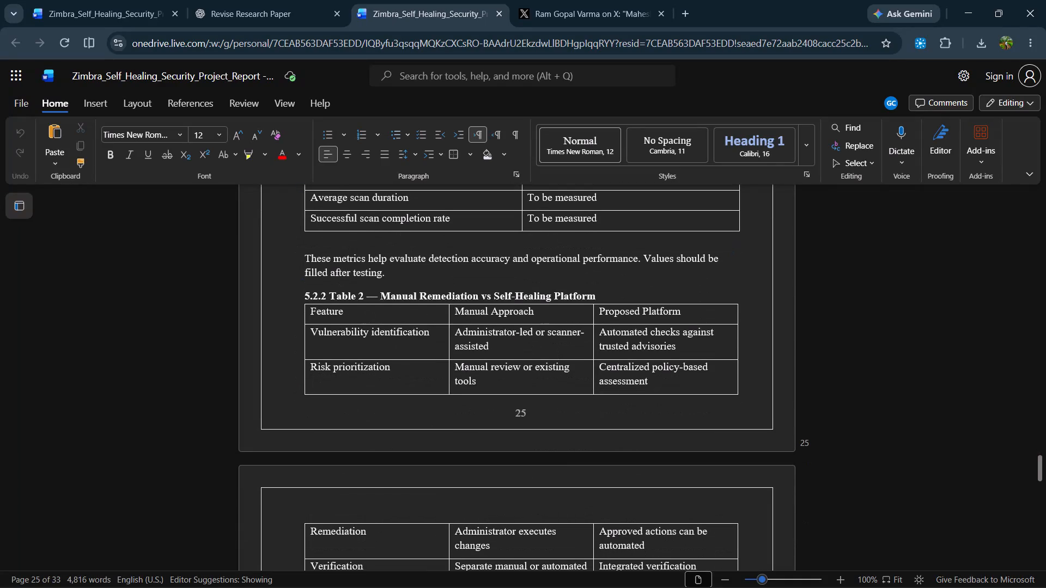
Review the report from 5.2.2 Table 2, Manual Remediation vs Self-Healing Platform, to 5.3.1 Result Graph 1 under 5.3 Resulting Graphs.
{"action": "scroll", "coordinate": [679, 435], "scroll_direction": "down", "scroll_amount": 1}
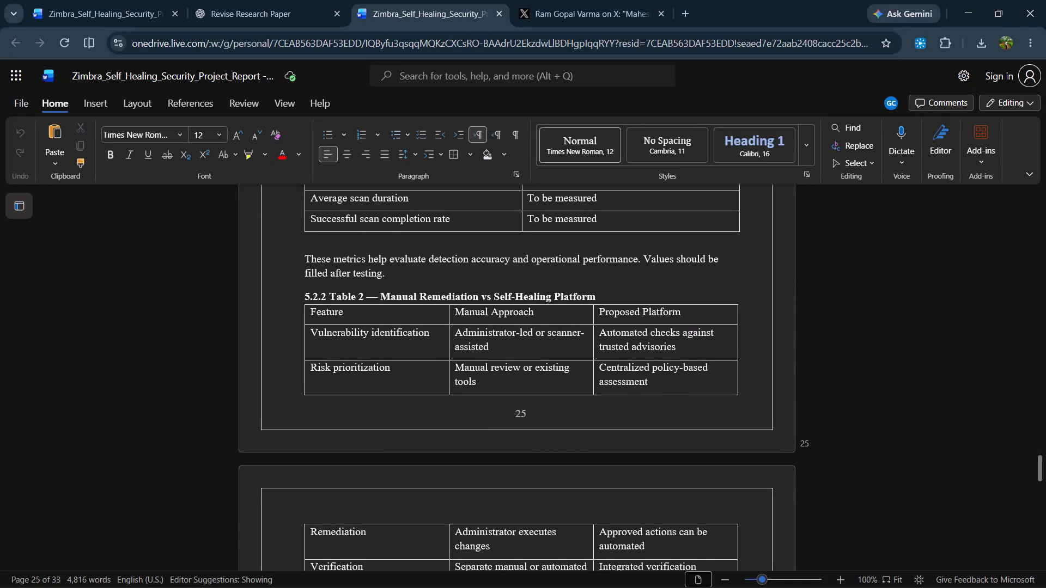
{"action": "scroll", "coordinate": [679, 435], "scroll_direction": "down", "scroll_amount": 1}
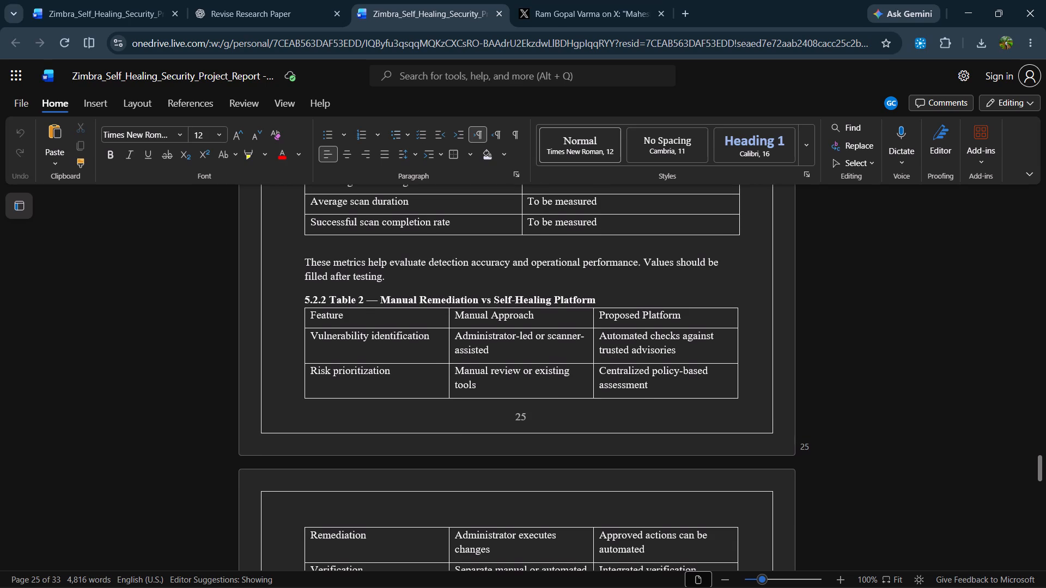
{"action": "scroll", "coordinate": [679, 435], "scroll_direction": "down", "scroll_amount": 1}
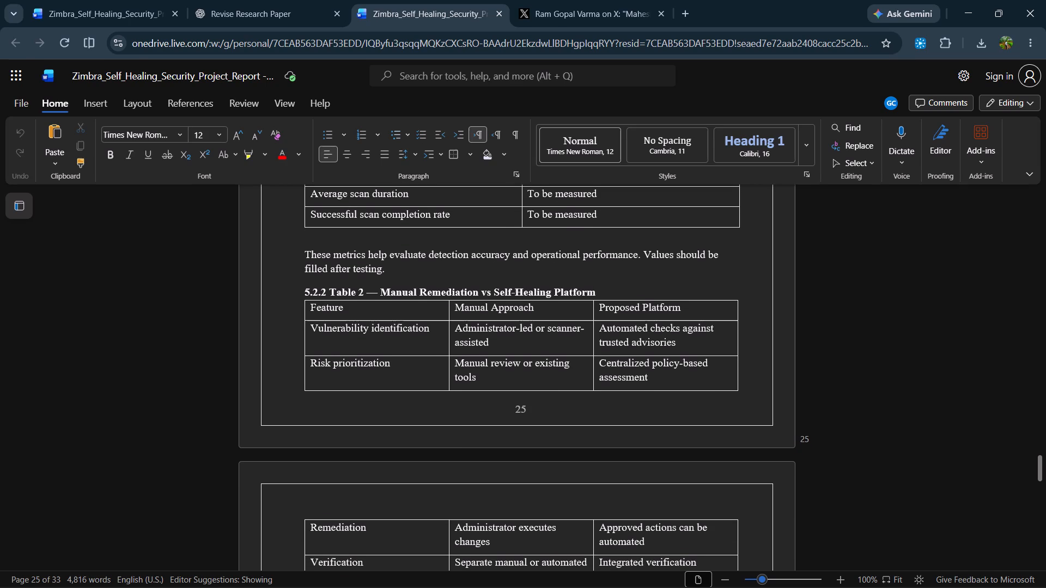
{"action": "scroll", "coordinate": [679, 435], "scroll_direction": "down", "scroll_amount": 2}
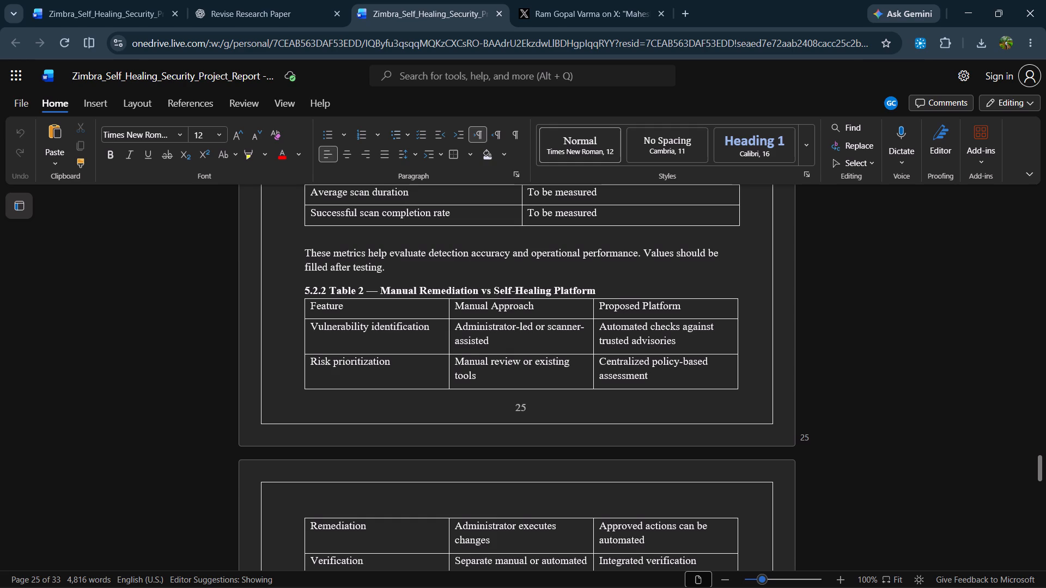
{"action": "scroll", "coordinate": [679, 435], "scroll_direction": "down", "scroll_amount": 2}
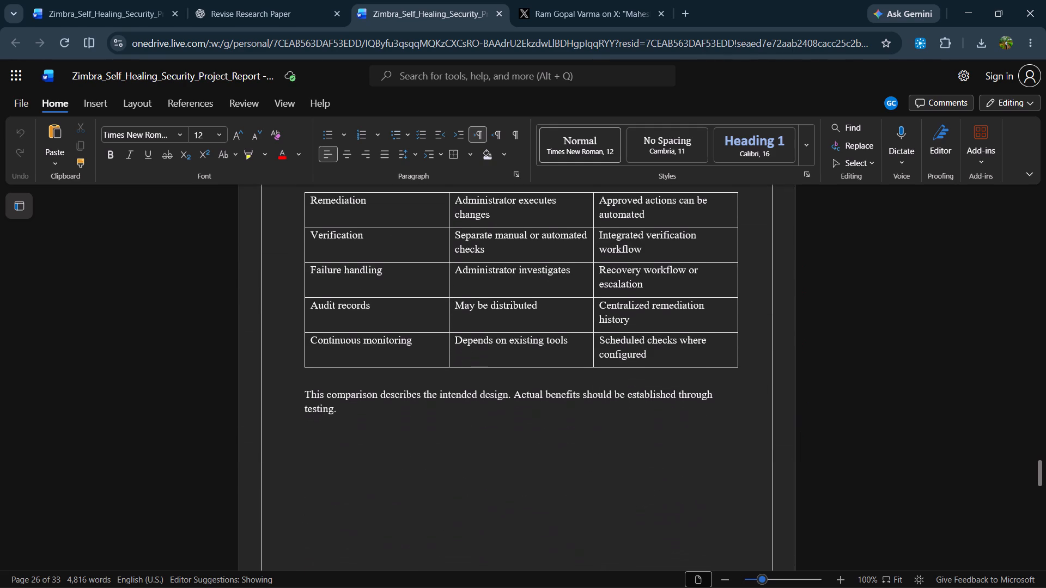
{"action": "scroll", "coordinate": [679, 435], "scroll_direction": "down", "scroll_amount": 7}
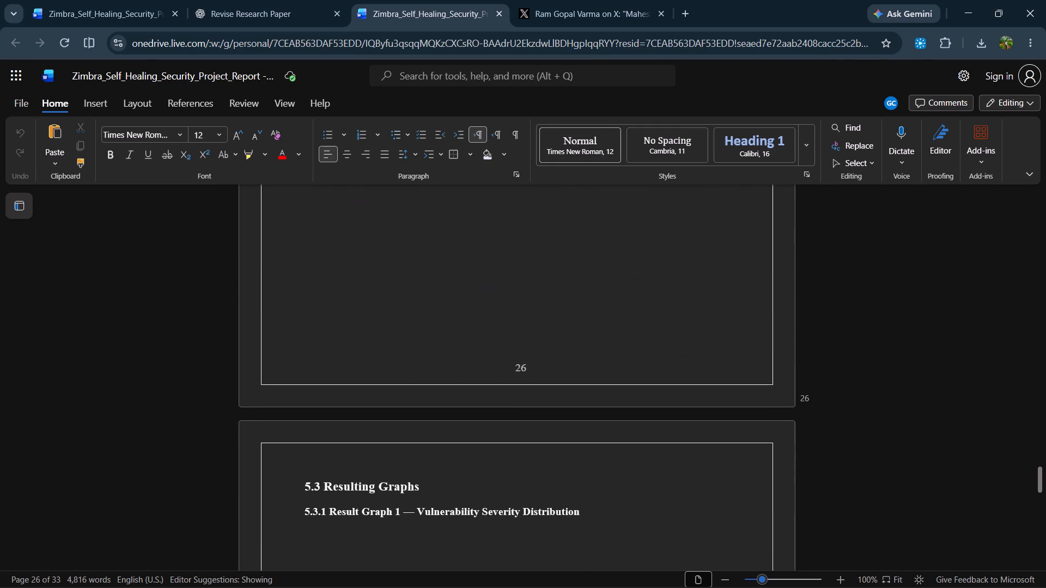
{"action": "scroll", "coordinate": [679, 435], "scroll_direction": "down", "scroll_amount": 3}
{"action": "scroll", "coordinate": [679, 435], "scroll_direction": "up", "scroll_amount": 1}
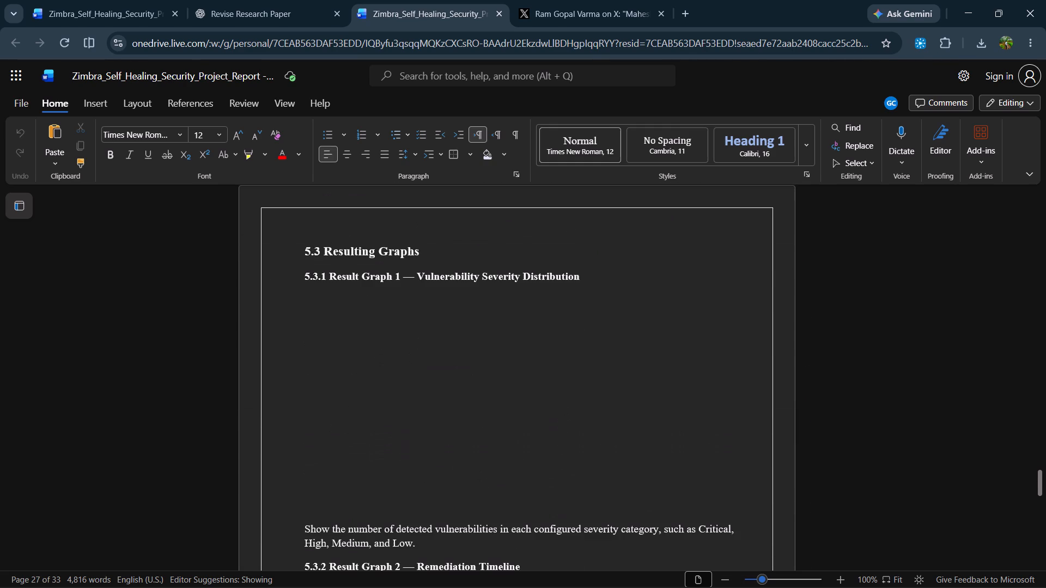
{"action": "scroll", "coordinate": [679, 435], "scroll_direction": "up", "scroll_amount": 1}
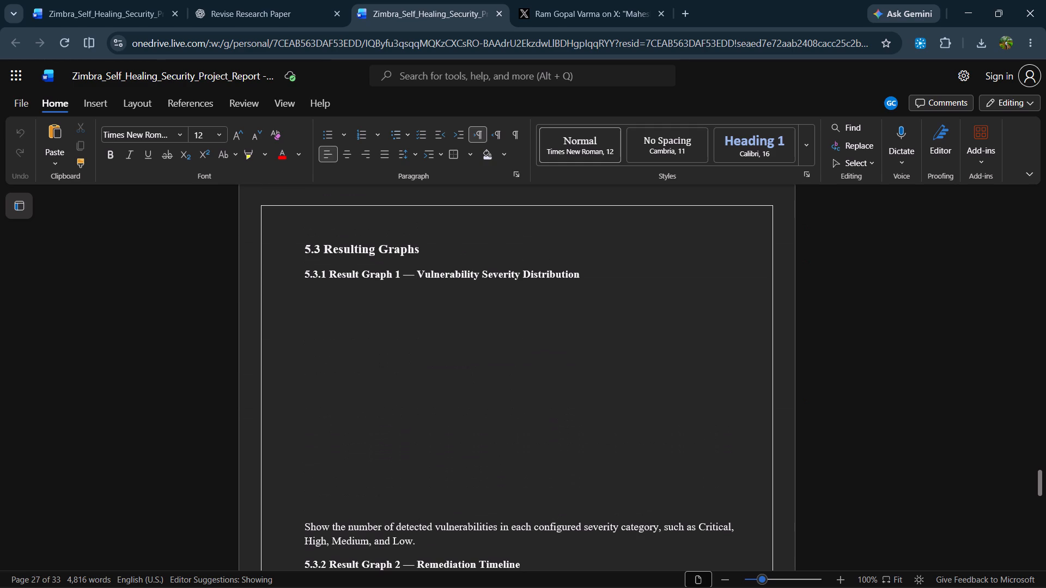
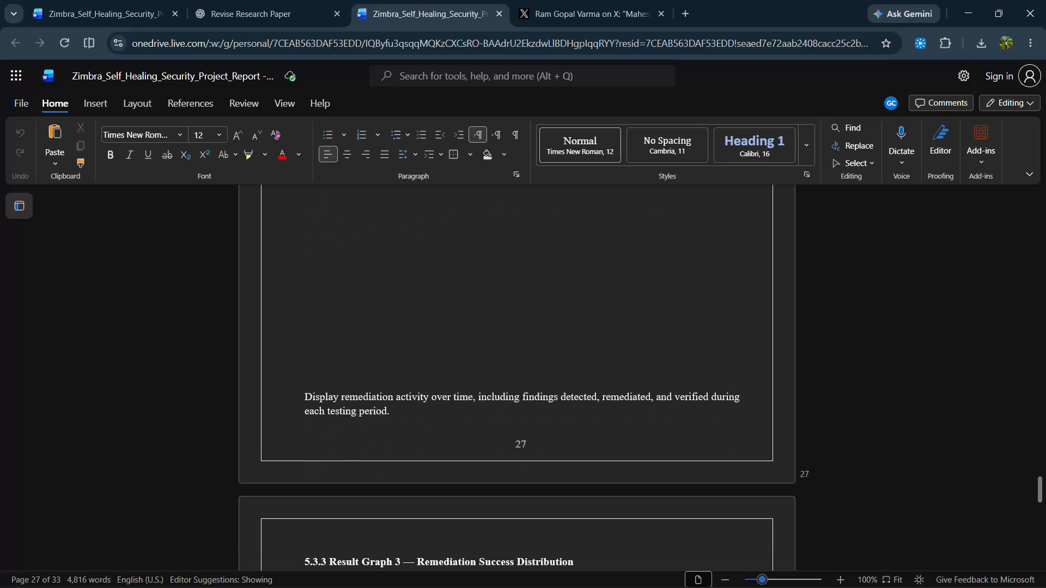
Review the report from 5.3.3 Result Graph 3, Remediation Success Distribution, to 5.4.3 Results Summary.
{"action": "scroll", "coordinate": [679, 435], "scroll_direction": "down", "scroll_amount": 2}
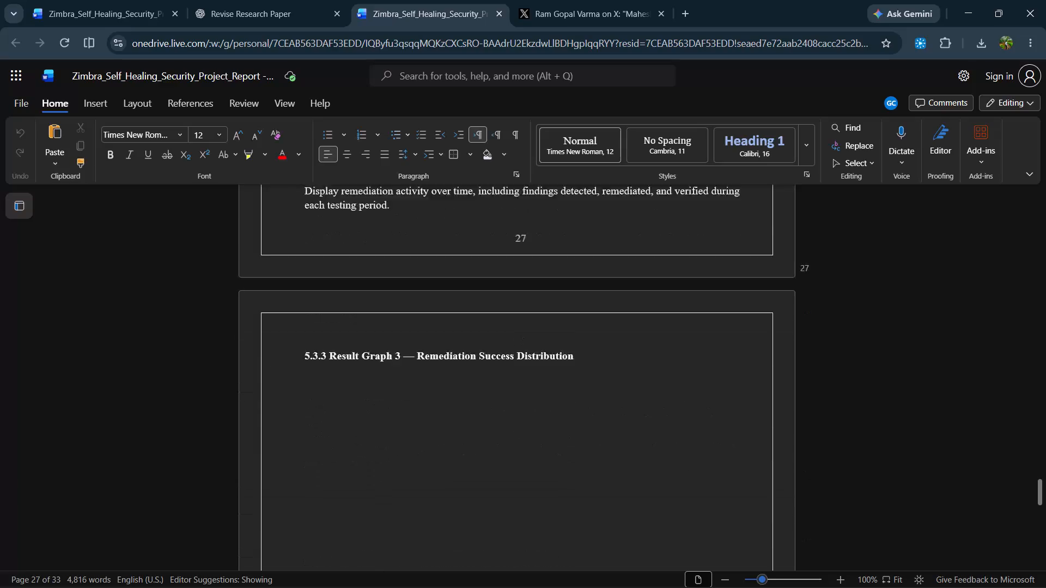
{"action": "scroll", "coordinate": [679, 435], "scroll_direction": "down", "scroll_amount": 3}
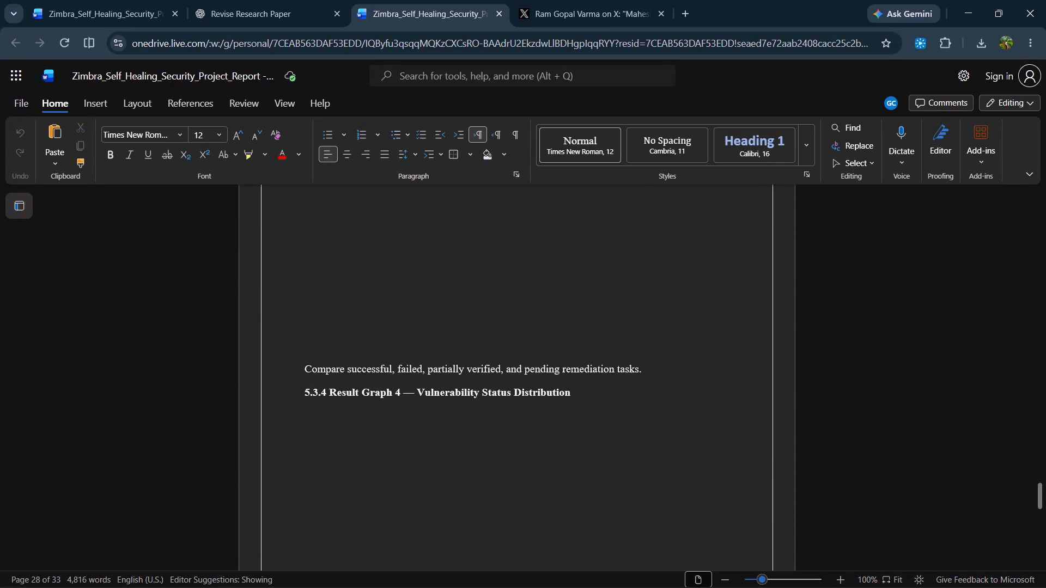
{"action": "scroll", "coordinate": [679, 435], "scroll_direction": "down", "scroll_amount": 7}
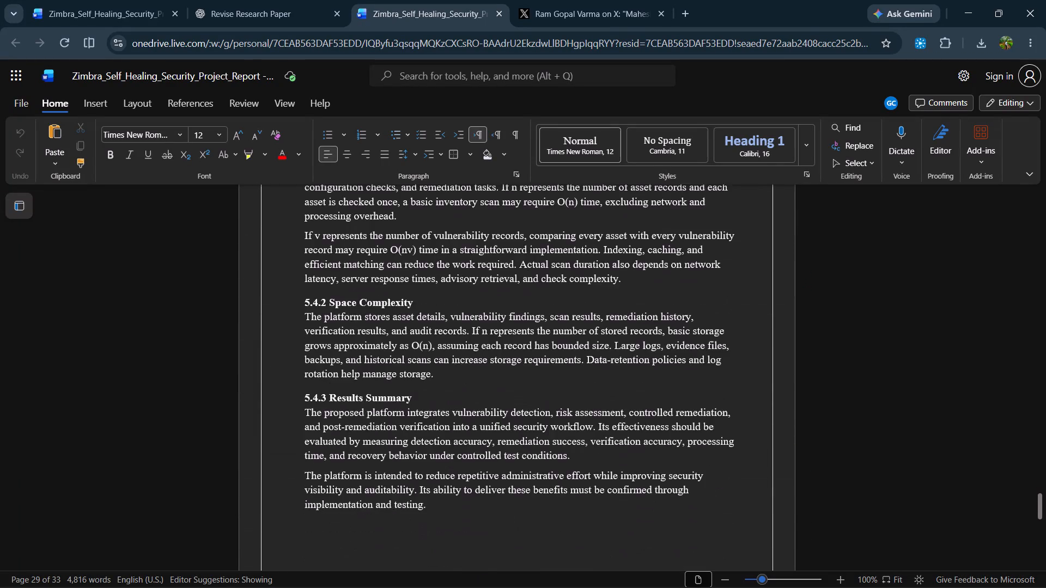
Review the rest of the report from Chapter 6, Conclusion & Future Scope, through References to the Poster Presentation page.
{"action": "scroll", "coordinate": [679, 435], "scroll_direction": "down", "scroll_amount": 6}
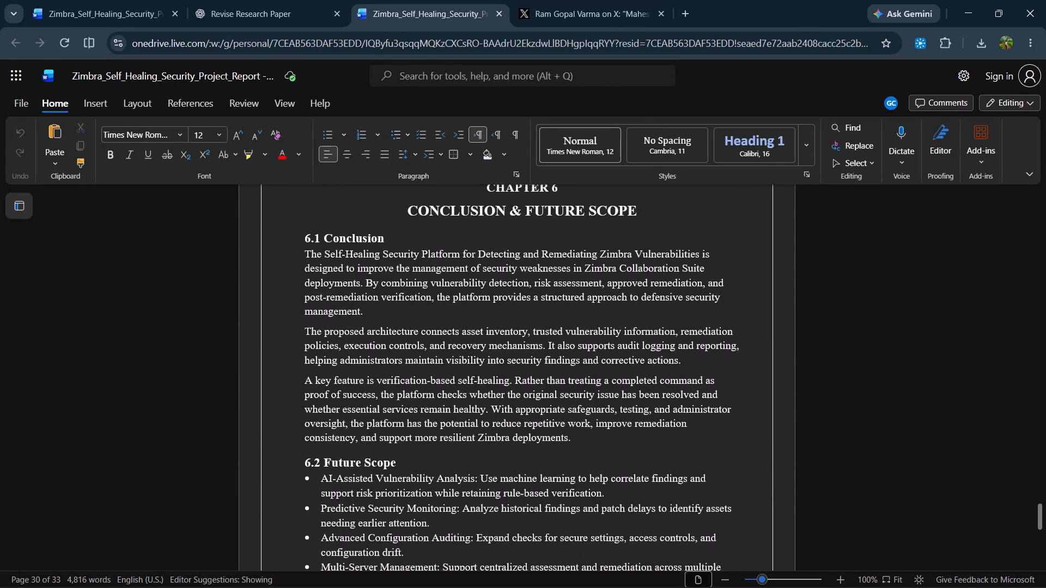
{"action": "scroll", "coordinate": [679, 435], "scroll_direction": "down", "scroll_amount": 4}
{"action": "scroll", "coordinate": [679, 435], "scroll_direction": "up", "scroll_amount": 3}
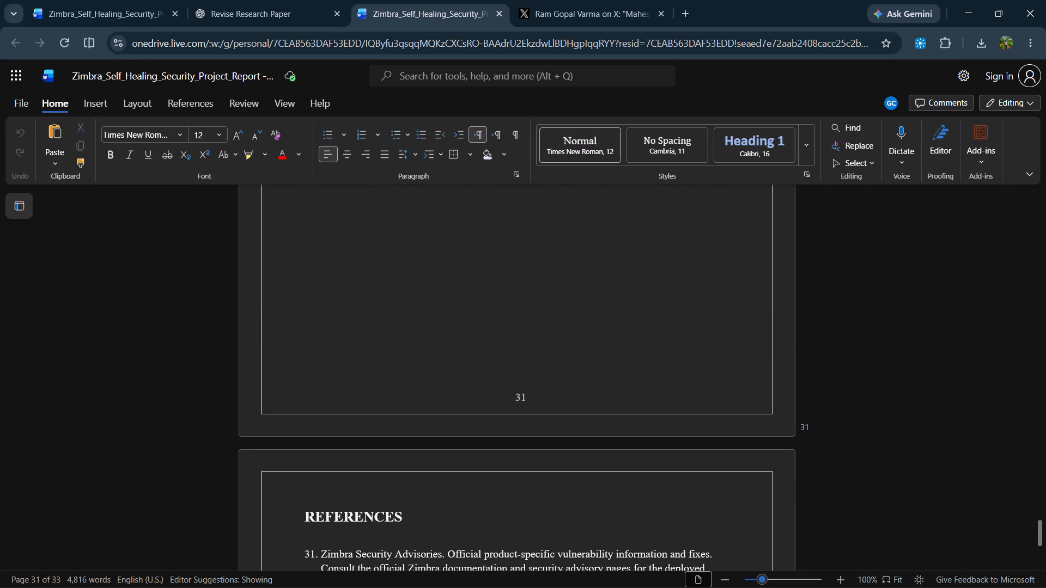
{"action": "scroll", "coordinate": [679, 435], "scroll_direction": "up", "scroll_amount": 4}
{"action": "scroll", "coordinate": [679, 435], "scroll_direction": "down", "scroll_amount": 2}
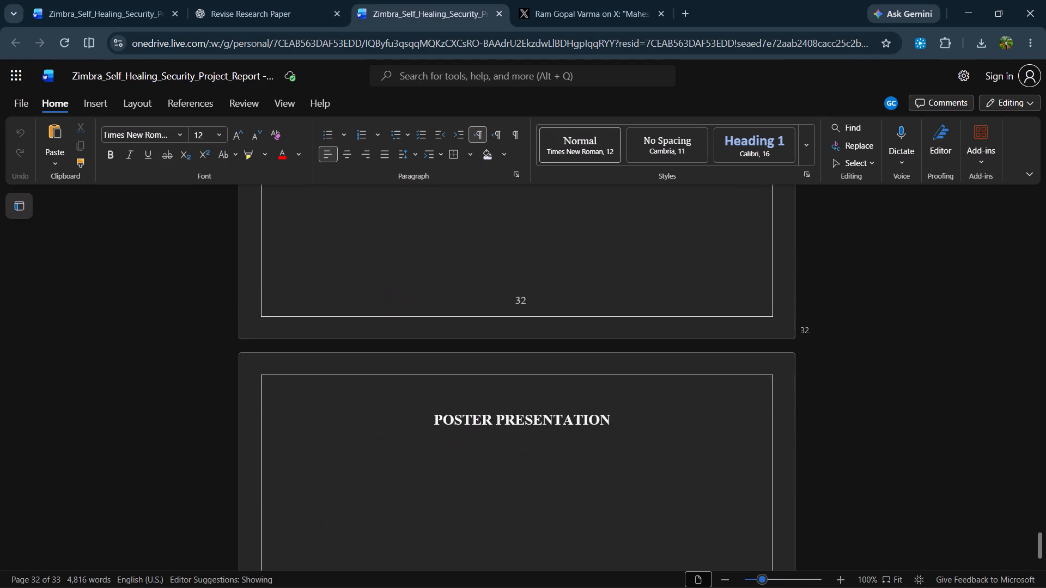
{"action": "scroll", "coordinate": [679, 435], "scroll_direction": "down", "scroll_amount": 2}
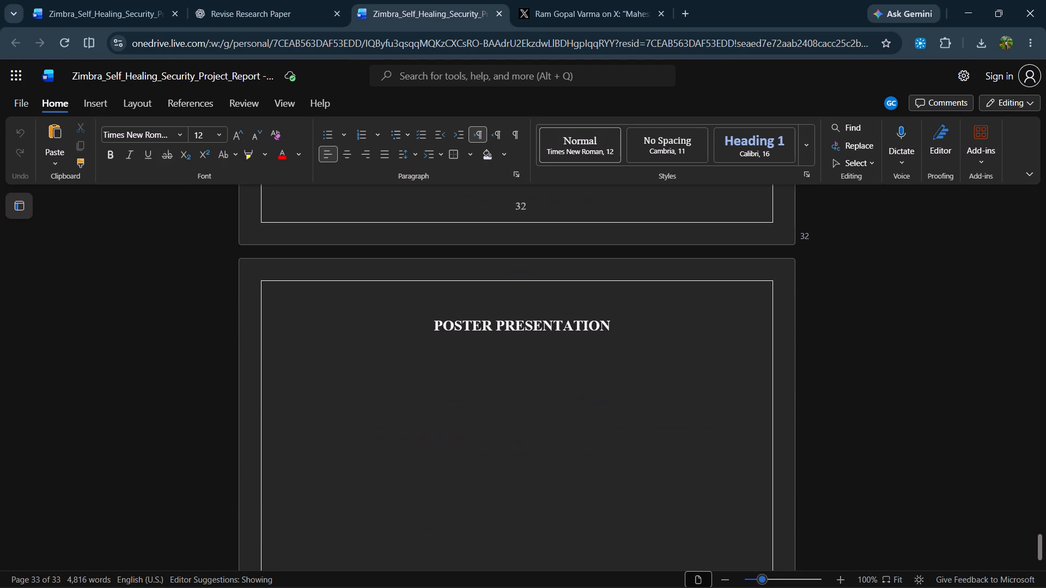
{"action": "scroll", "coordinate": [679, 435], "scroll_direction": "down", "scroll_amount": 1}
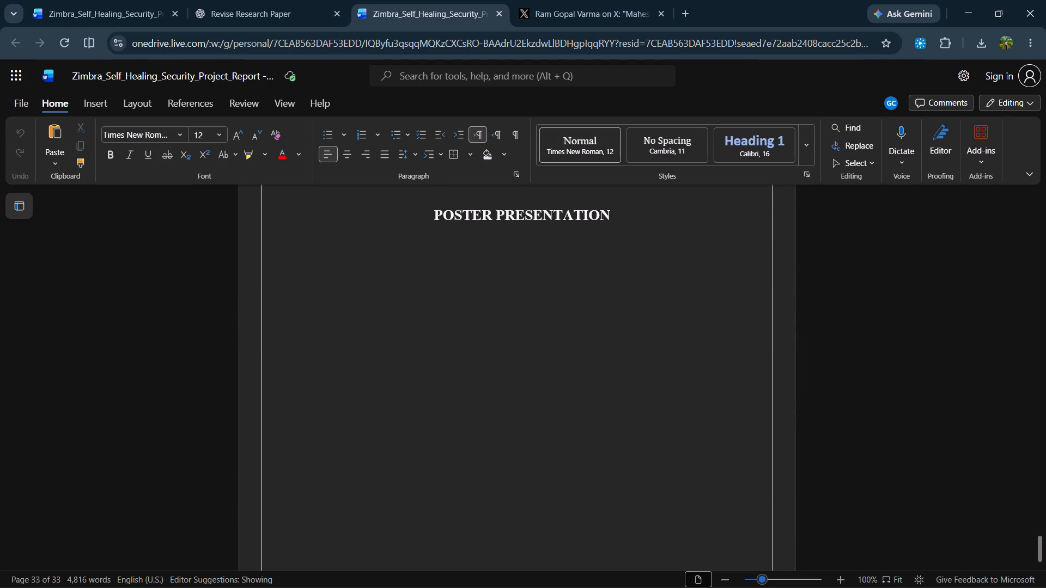
Go back to the resulting graphs and re-examine 5.3.2 Remediation Timeline and 5.3.3 Remediation Success Distribution.
{"action": "scroll", "coordinate": [679, 435], "scroll_direction": "up", "scroll_amount": 14}
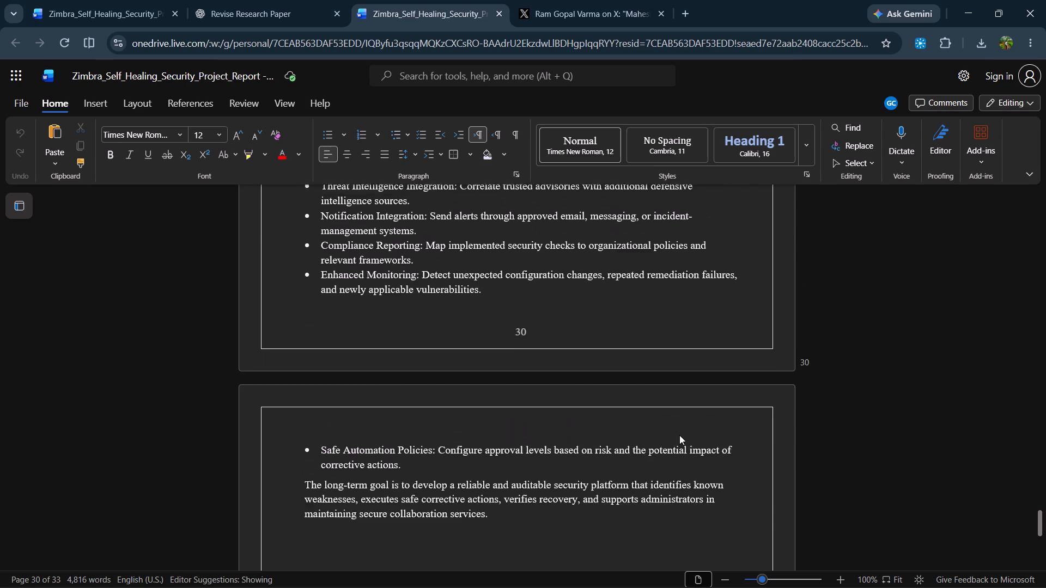
{"action": "scroll", "coordinate": [679, 435], "scroll_direction": "up", "scroll_amount": 8}
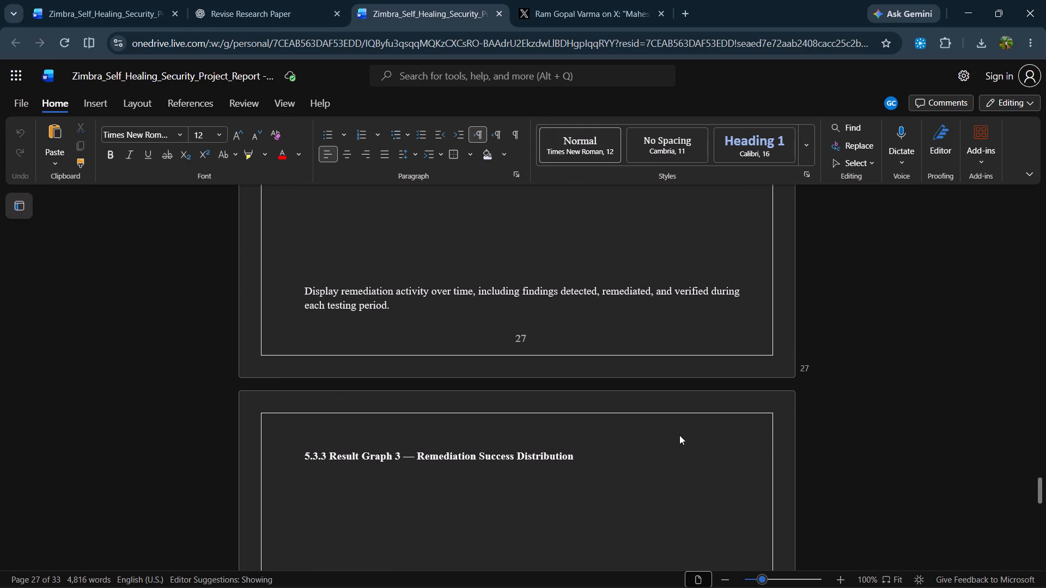
{"action": "scroll", "coordinate": [679, 435], "scroll_direction": "down", "scroll_amount": 1}
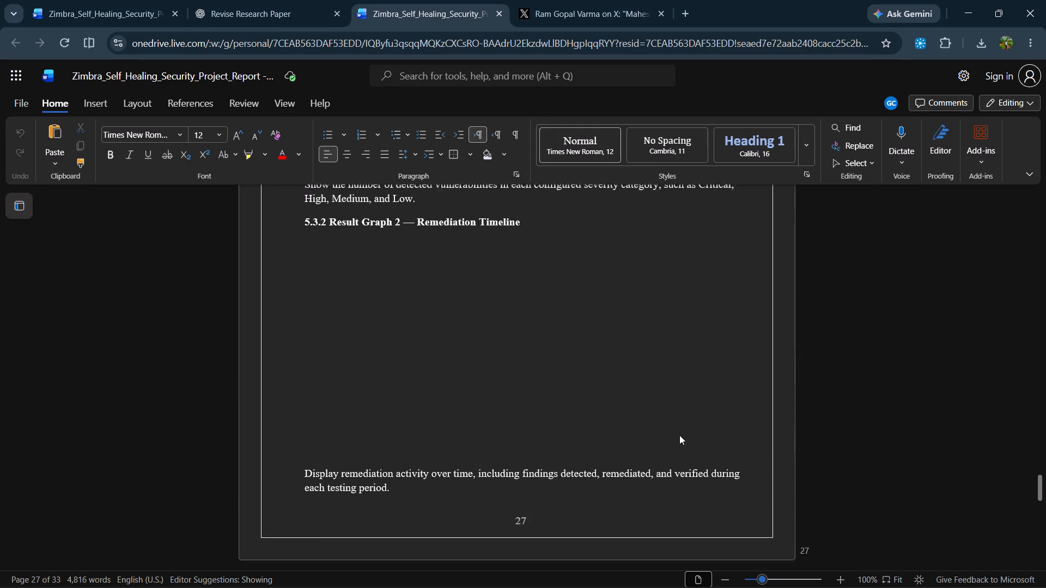
{"action": "scroll", "coordinate": [679, 435], "scroll_direction": "down", "scroll_amount": 1}
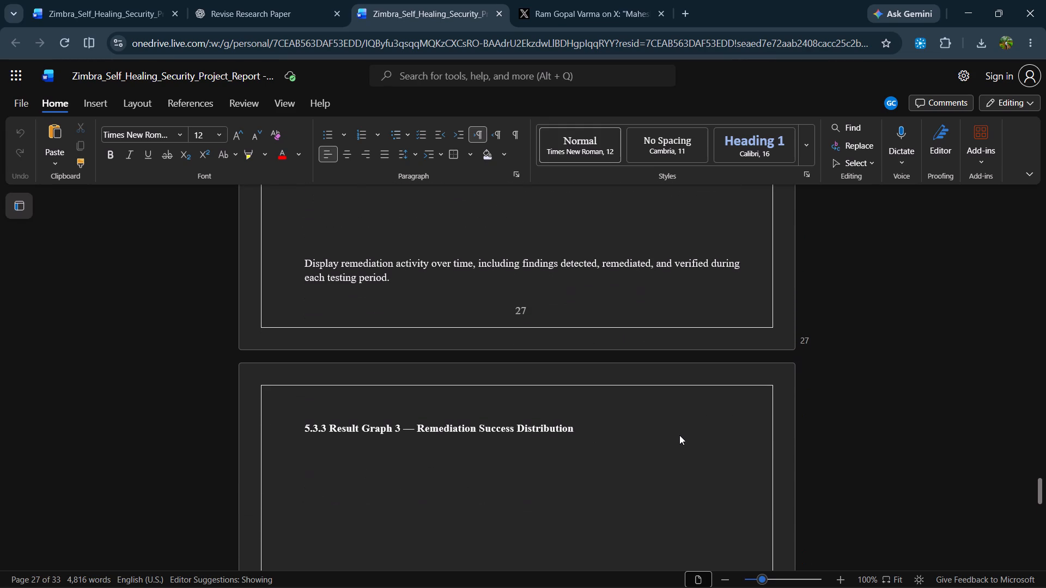
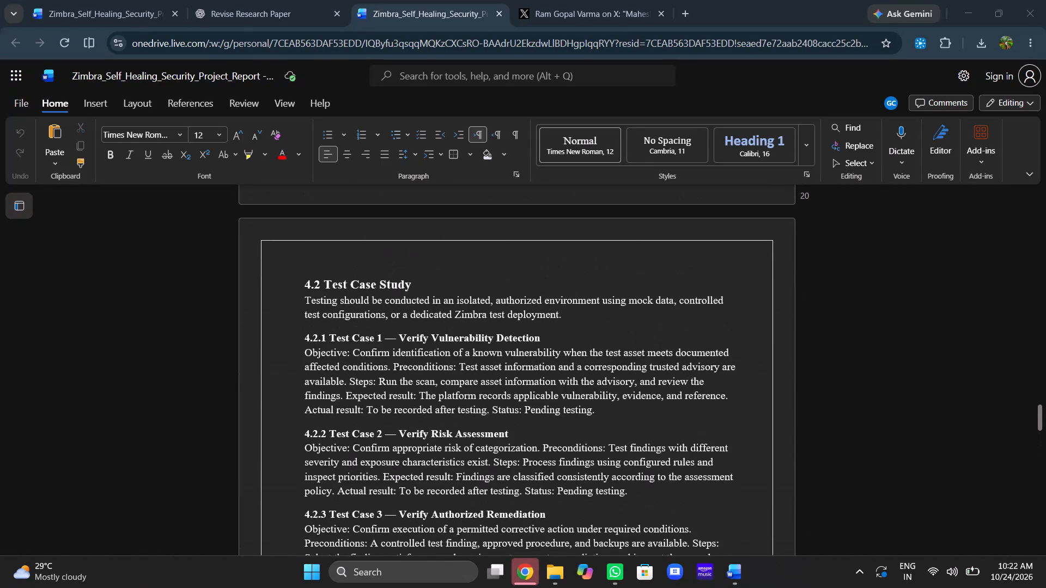
Return to section 3.3 Project Architecture and place the cursor in the blank space beneath the 3.3.1 Architectural Diagram heading.
{"action": "scroll", "coordinate": [620, 330], "scroll_direction": "up", "scroll_amount": 5}
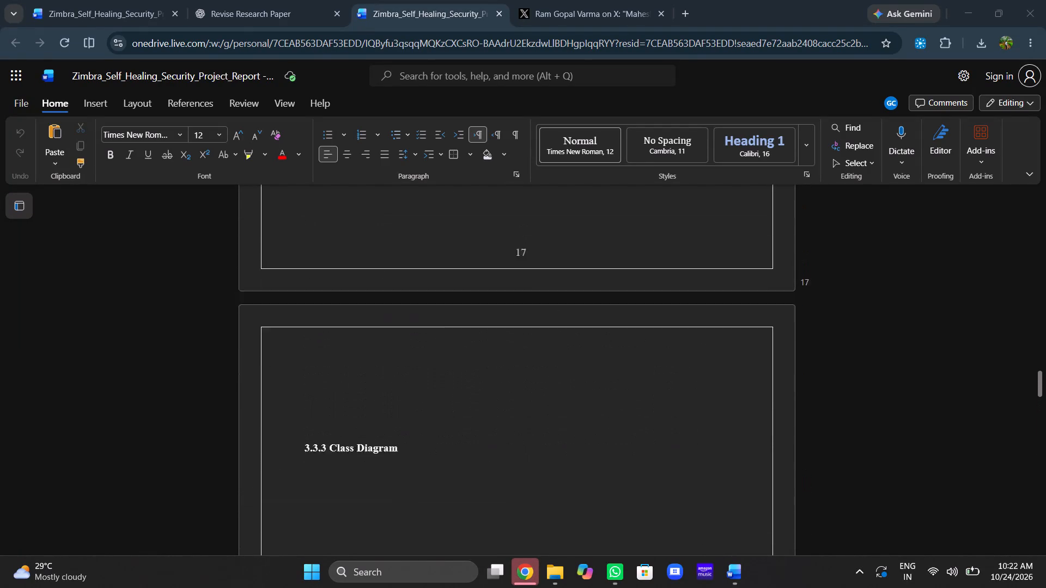
{"action": "scroll", "coordinate": [620, 330], "scroll_direction": "up", "scroll_amount": 6}
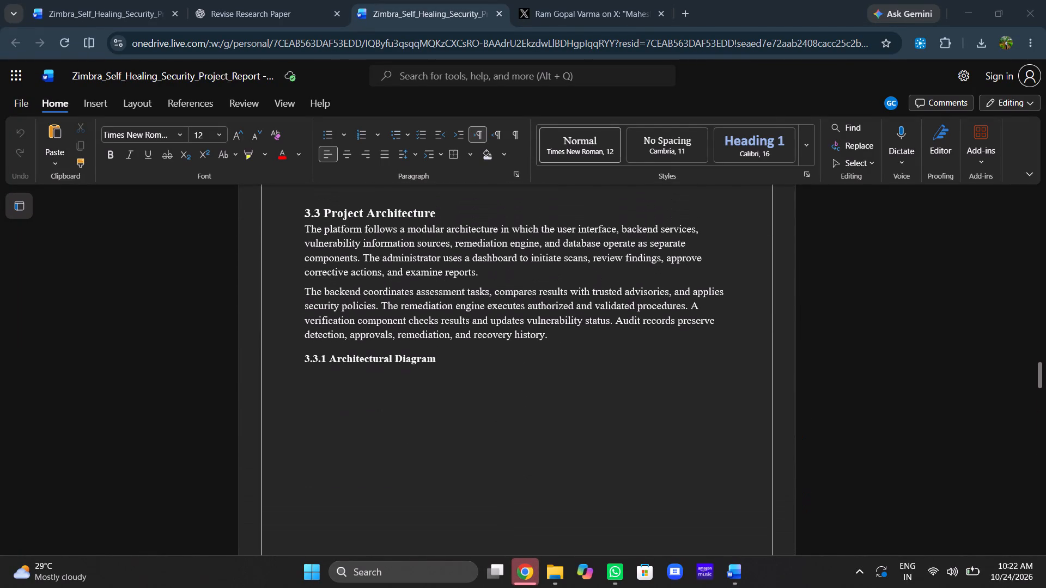
{"action": "right_click", "coordinate": [620, 330]}
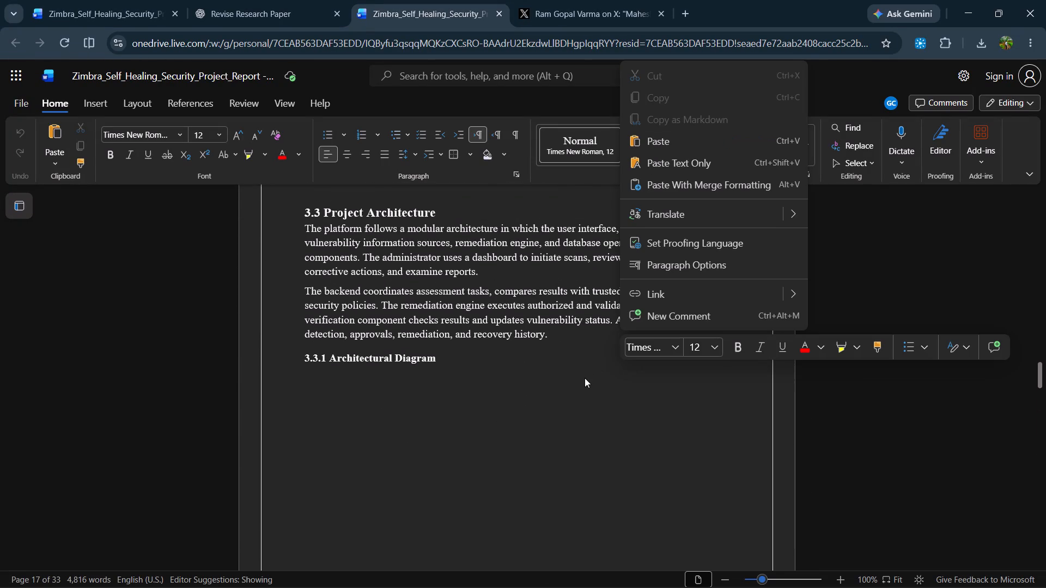
{"action": "left_click", "coordinate": [585, 378]}
{"action": "left_click", "coordinate": [585, 378]}
{"action": "left_click", "coordinate": [574, 434]}
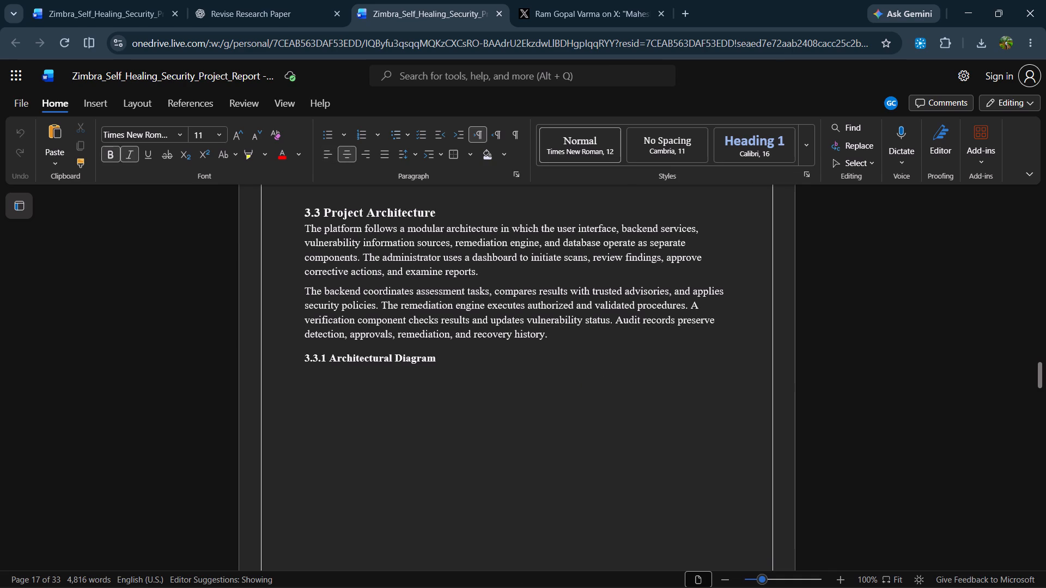
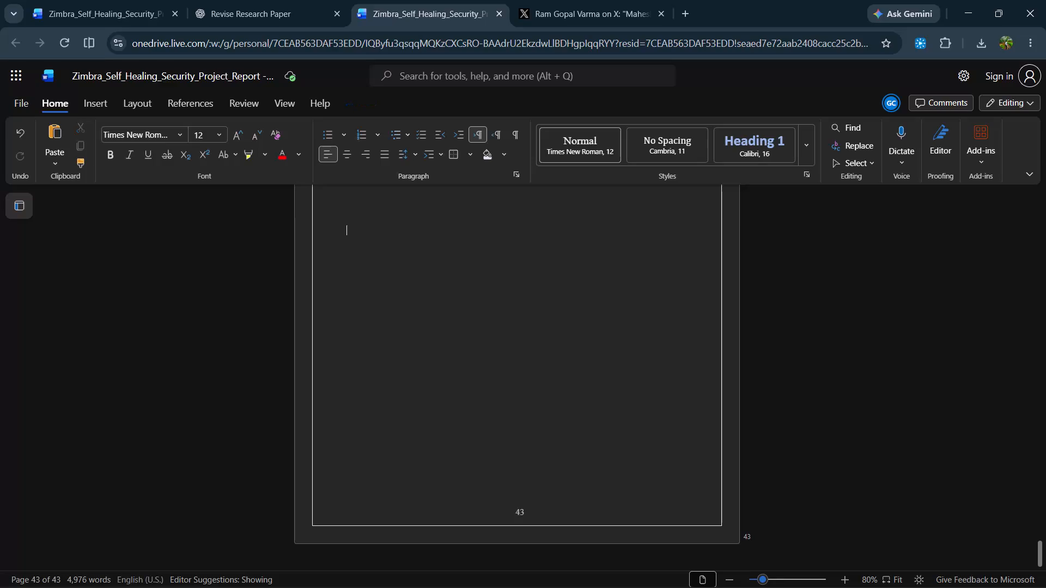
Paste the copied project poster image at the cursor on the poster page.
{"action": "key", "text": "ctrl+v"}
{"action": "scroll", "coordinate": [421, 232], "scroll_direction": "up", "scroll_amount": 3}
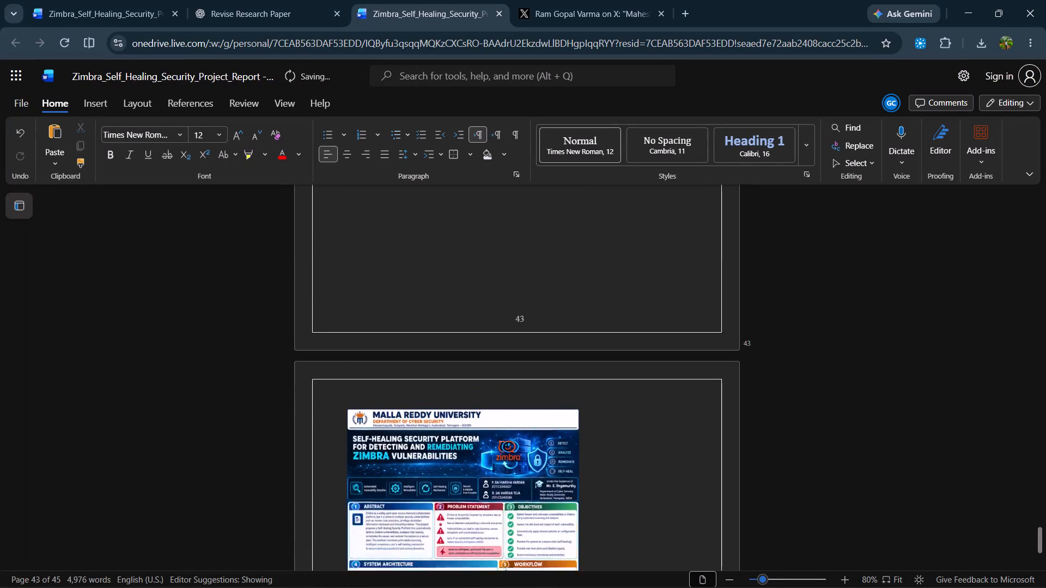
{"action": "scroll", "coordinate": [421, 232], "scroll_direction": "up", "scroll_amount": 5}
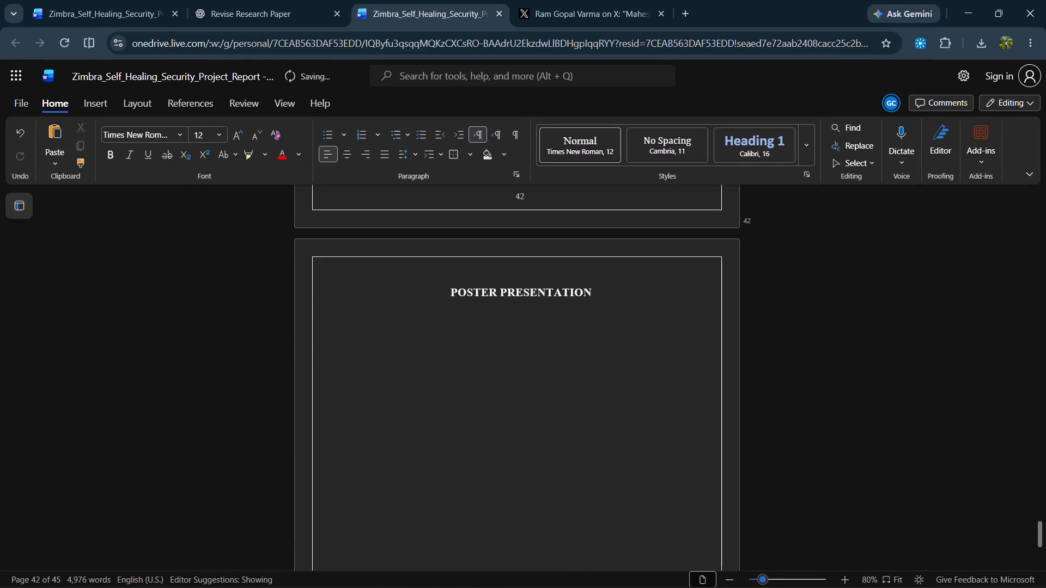
Paste the project poster image directly beneath the POSTER PRESENTATION heading on page 43.
{"action": "left_click", "coordinate": [500, 323]}
{"action": "scroll", "coordinate": [500, 323], "scroll_direction": "down", "scroll_amount": 4}
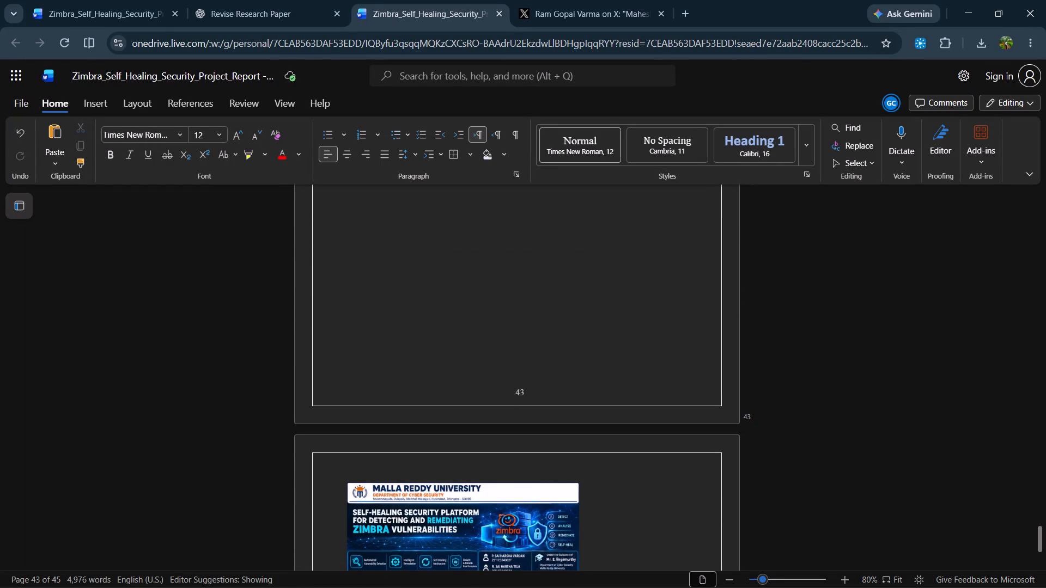
{"action": "scroll", "coordinate": [490, 302], "scroll_direction": "up", "scroll_amount": 2}
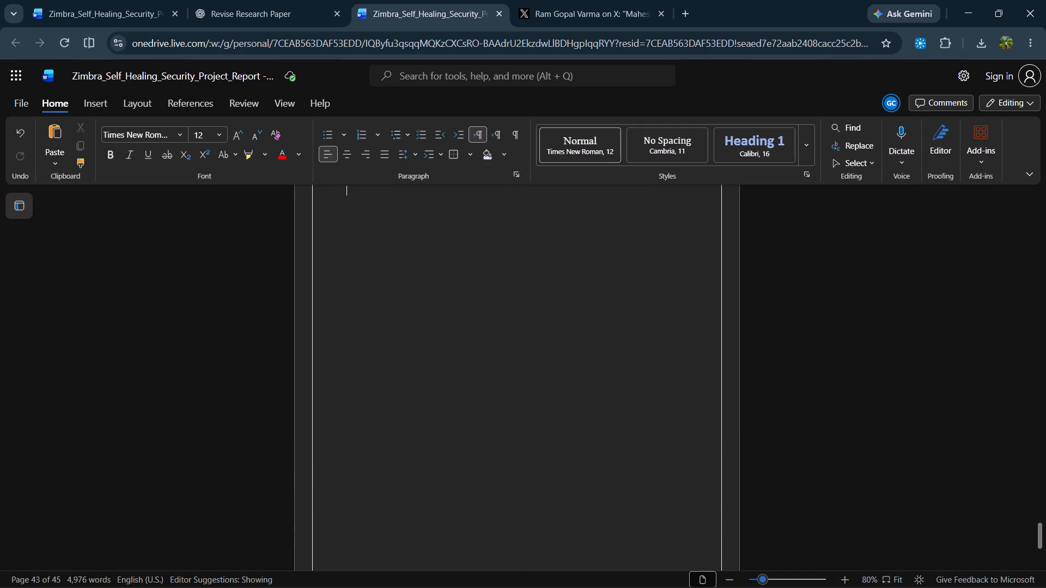
{"action": "scroll", "coordinate": [439, 293], "scroll_direction": "up", "scroll_amount": 1}
{"action": "key", "text": "ctrl+v"}
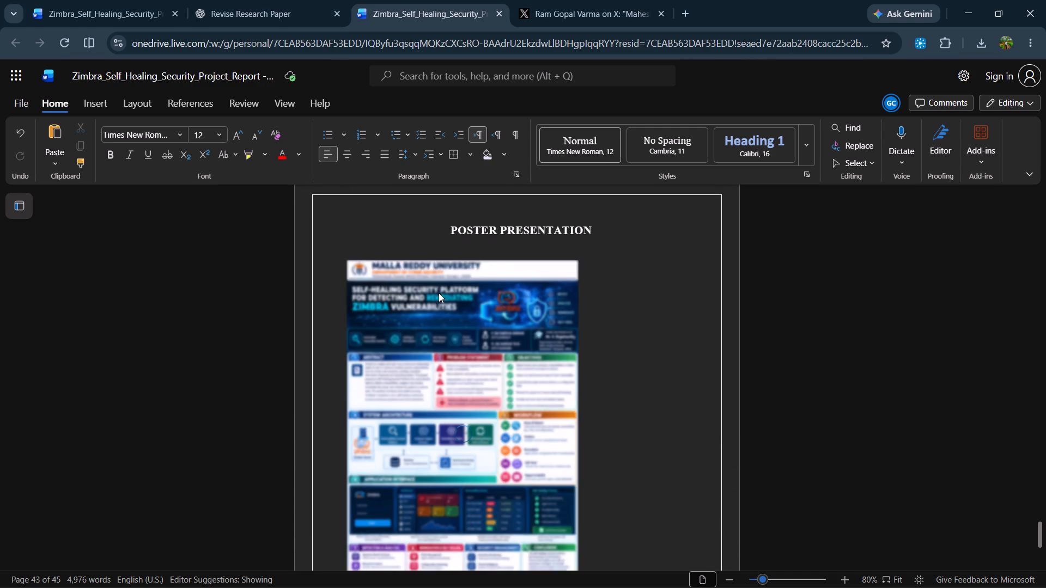
Cut the duplicate poster image from the page after the poster presentation page.
{"action": "left_click", "coordinate": [439, 293], "text": "ctrl"}
{"action": "scroll", "coordinate": [538, 408], "scroll_direction": "down", "scroll_amount": 6}
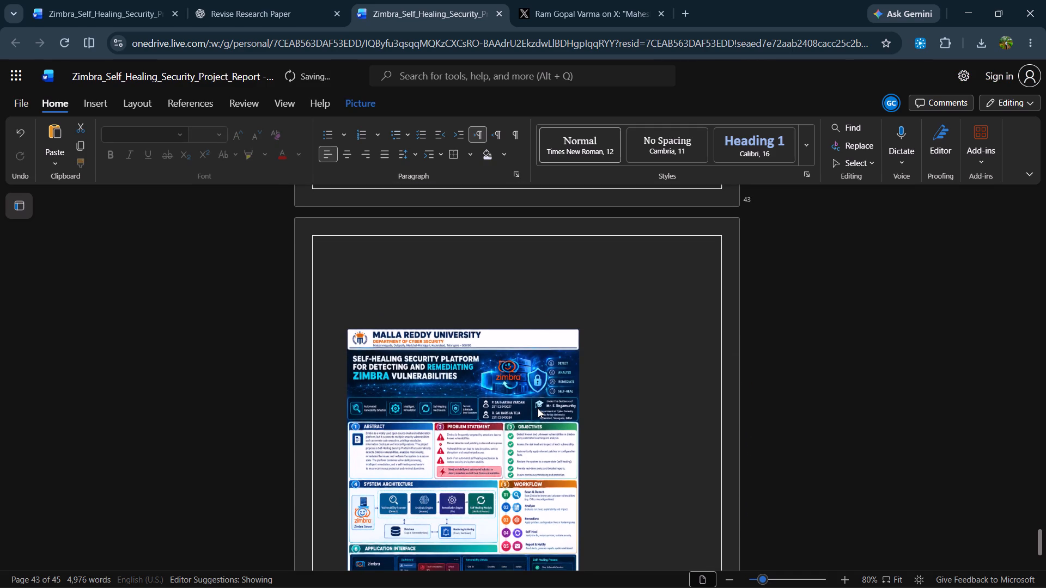
{"action": "right_click", "coordinate": [579, 422]}
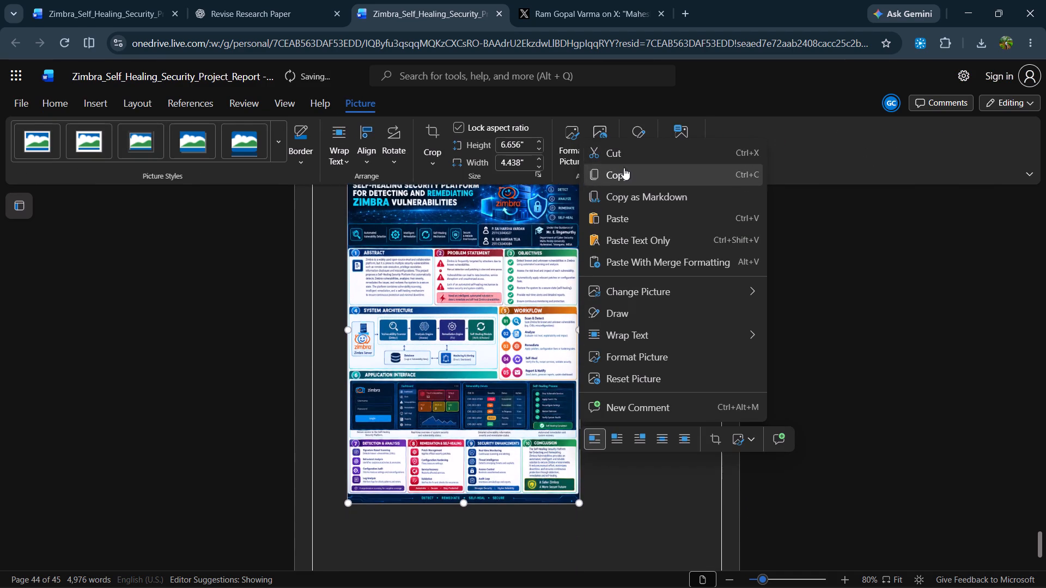
{"action": "left_click", "coordinate": [623, 155]}
Stretch the remaining poster image to 6.299" wide and 7.867" high beneath the POSTER PRESENTATION heading.
{"action": "scroll", "coordinate": [627, 299], "scroll_direction": "up", "scroll_amount": 2}
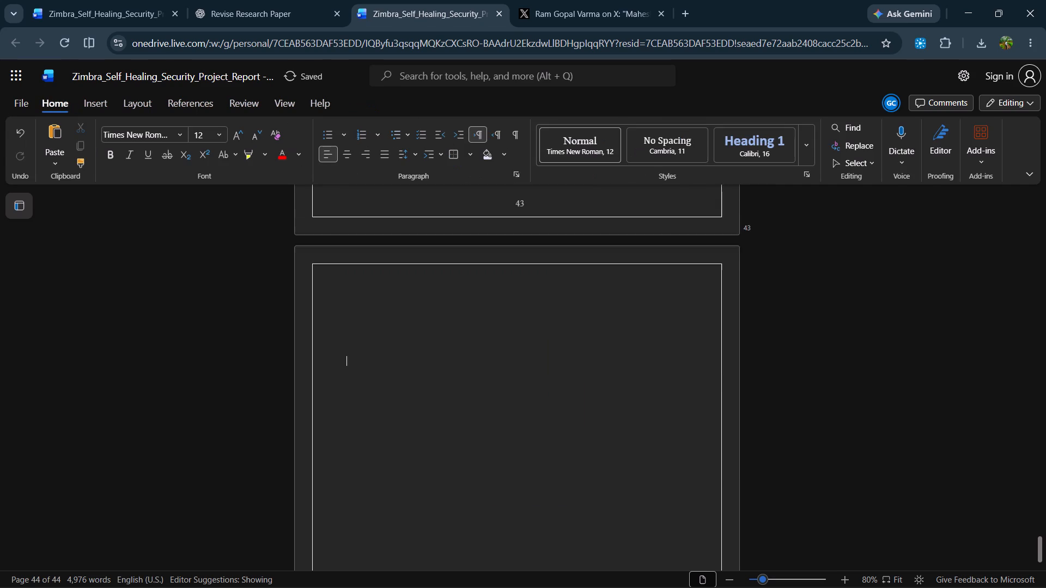
{"action": "scroll", "coordinate": [627, 299], "scroll_direction": "up", "scroll_amount": 4}
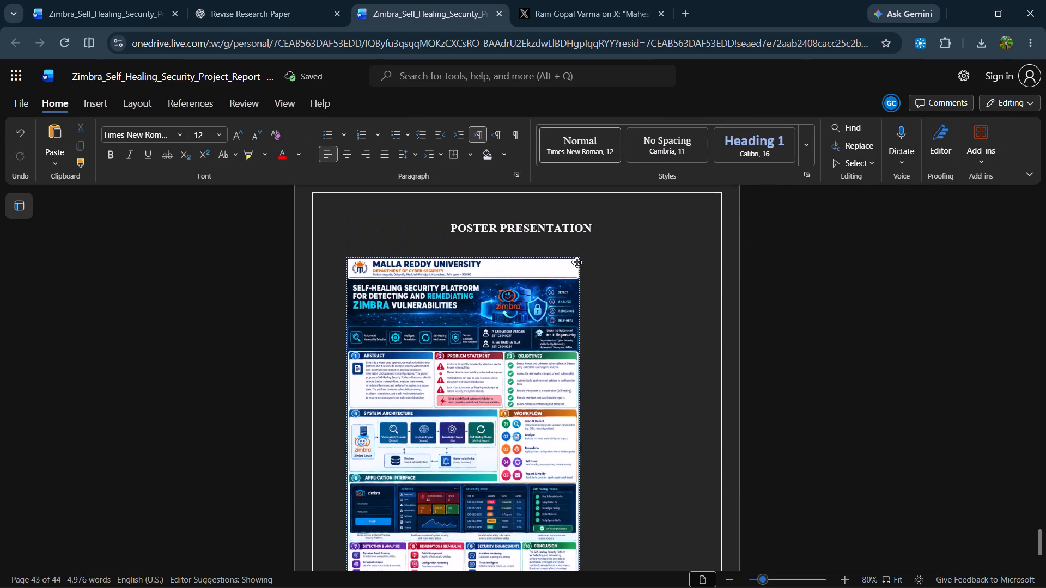
{"action": "left_click_drag", "start_coordinate": [578, 263], "coordinate": [587, 265]}
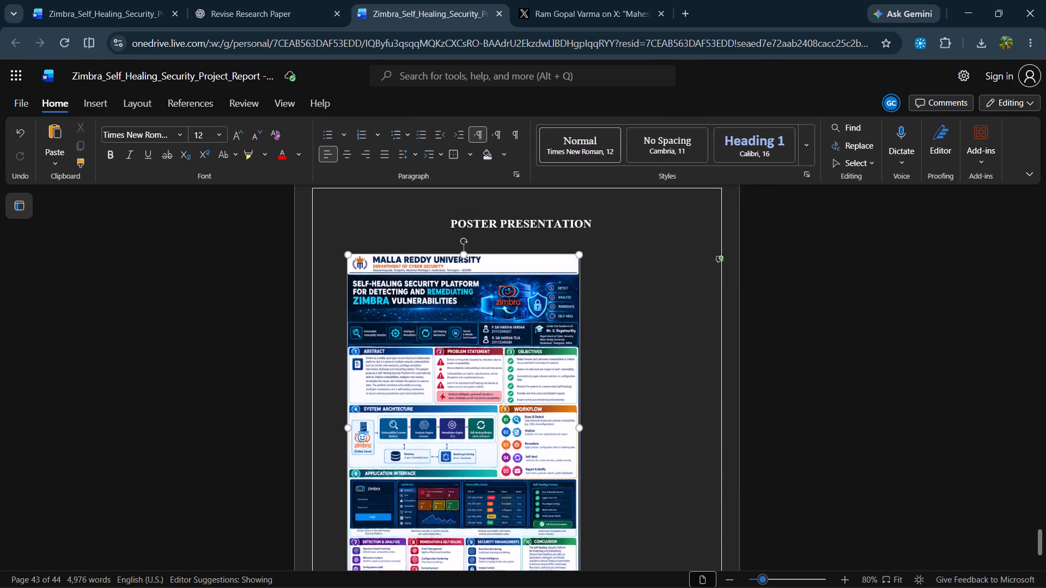
{"action": "left_click_drag", "start_coordinate": [587, 265], "coordinate": [580, 330]}
{"action": "left_click_drag", "start_coordinate": [580, 330], "coordinate": [677, 386]}
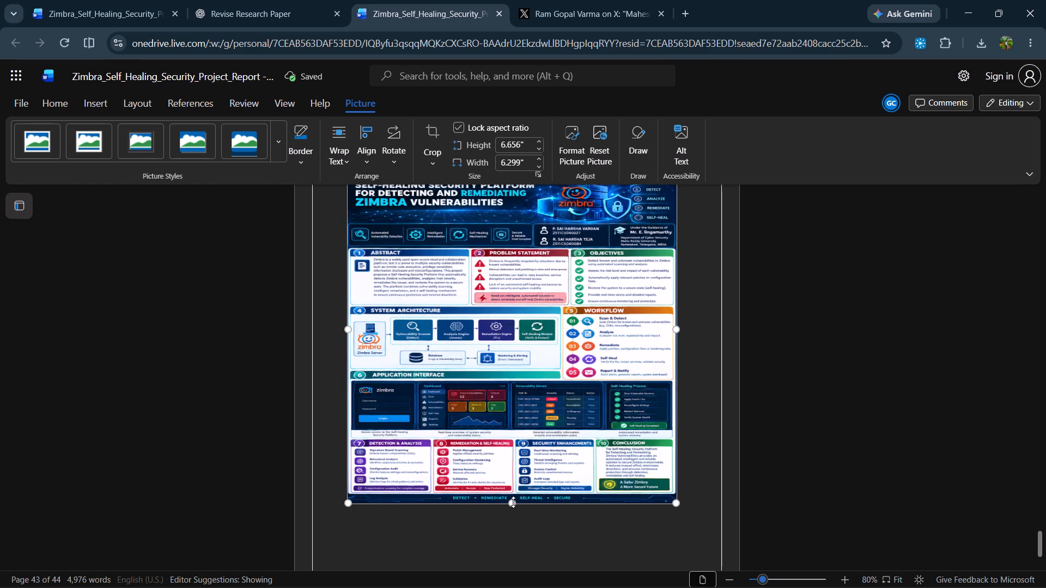
{"action": "left_click_drag", "start_coordinate": [513, 502], "coordinate": [519, 565]}
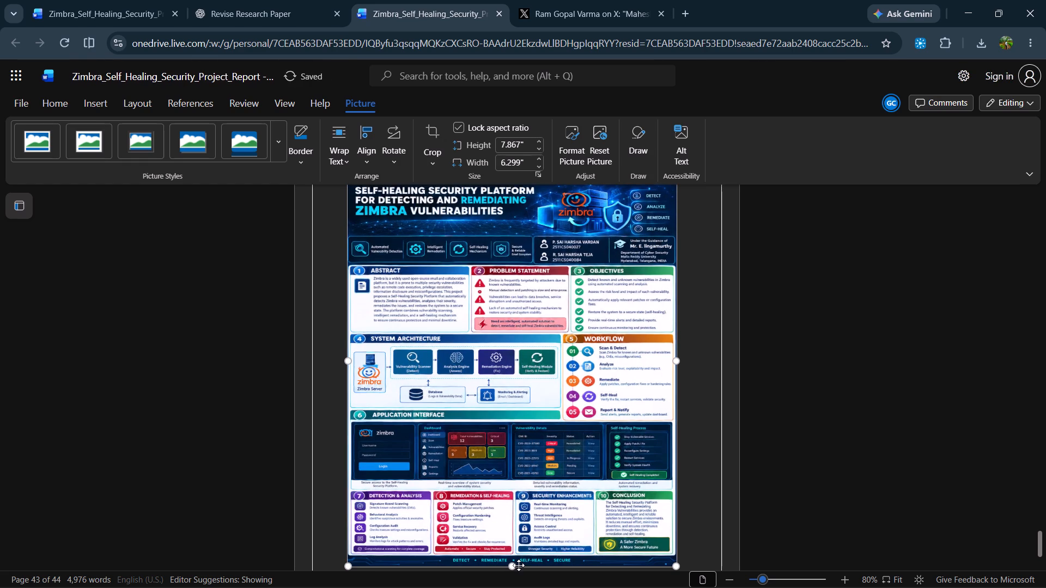
{"action": "scroll", "coordinate": [557, 497], "scroll_direction": "up", "scroll_amount": 2}
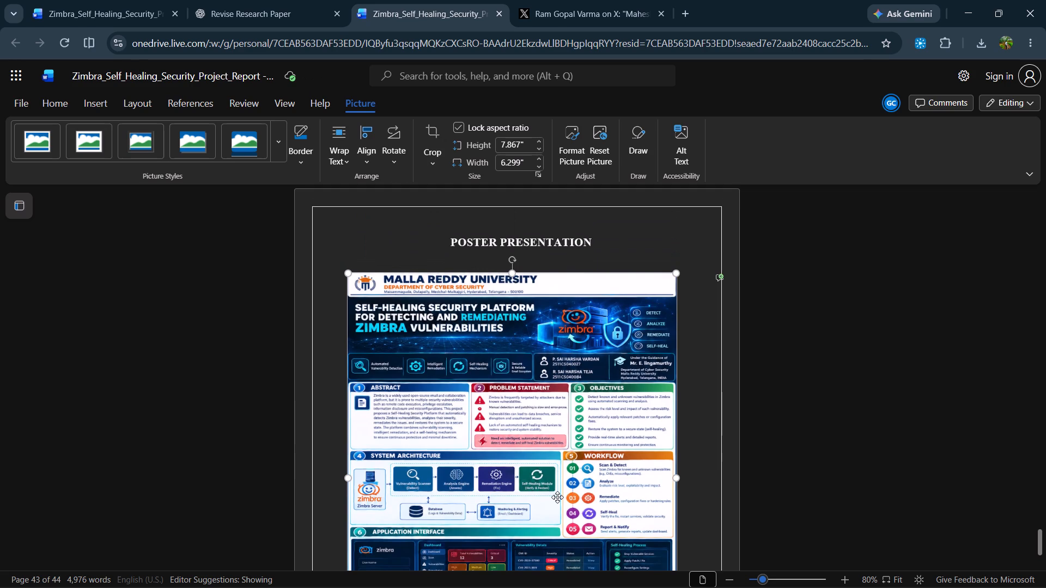
Insert a line break directly before the 5.3.4 Result Graph 4 — Vulnerability Status Distribution heading to push it down.
{"action": "scroll", "coordinate": [557, 497], "scroll_direction": "down", "scroll_amount": 3}
{"action": "scroll", "coordinate": [557, 497], "scroll_direction": "up", "scroll_amount": 4}
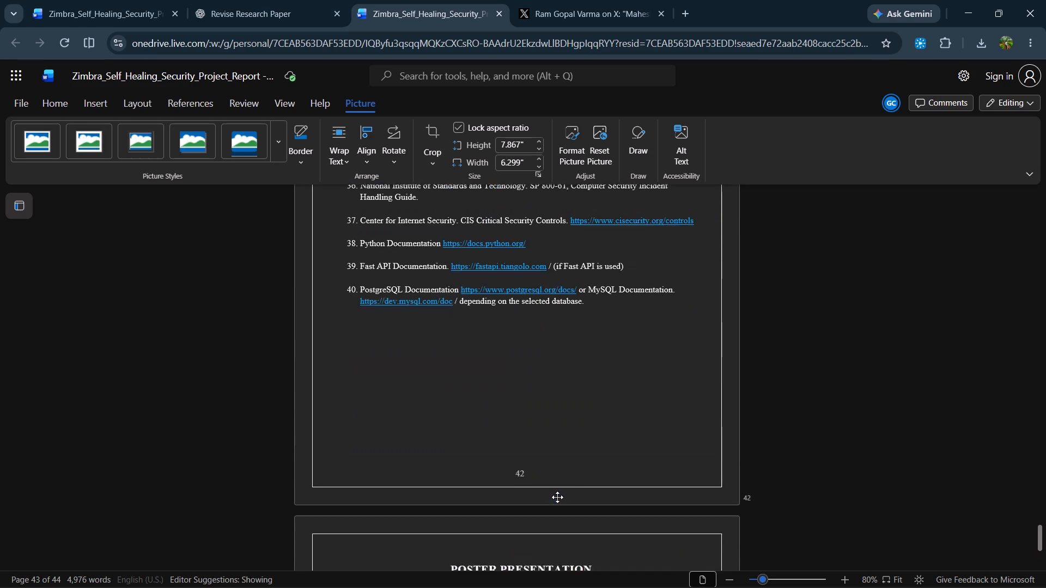
{"action": "scroll", "coordinate": [557, 497], "scroll_direction": "up", "scroll_amount": 10}
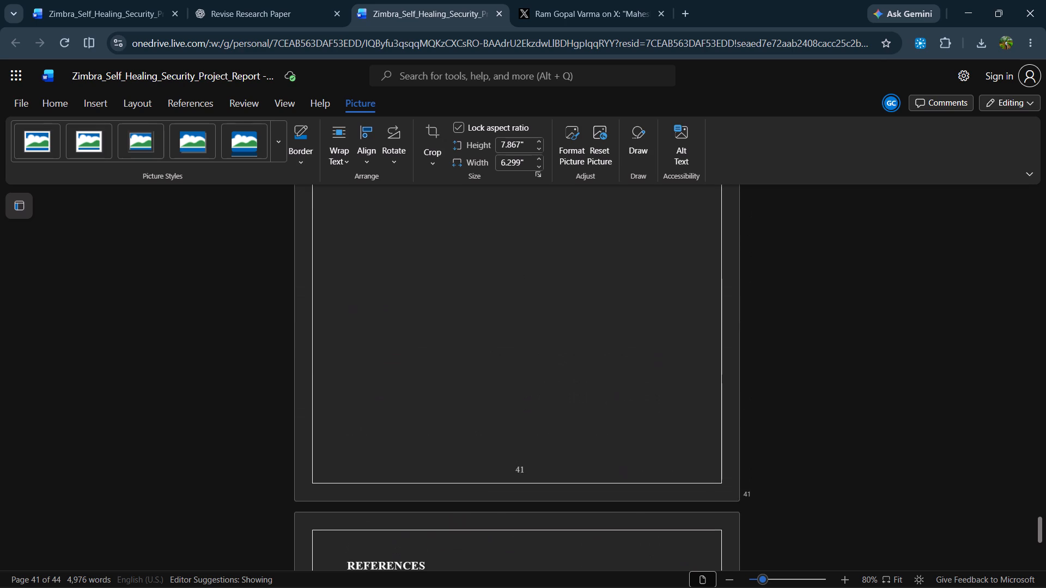
{"action": "scroll", "coordinate": [557, 497], "scroll_direction": "up", "scroll_amount": 9}
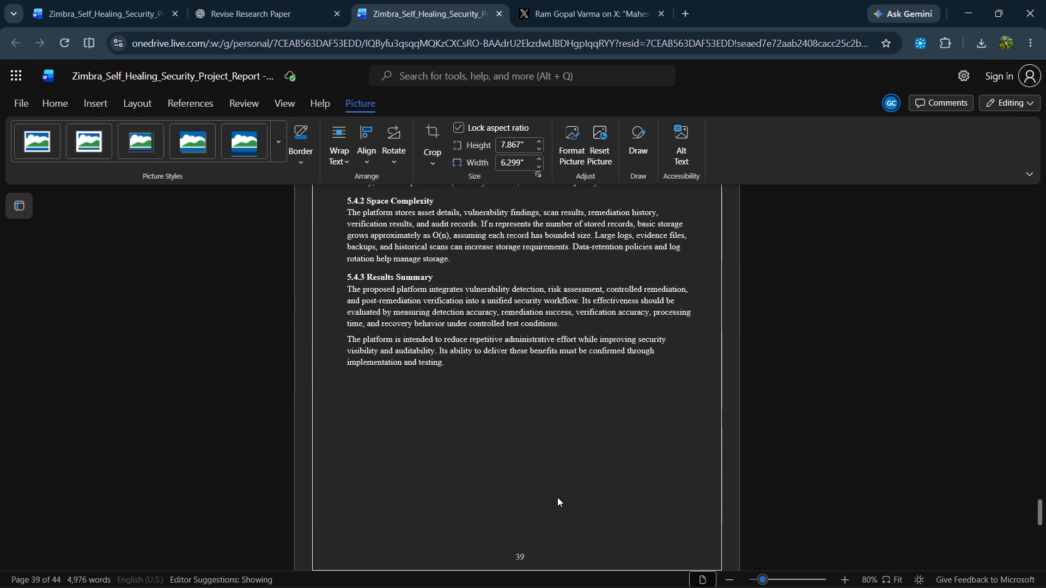
{"action": "scroll", "coordinate": [557, 497], "scroll_direction": "up", "scroll_amount": 3}
{"action": "scroll", "coordinate": [562, 473], "scroll_direction": "down", "scroll_amount": 4}
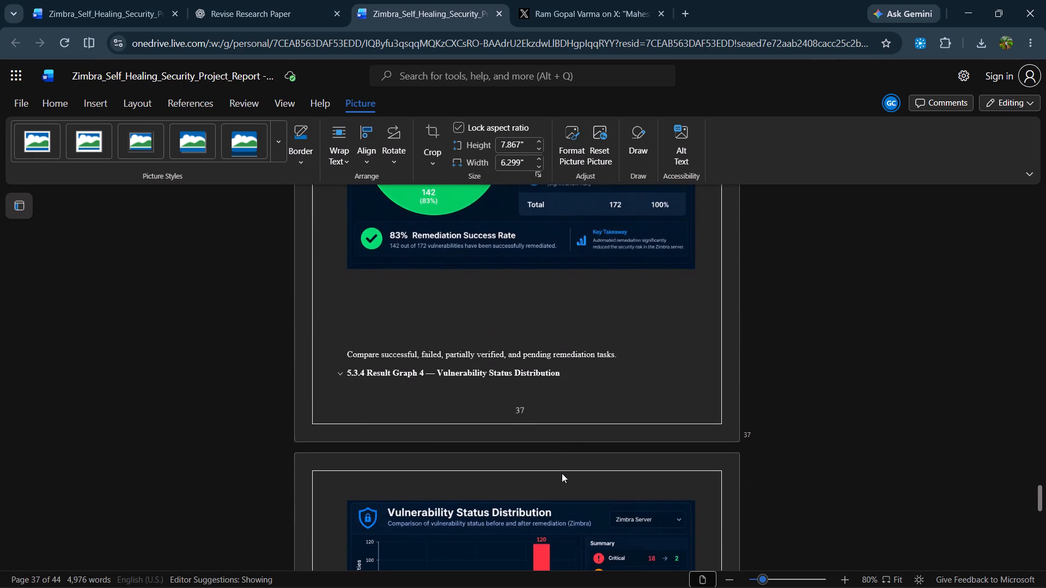
{"action": "scroll", "coordinate": [562, 473], "scroll_direction": "down", "scroll_amount": 1}
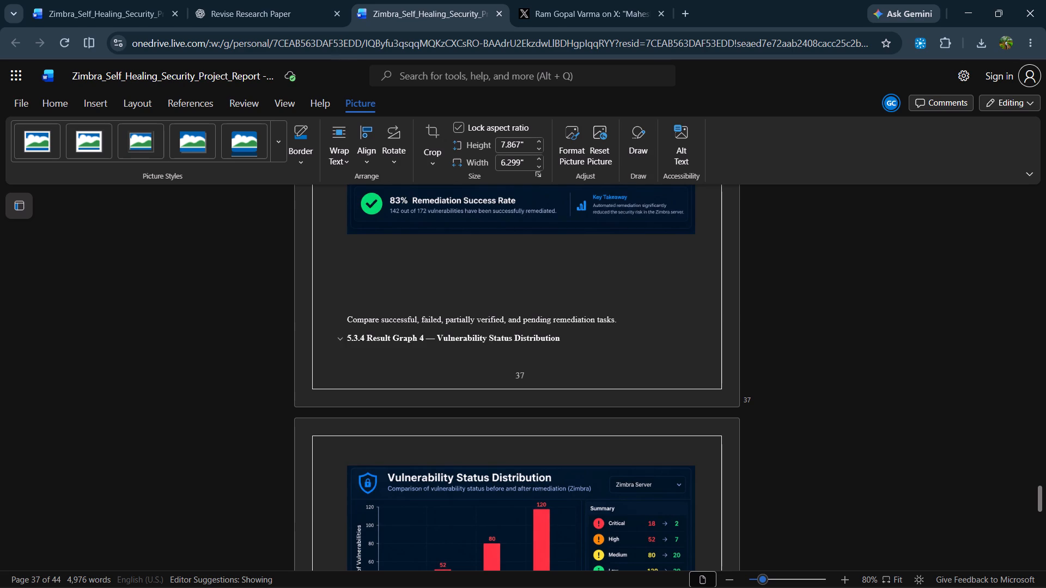
{"action": "left_click", "coordinate": [347, 335]}
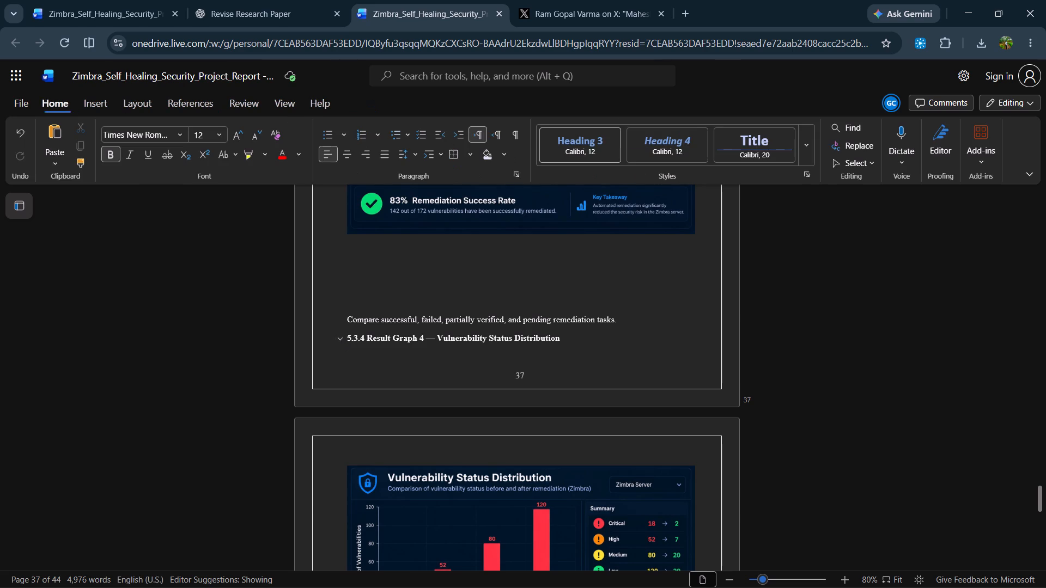
{"action": "left_click", "coordinate": [347, 335]}
{"action": "key", "text": "Left"}
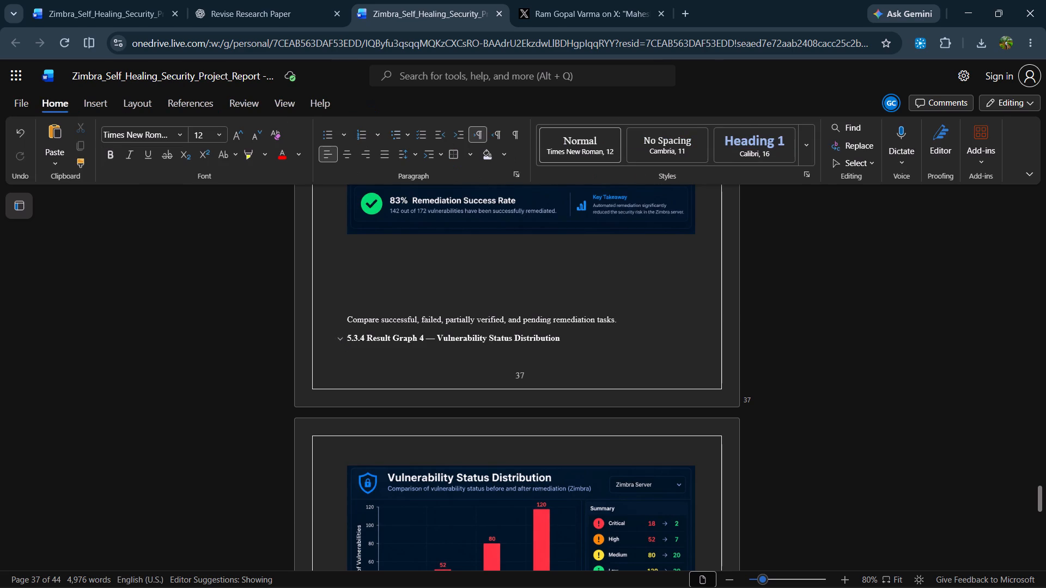
{"action": "key", "text": "Left"}
{"action": "key", "text": "Down"}
{"action": "key", "text": "Left"}
{"action": "key", "text": "Left"}
{"action": "key", "text": "Left"}
{"action": "key", "text": "Left"}
{"action": "key", "text": "Left"}
{"action": "key", "text": "Left"}
{"action": "key", "text": "Left"}
{"action": "key", "text": "Left"}
{"action": "key", "text": "Left"}
{"action": "key", "text": "Left"}
{"action": "key", "text": "Left"}
{"action": "key", "text": "Left"}
{"action": "key", "text": "Left"}
{"action": "key", "text": "Left"}
{"action": "key", "text": "Left"}
{"action": "key", "text": "Left"}
{"action": "key", "text": "Left"}
{"action": "key", "text": "Left"}
{"action": "key", "text": "Left"}
{"action": "key", "text": "Left"}
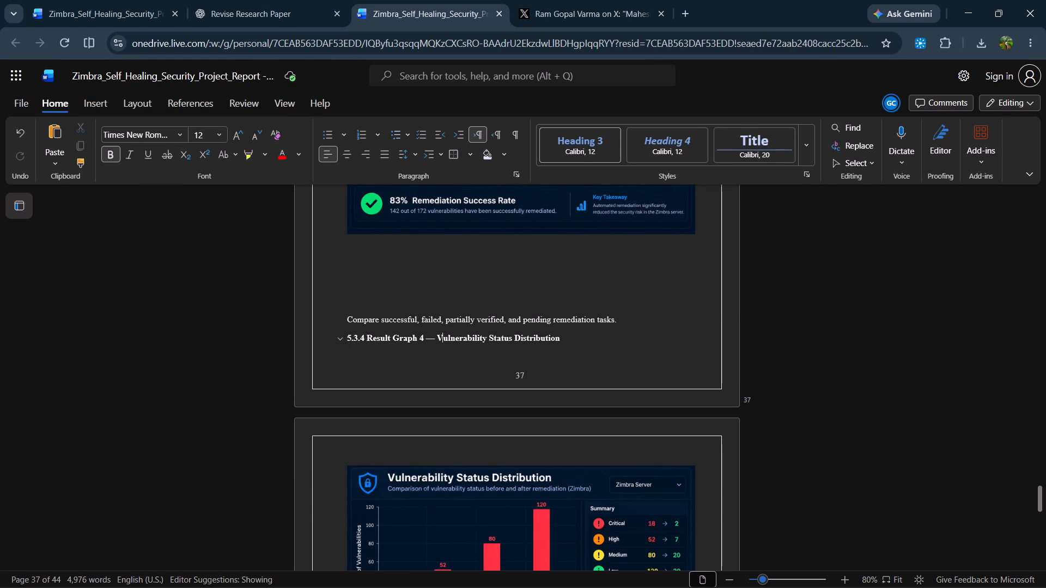
{"action": "key", "text": "Left"}
{"action": "key", "text": "Left"}
{"action": "key", "text": "Left"}
{"action": "key", "text": "Left"}
{"action": "key", "text": "Left"}
{"action": "key", "text": "Left"}
{"action": "key", "text": "Left"}
{"action": "key", "text": "Left"}
{"action": "key", "text": "Left"}
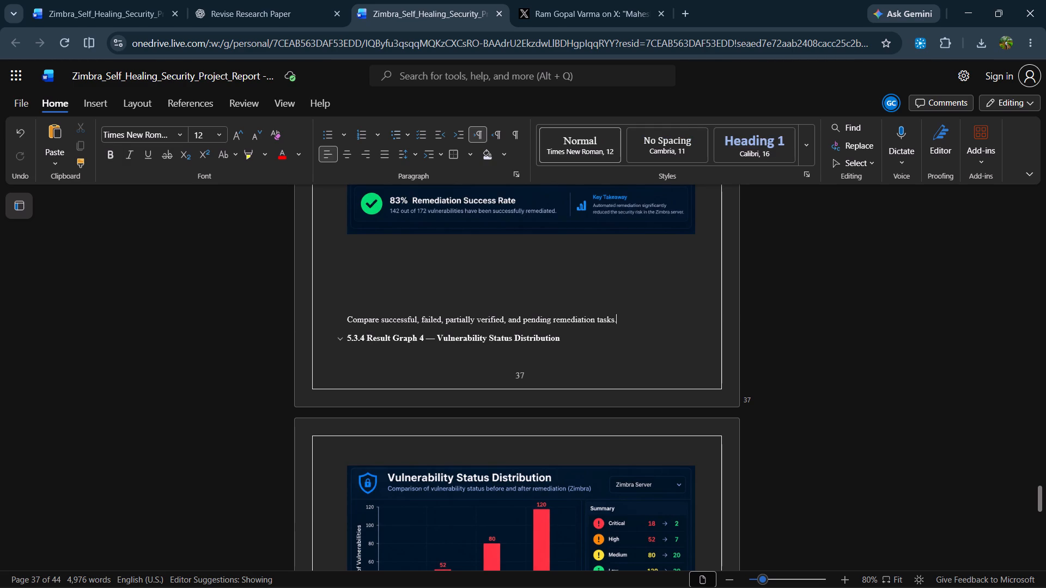
{"action": "key", "text": "Right"}
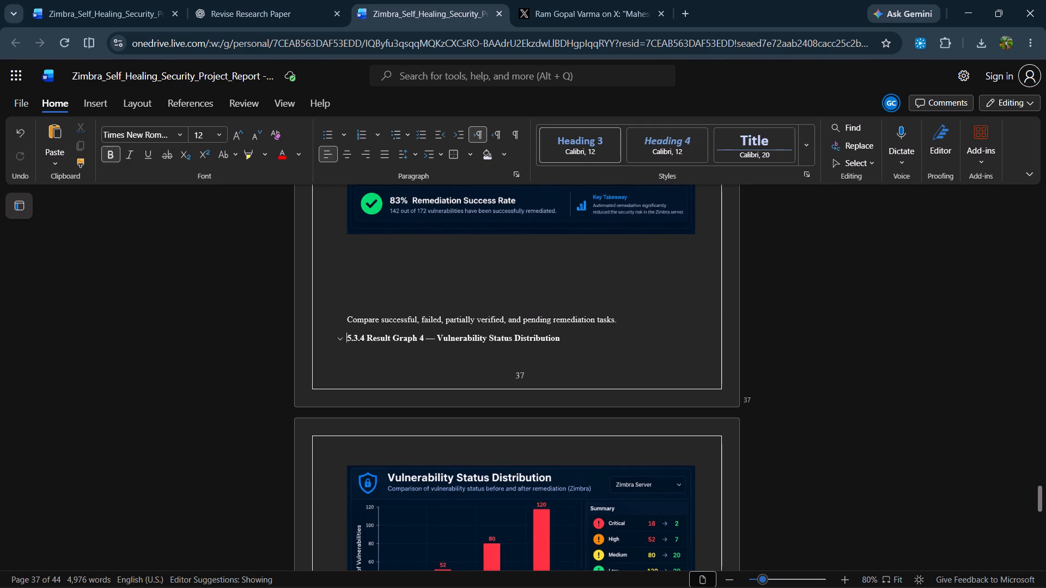
{"action": "key", "text": "Return"}
Delete blank lines above the "Display the proportion of findings" paragraph beneath the Vulnerability Status Distribution graph.
{"action": "scroll", "coordinate": [347, 335], "scroll_direction": "down", "scroll_amount": 4}
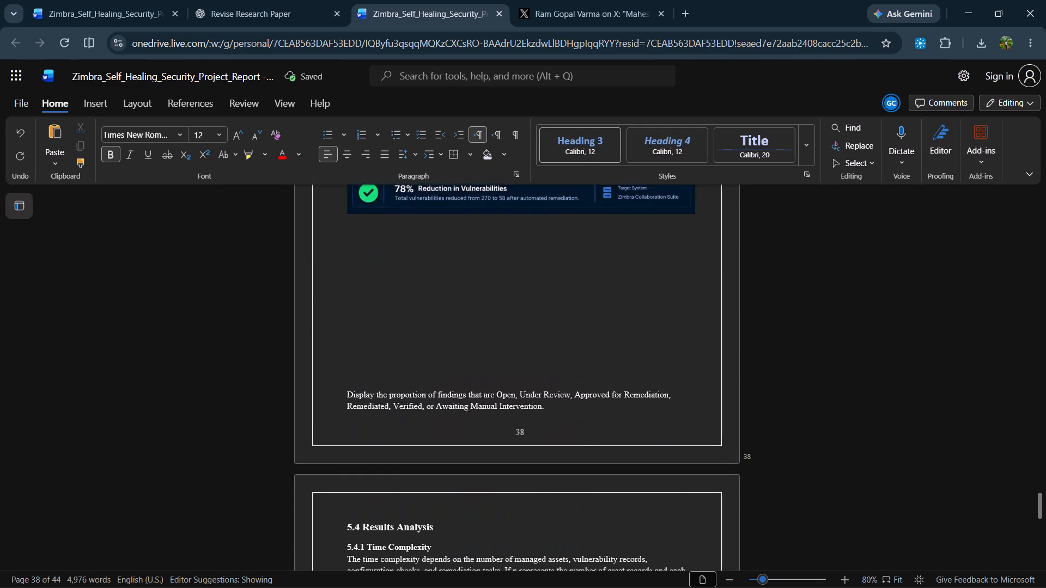
{"action": "scroll", "coordinate": [347, 335], "scroll_direction": "down", "scroll_amount": 4}
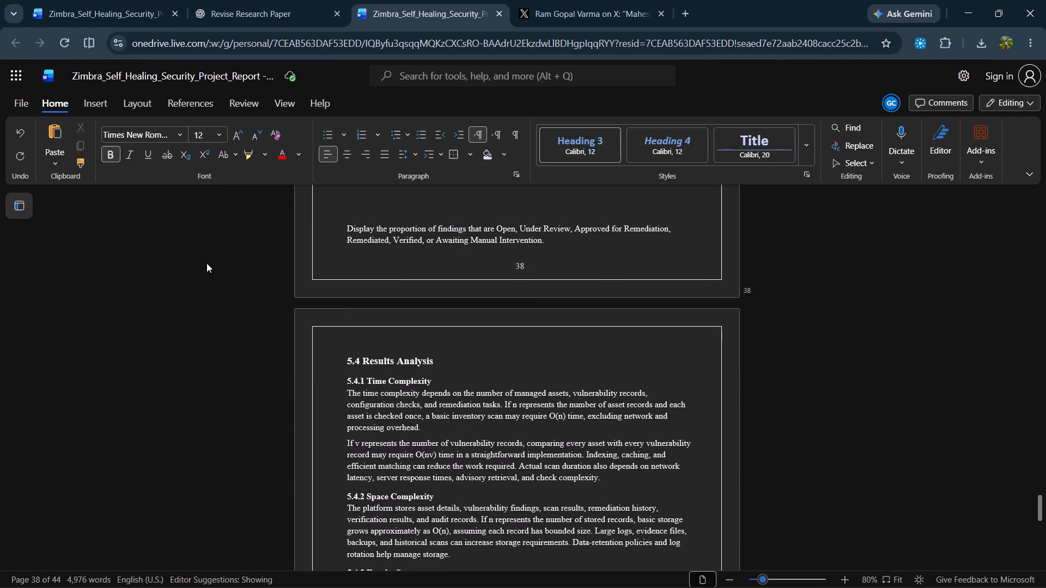
{"action": "left_click", "coordinate": [346, 229]}
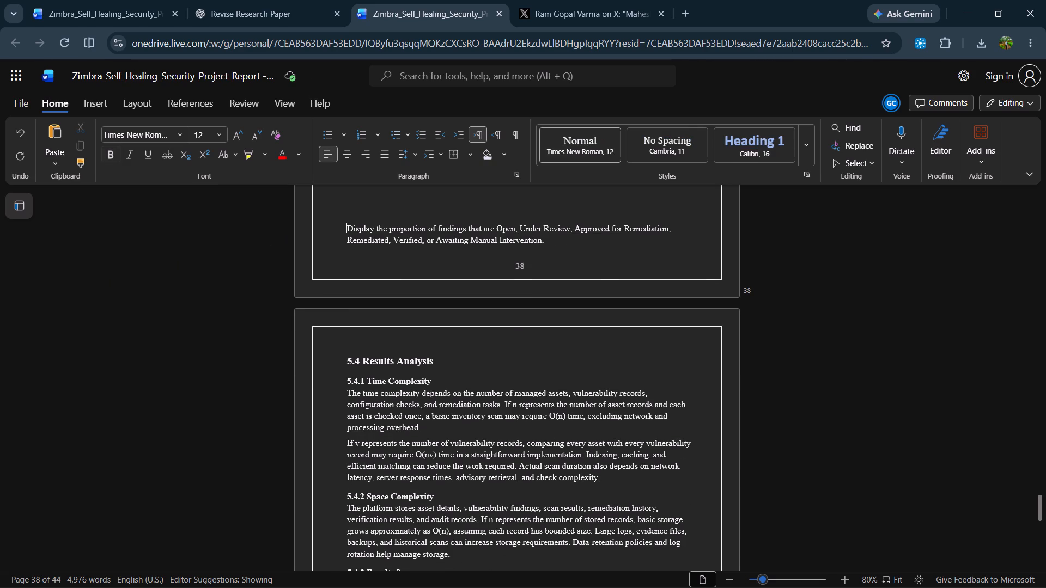
{"action": "left_click", "coordinate": [346, 229]}
{"action": "key", "text": "BackSpace"}
{"action": "key", "text": "BackSpace"}
{"action": "key", "text": "BackSpace"}
{"action": "key", "text": "BackSpace"}
{"action": "key", "text": "BackSpace"}
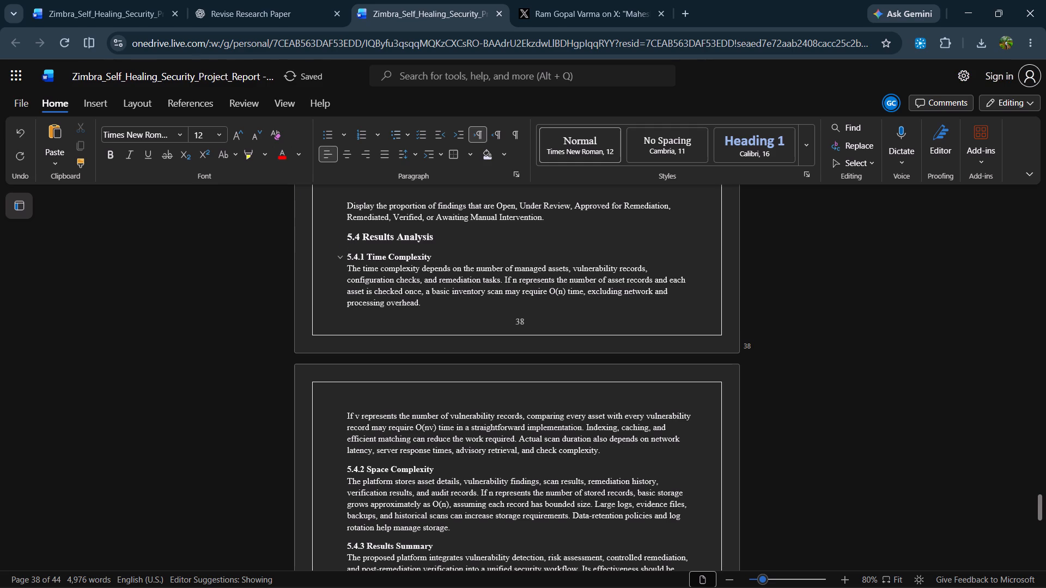
Insert blank lines before the 5.4 Results Analysis heading so that the section starts on page 39.
{"action": "scroll", "coordinate": [360, 292], "scroll_direction": "down", "scroll_amount": 6}
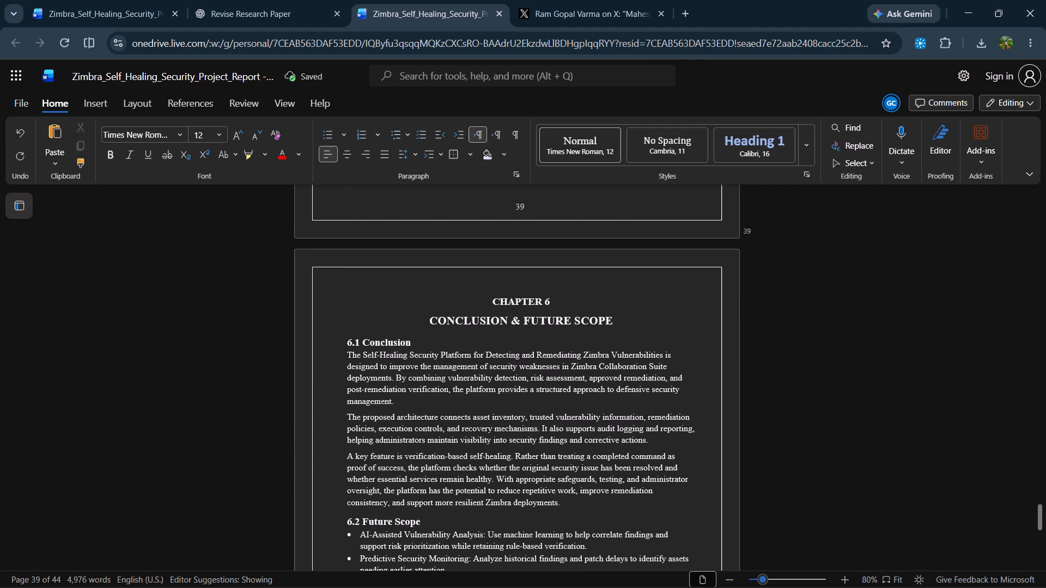
{"action": "scroll", "coordinate": [360, 292], "scroll_direction": "down", "scroll_amount": 4}
{"action": "scroll", "coordinate": [360, 292], "scroll_direction": "up", "scroll_amount": 10}
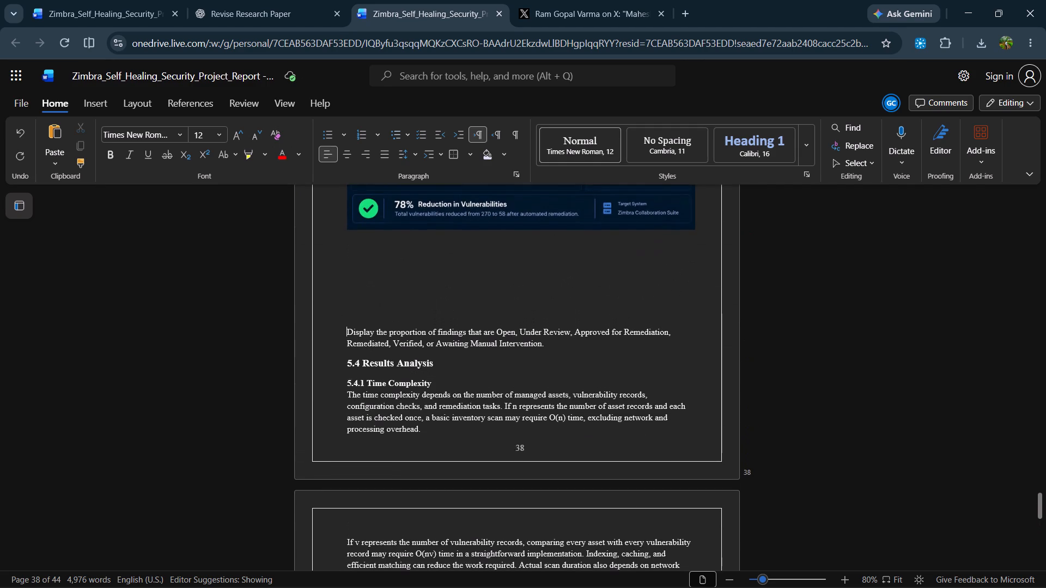
{"action": "left_click", "coordinate": [345, 362]}
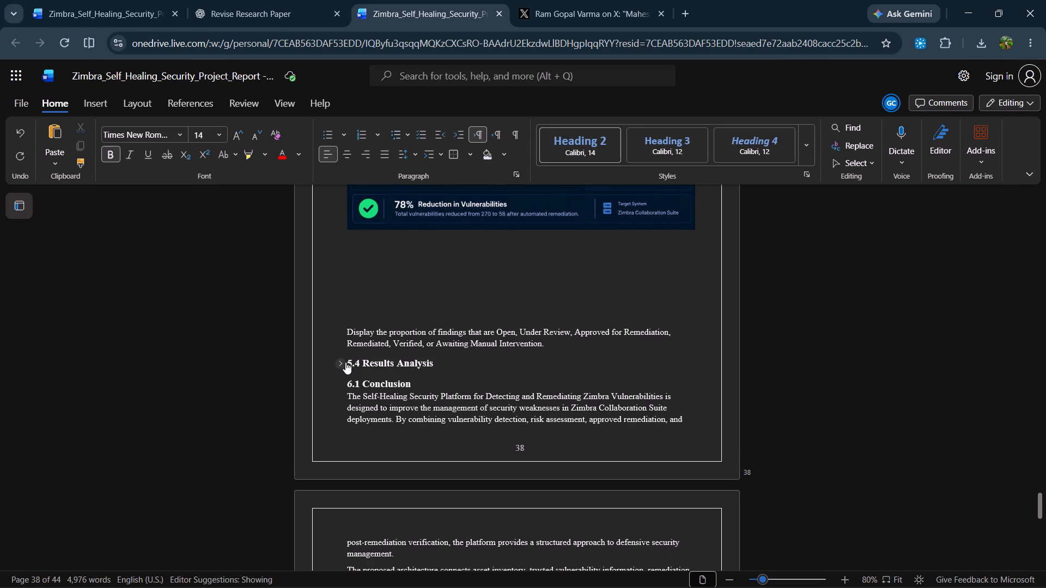
{"action": "key", "text": "Return"}
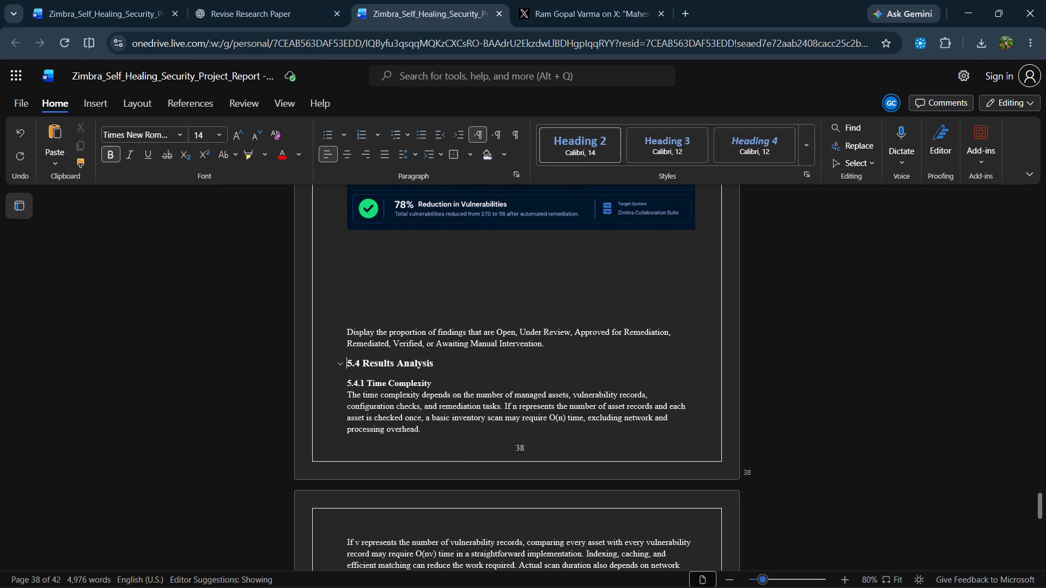
{"action": "key", "text": "Return"}
{"action": "key", "text": "Return"}
{"action": "scroll", "coordinate": [346, 363], "scroll_direction": "down", "scroll_amount": 3}
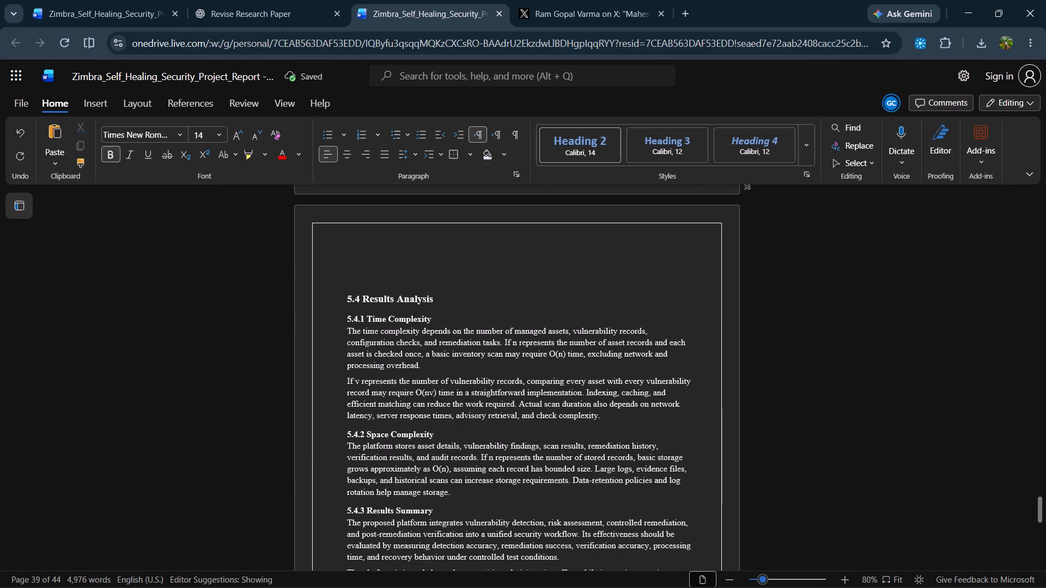
Insert eight blank lines directly before the 5.3.1 Result Graph 1 — Vulnerability Severity Distribution heading.
{"action": "scroll", "coordinate": [346, 363], "scroll_direction": "up", "scroll_amount": 12}
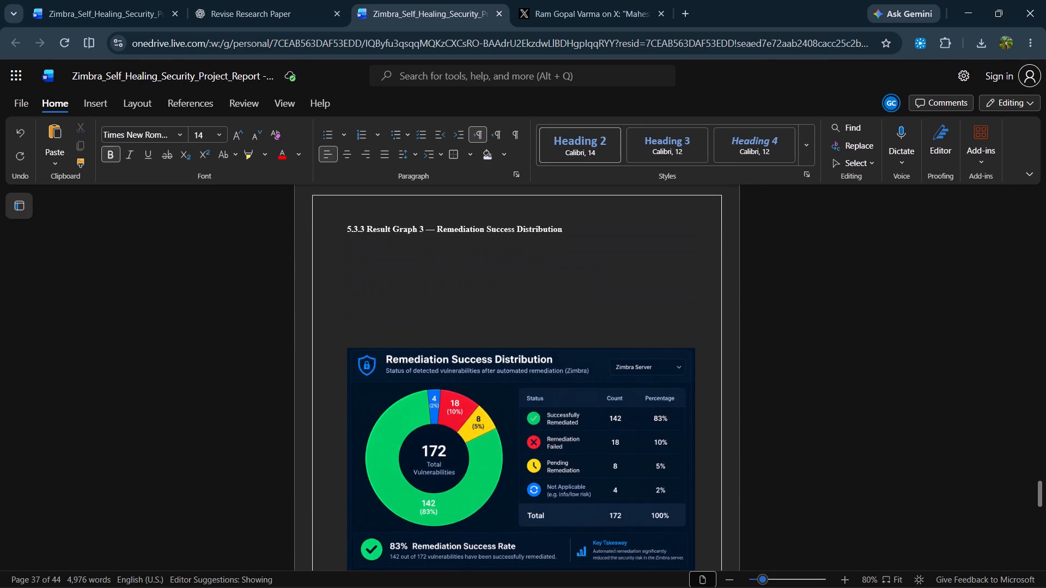
{"action": "scroll", "coordinate": [346, 363], "scroll_direction": "up", "scroll_amount": 8}
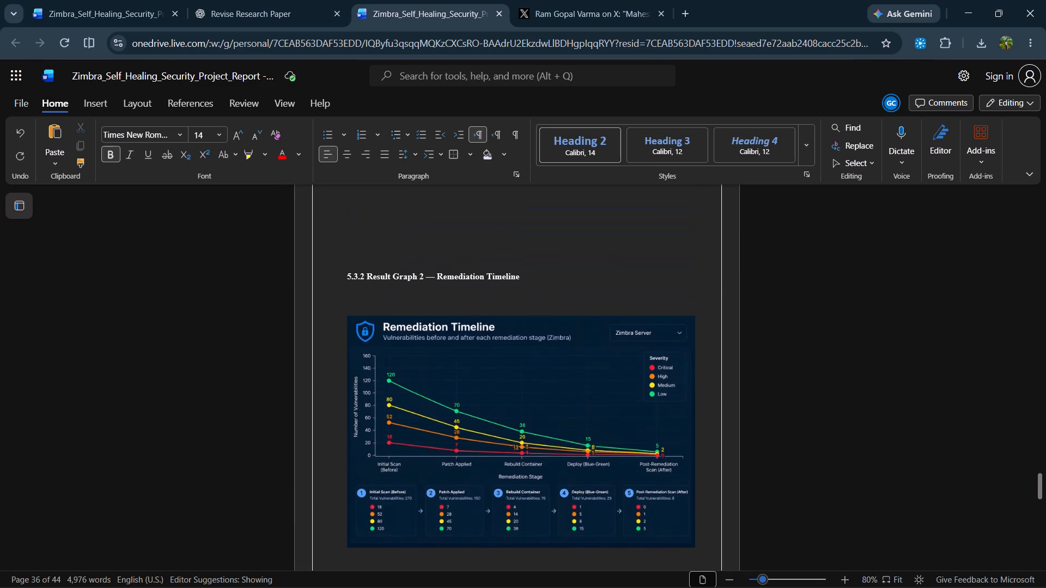
{"action": "scroll", "coordinate": [346, 363], "scroll_direction": "up", "scroll_amount": 7}
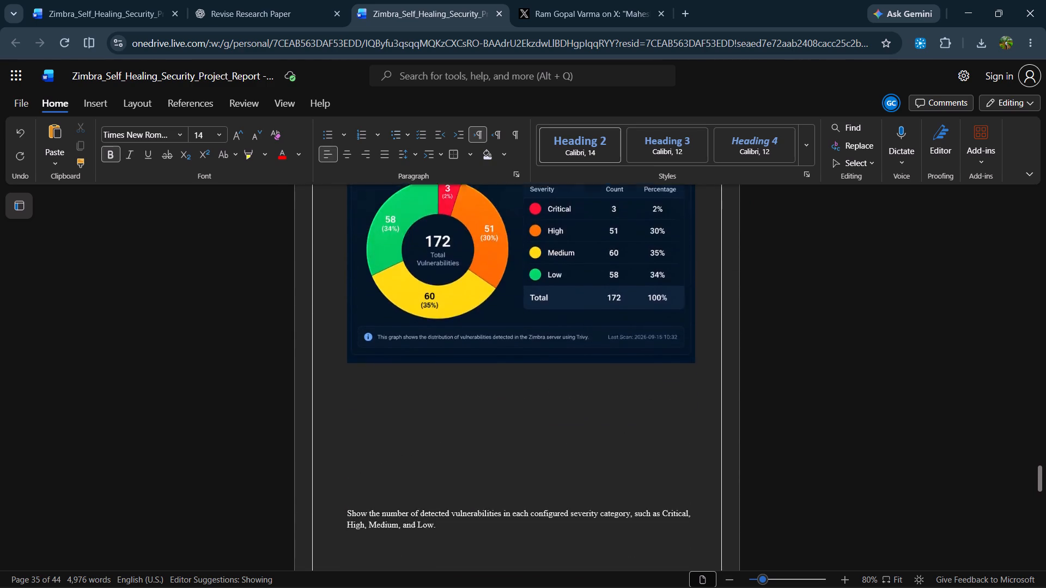
{"action": "scroll", "coordinate": [346, 363], "scroll_direction": "up", "scroll_amount": 3}
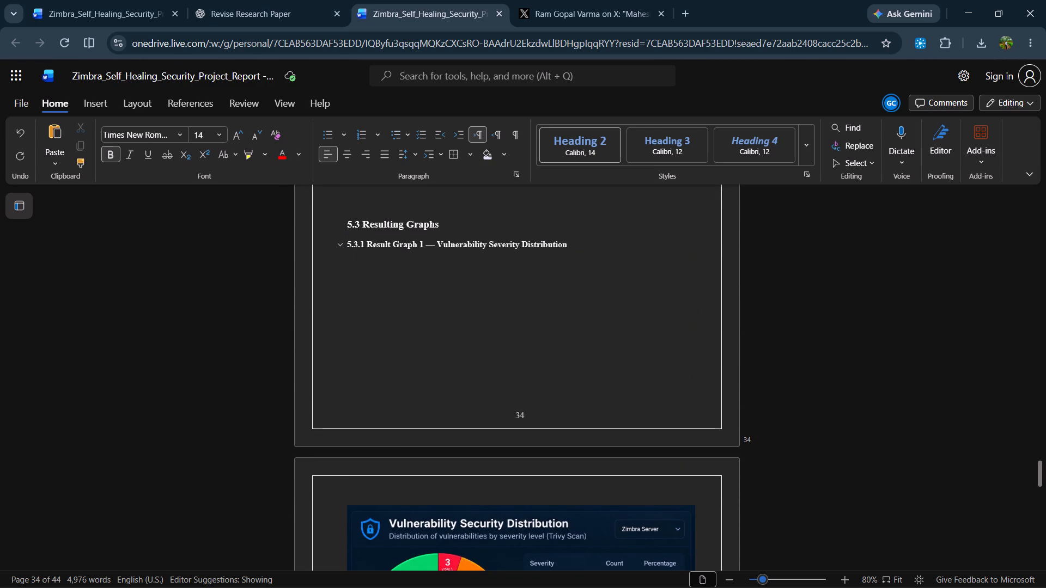
{"action": "left_click", "coordinate": [351, 242]}
{"action": "key", "text": "Left"}
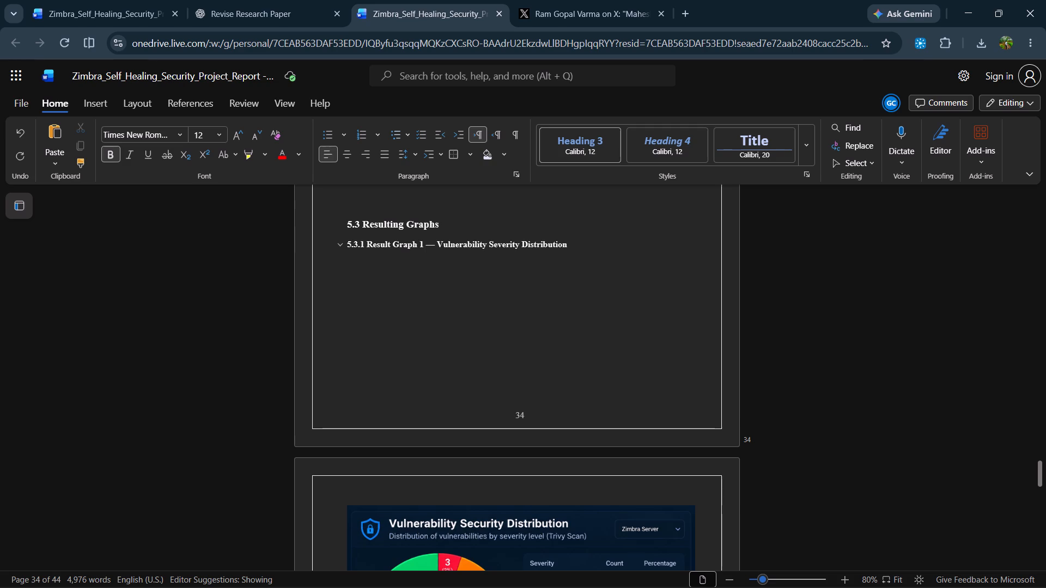
{"action": "key", "text": "Return"}
{"action": "key", "text": "Return"}
{"action": "key", "text": "Return"}
{"action": "key", "text": "Return"}
{"action": "key", "text": "Return"}
{"action": "key", "text": "Return"}
{"action": "key", "text": "Return"}
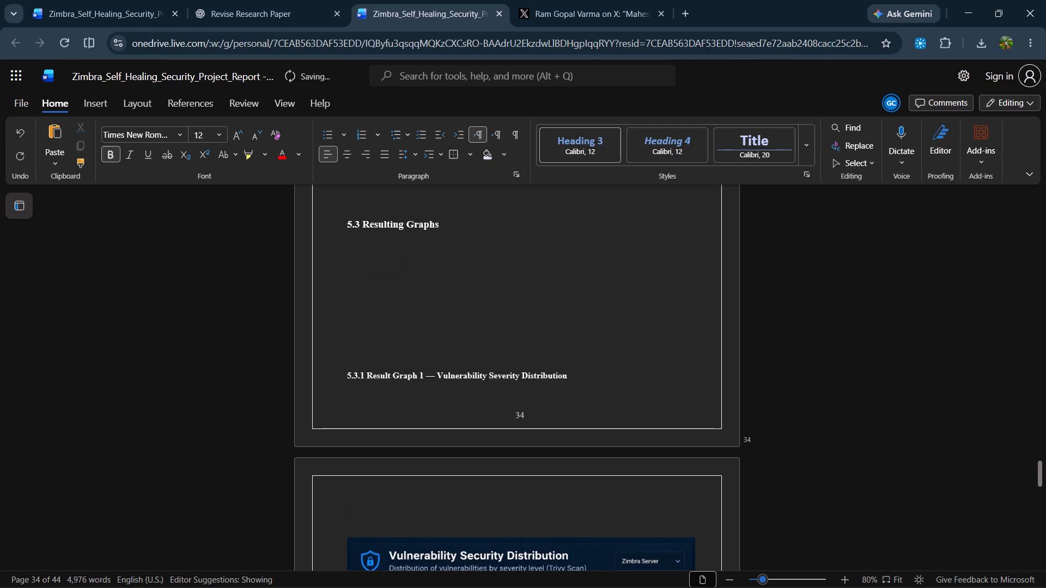
{"action": "key", "text": "Return"}
{"action": "scroll", "coordinate": [362, 137], "scroll_direction": "up", "scroll_amount": 3}
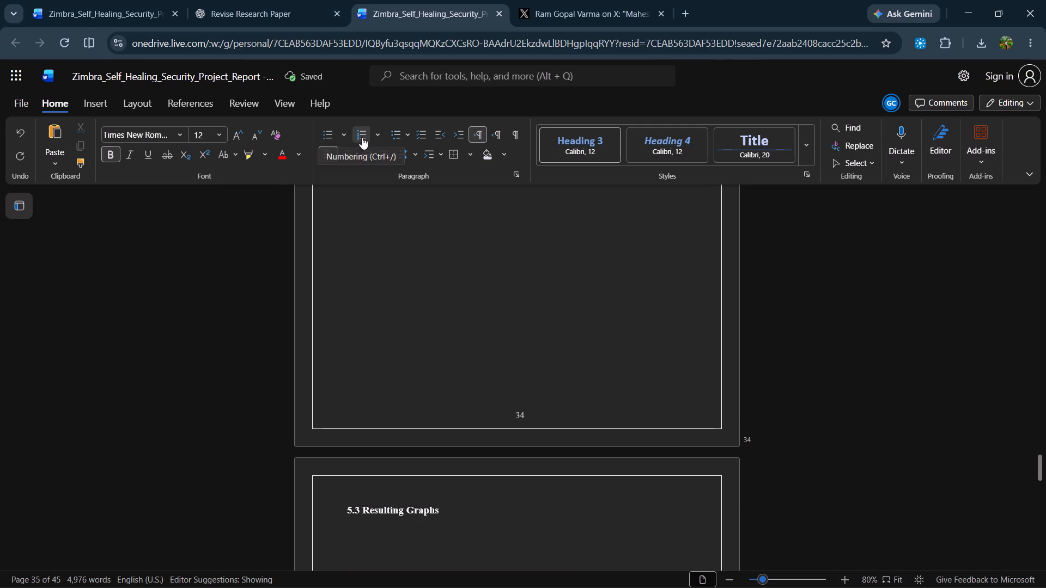
{"action": "scroll", "coordinate": [400, 243], "scroll_direction": "up", "scroll_amount": 4}
{"action": "scroll", "coordinate": [400, 243], "scroll_direction": "down", "scroll_amount": 2}
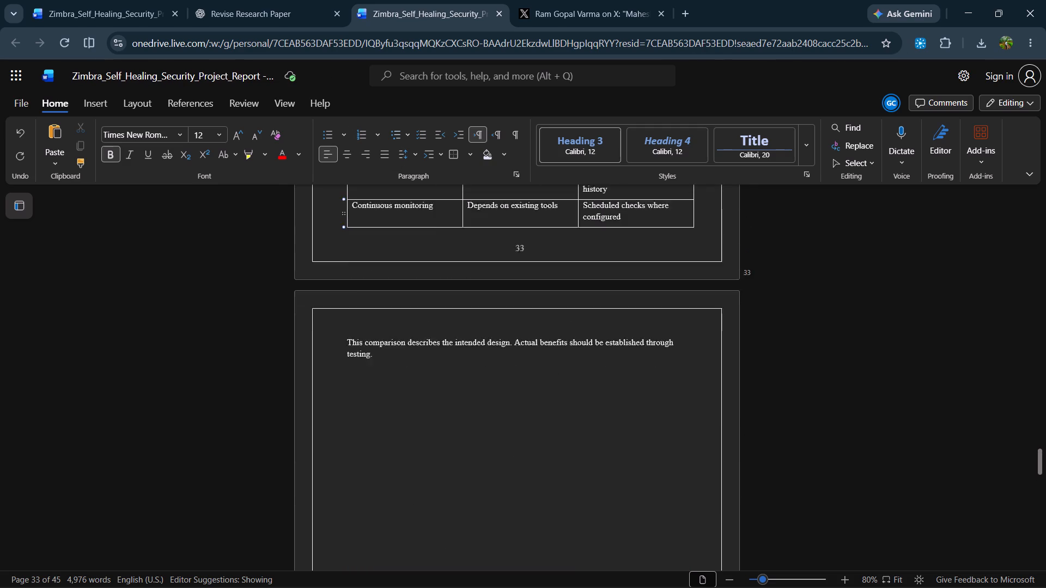
{"action": "scroll", "coordinate": [400, 243], "scroll_direction": "down", "scroll_amount": 5}
{"action": "scroll", "coordinate": [400, 243], "scroll_direction": "up", "scroll_amount": 3}
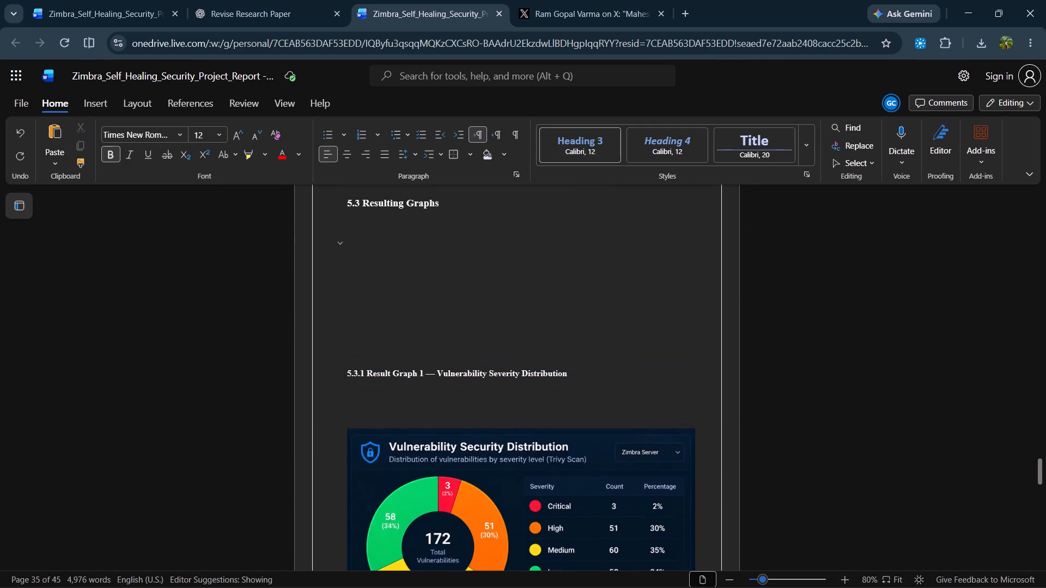
{"action": "scroll", "coordinate": [400, 243], "scroll_direction": "up", "scroll_amount": 1}
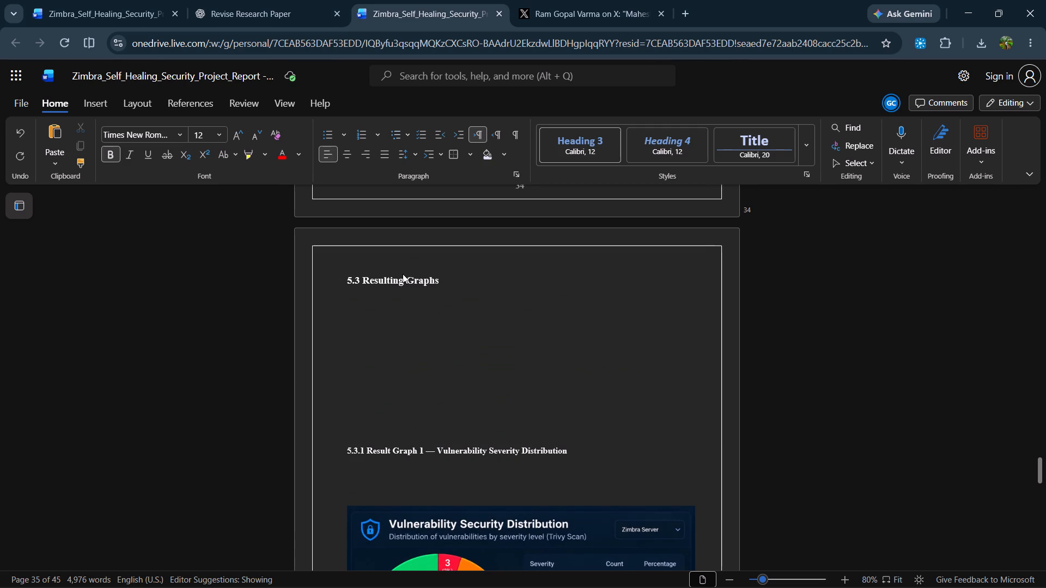
{"action": "key", "text": "BackSpace"}
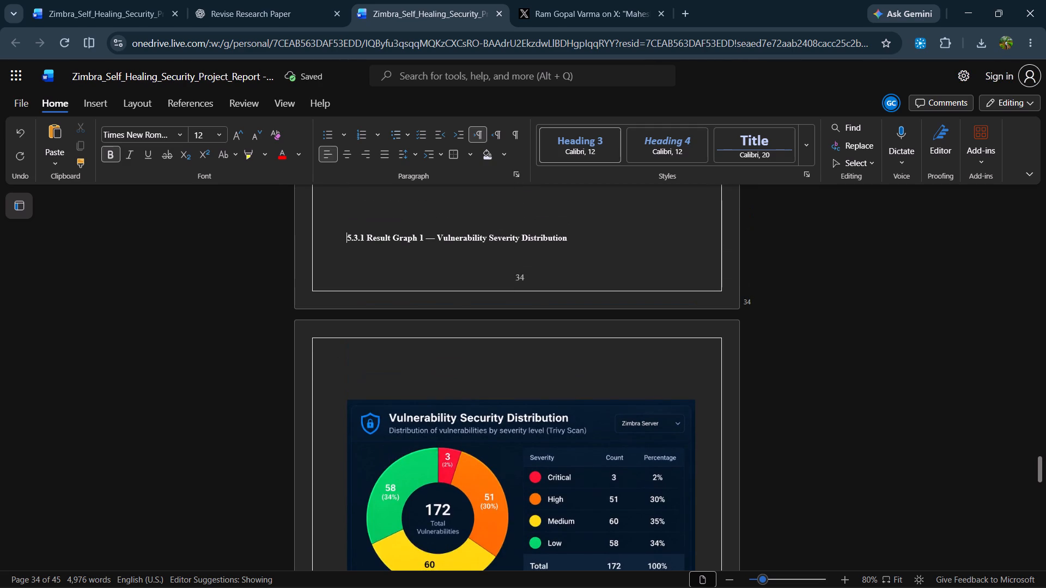
{"action": "key", "text": "Return"}
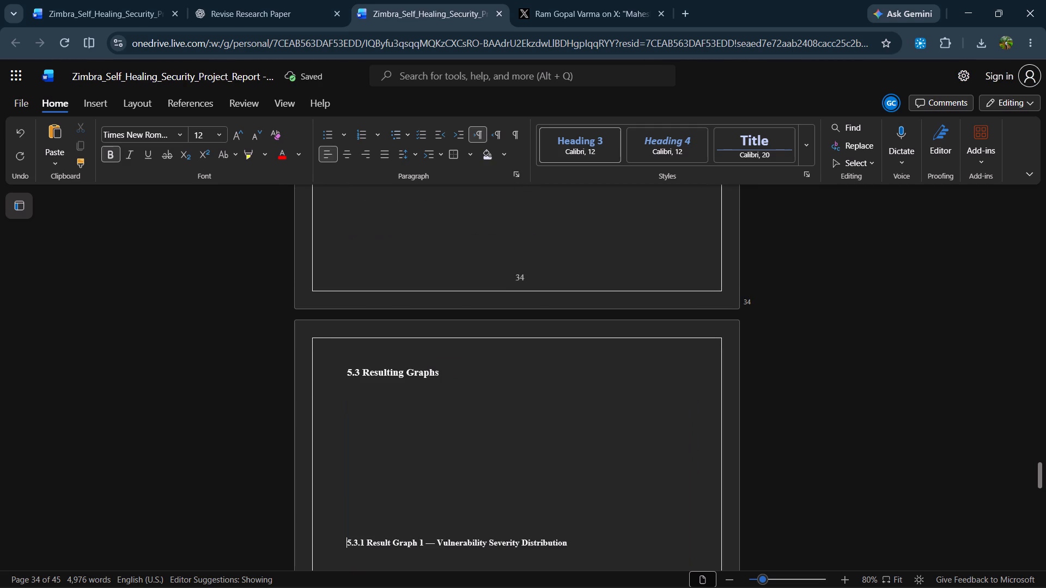
{"action": "left_click", "coordinate": [371, 416]}
{"action": "key", "text": "BackSpace"}
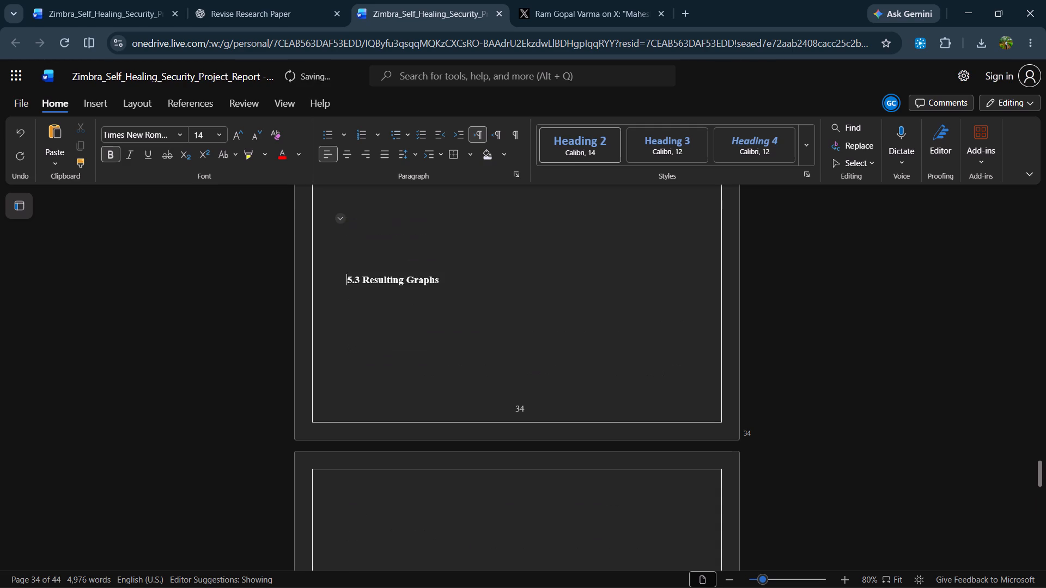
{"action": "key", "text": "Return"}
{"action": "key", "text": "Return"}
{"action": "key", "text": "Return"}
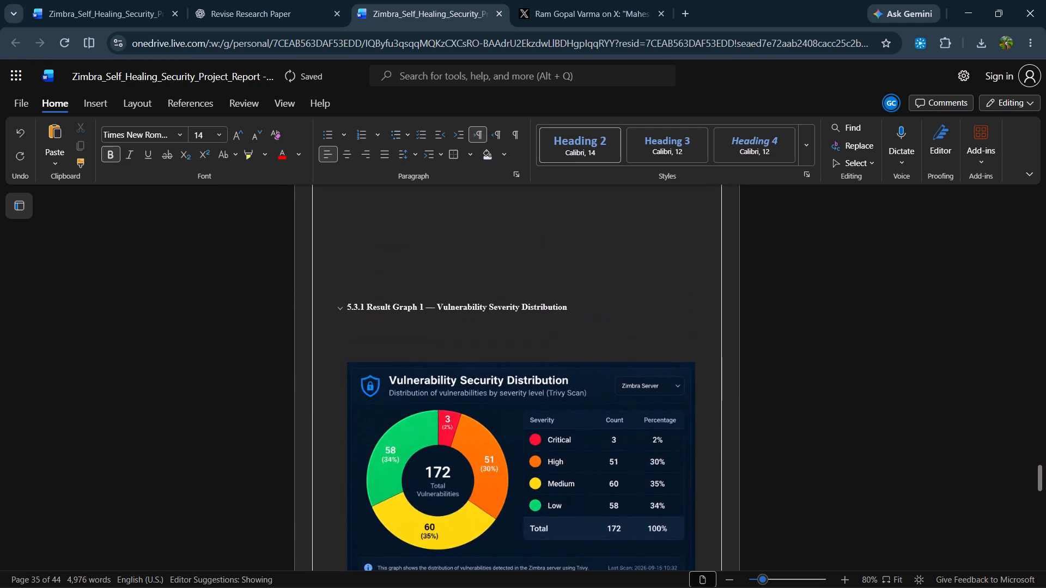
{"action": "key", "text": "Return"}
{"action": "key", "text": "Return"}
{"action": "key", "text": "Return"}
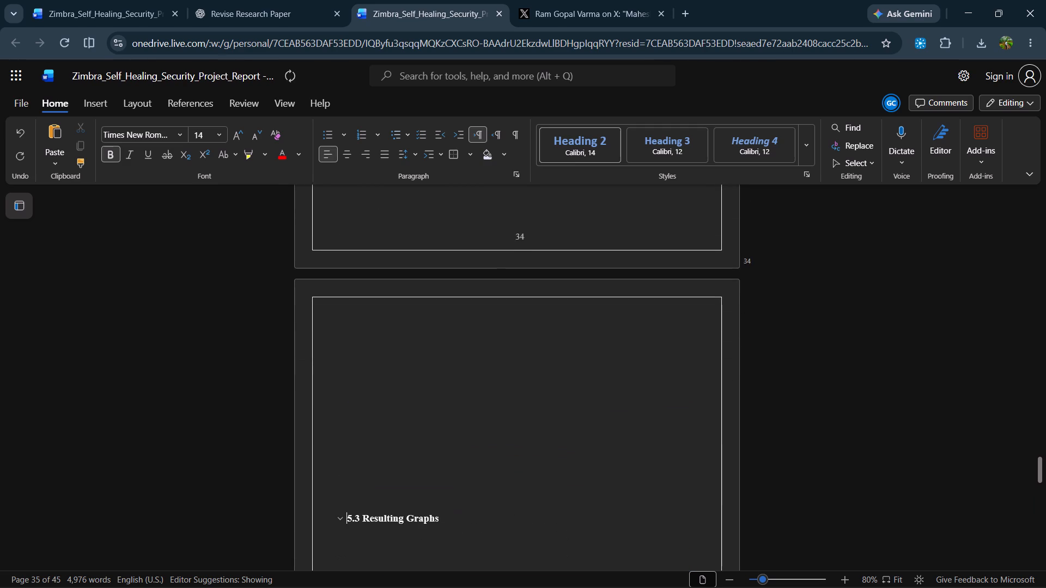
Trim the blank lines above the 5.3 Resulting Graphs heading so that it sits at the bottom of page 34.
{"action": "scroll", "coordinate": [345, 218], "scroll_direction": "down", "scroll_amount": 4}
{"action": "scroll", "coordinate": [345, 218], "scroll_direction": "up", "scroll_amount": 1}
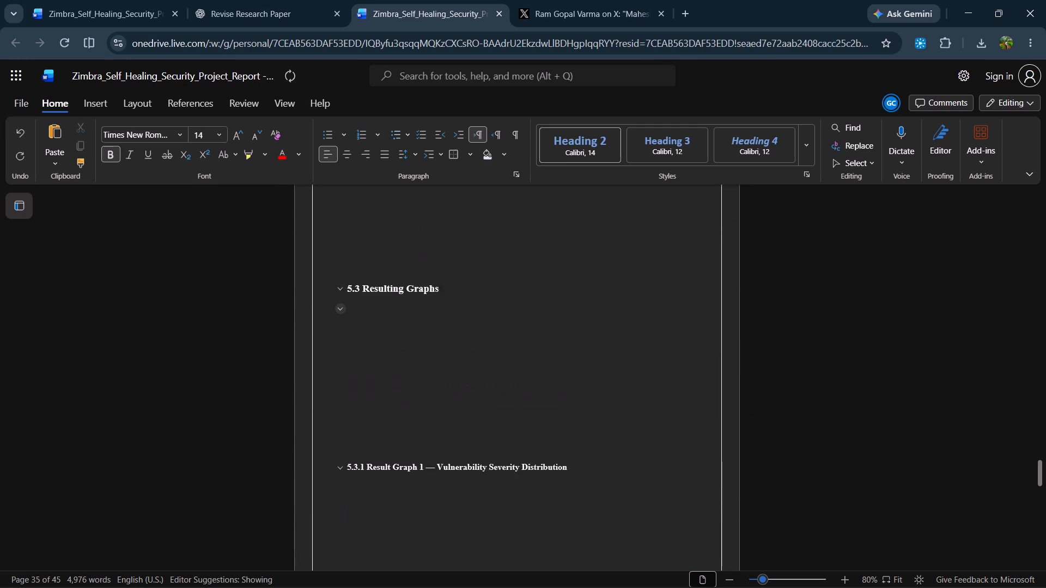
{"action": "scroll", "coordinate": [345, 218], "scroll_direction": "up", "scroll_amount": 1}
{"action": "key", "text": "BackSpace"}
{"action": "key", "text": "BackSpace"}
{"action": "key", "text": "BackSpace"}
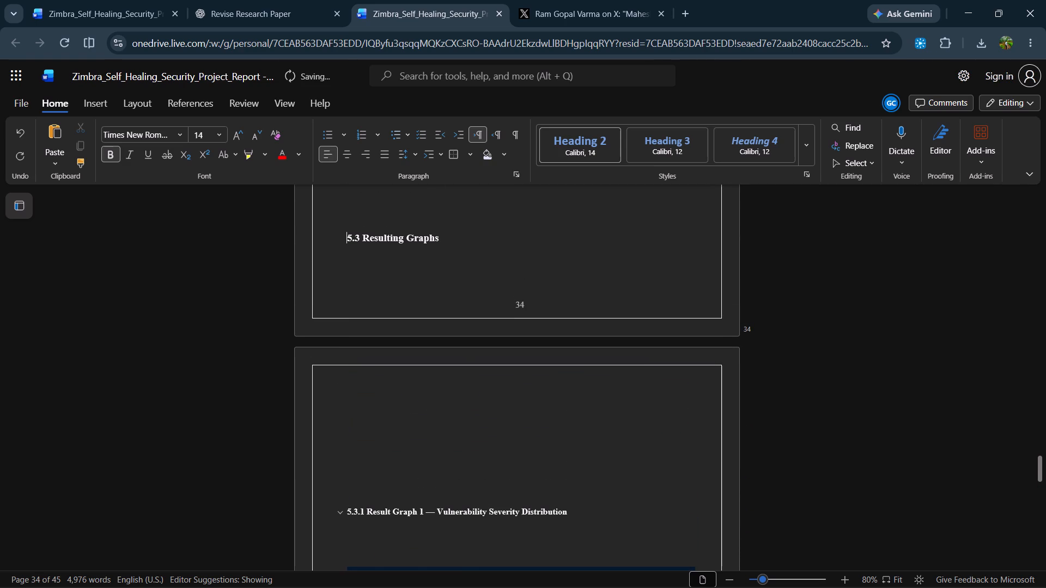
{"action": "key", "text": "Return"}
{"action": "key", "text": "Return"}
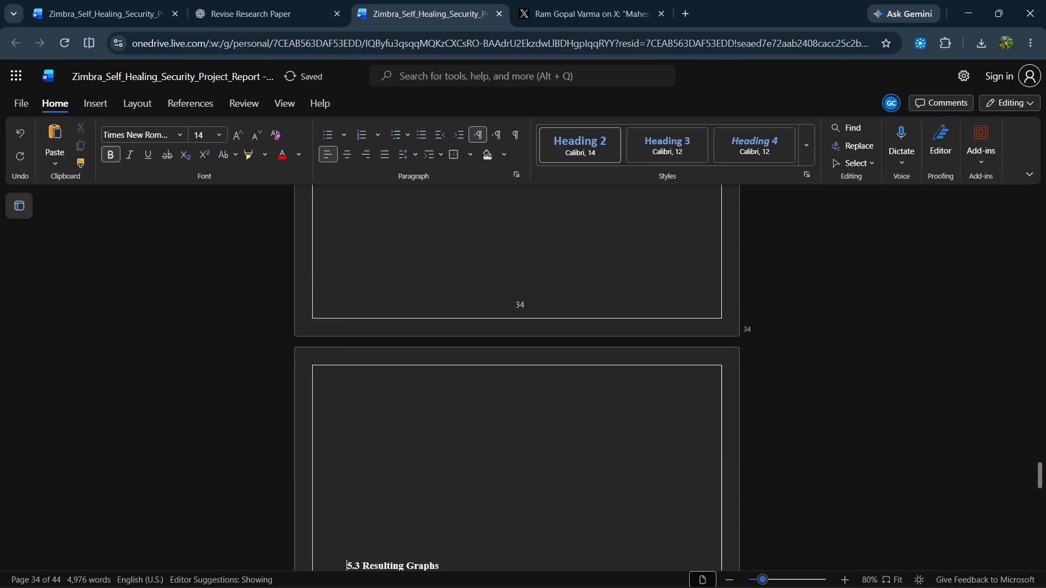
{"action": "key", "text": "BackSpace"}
Delete the blank lines above 5.3 Resulting Graphs, bringing it up beneath the "This comparison describes the intended design" paragraph on page 34.
{"action": "scroll", "coordinate": [354, 215], "scroll_direction": "up", "scroll_amount": 1}
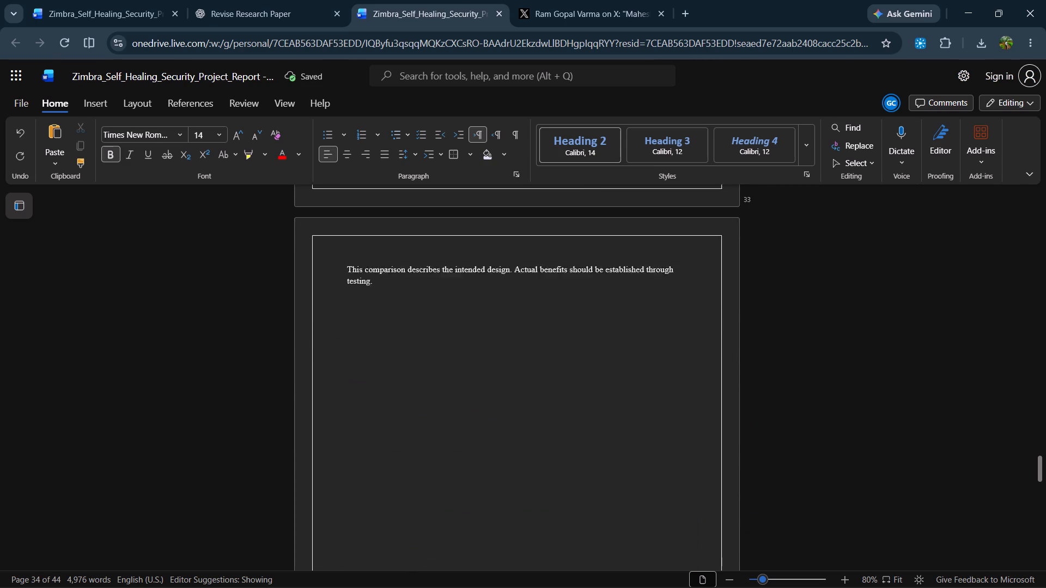
{"action": "scroll", "coordinate": [354, 215], "scroll_direction": "up", "scroll_amount": 3}
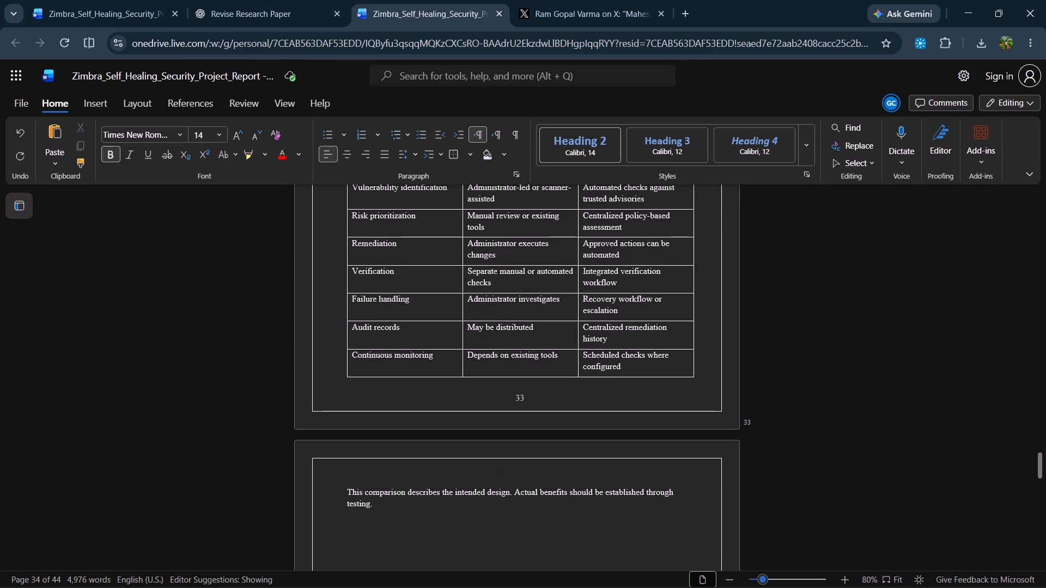
{"action": "scroll", "coordinate": [345, 494], "scroll_direction": "down", "scroll_amount": 5}
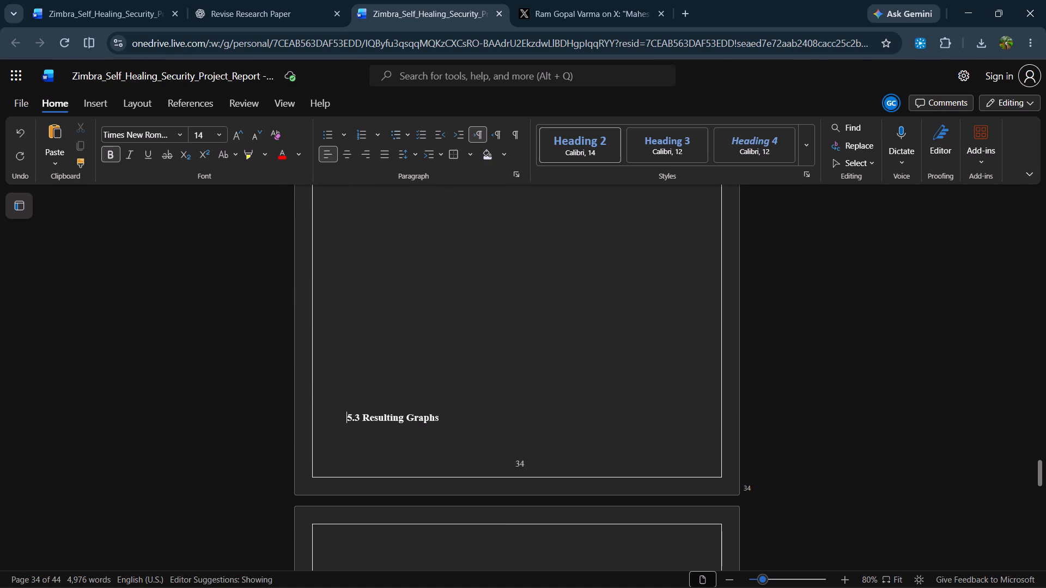
{"action": "scroll", "coordinate": [345, 494], "scroll_direction": "up", "scroll_amount": 1}
{"action": "key", "text": "BackSpace"}
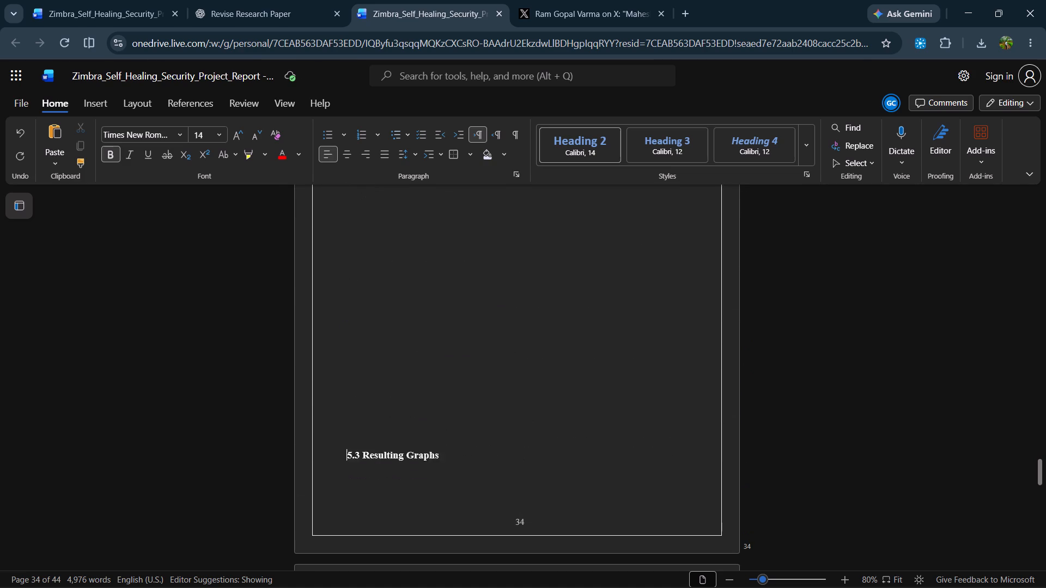
{"action": "key", "text": "BackSpace"}
{"action": "key", "text": "BackSpace"}
{"action": "key", "text": "BackSpace"}
{"action": "key", "text": "BackSpace"}
{"action": "key", "text": "BackSpace"}
{"action": "key", "text": "BackSpace"}
{"action": "key", "text": "BackSpace"}
{"action": "key", "text": "BackSpace"}
{"action": "key", "text": "BackSpace"}
{"action": "key", "text": "BackSpace"}
{"action": "key", "text": "BackSpace"}
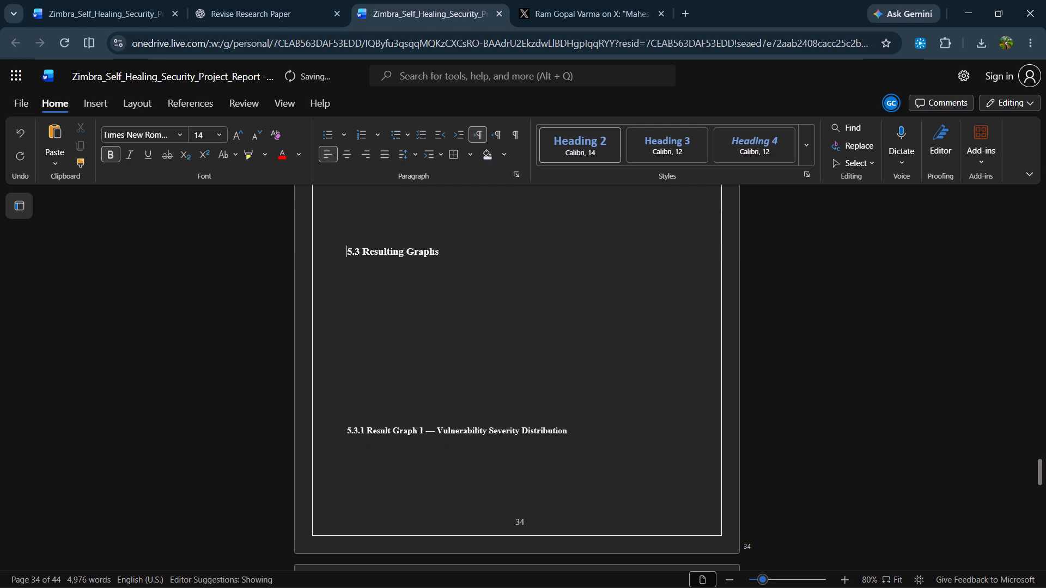
{"action": "key", "text": "BackSpace"}
{"action": "key", "text": "BackSpace"}
{"action": "key", "text": "BackSpace"}
{"action": "key", "text": "BackSpace"}
{"action": "key", "text": "BackSpace"}
{"action": "key", "text": "BackSpace"}
{"action": "key", "text": "BackSpace"}
{"action": "key", "text": "BackSpace"}
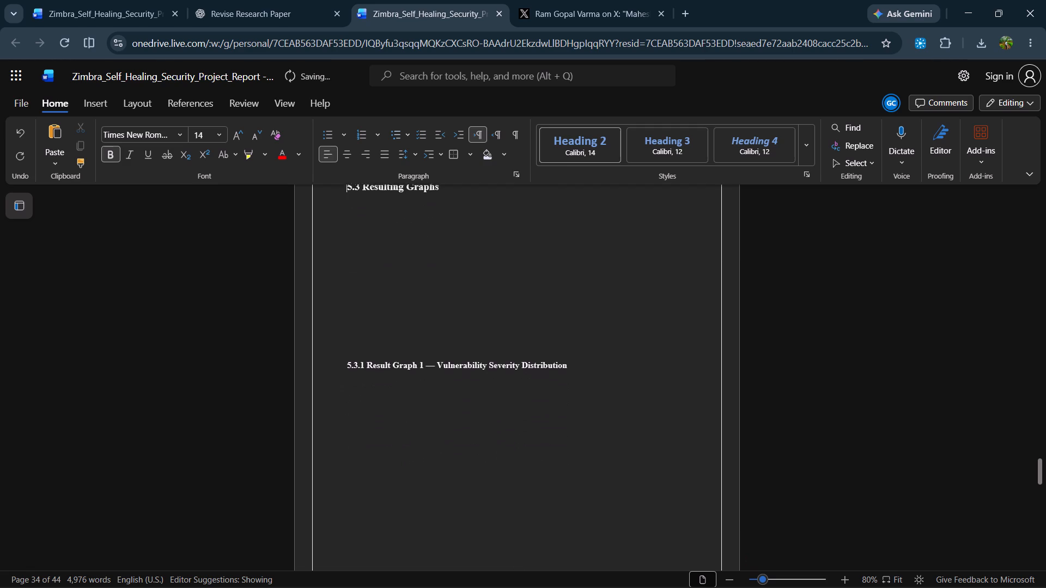
{"action": "key", "text": "BackSpace"}
{"action": "key", "text": "BackSpace"}
{"action": "key", "text": "BackSpace"}
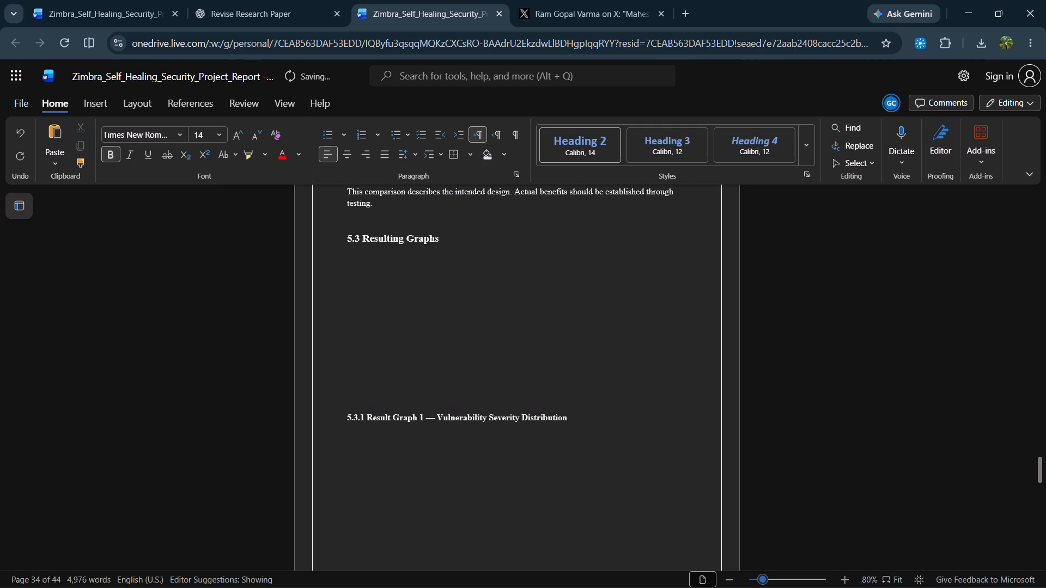
{"action": "key", "text": "BackSpace"}
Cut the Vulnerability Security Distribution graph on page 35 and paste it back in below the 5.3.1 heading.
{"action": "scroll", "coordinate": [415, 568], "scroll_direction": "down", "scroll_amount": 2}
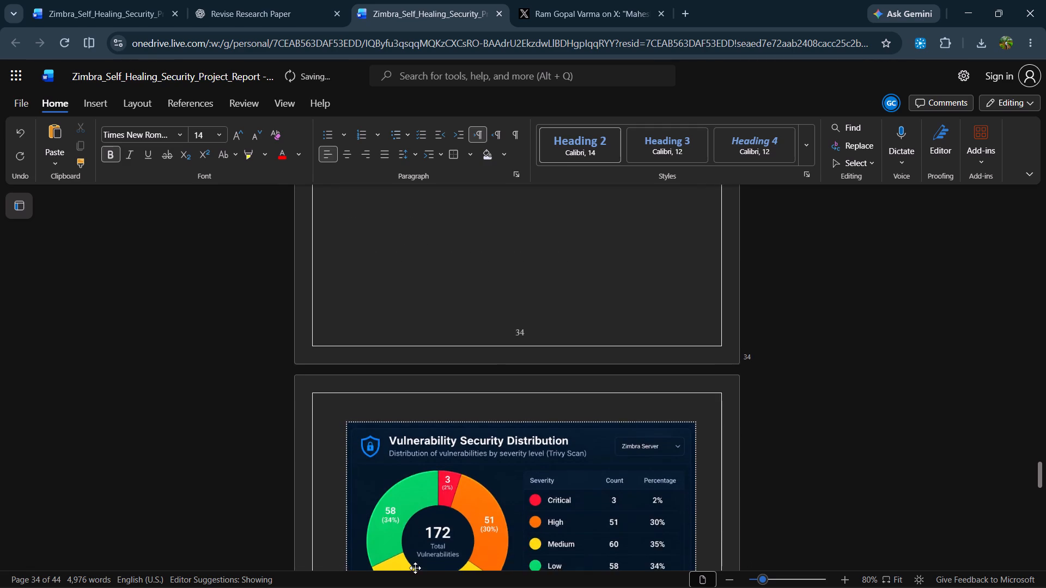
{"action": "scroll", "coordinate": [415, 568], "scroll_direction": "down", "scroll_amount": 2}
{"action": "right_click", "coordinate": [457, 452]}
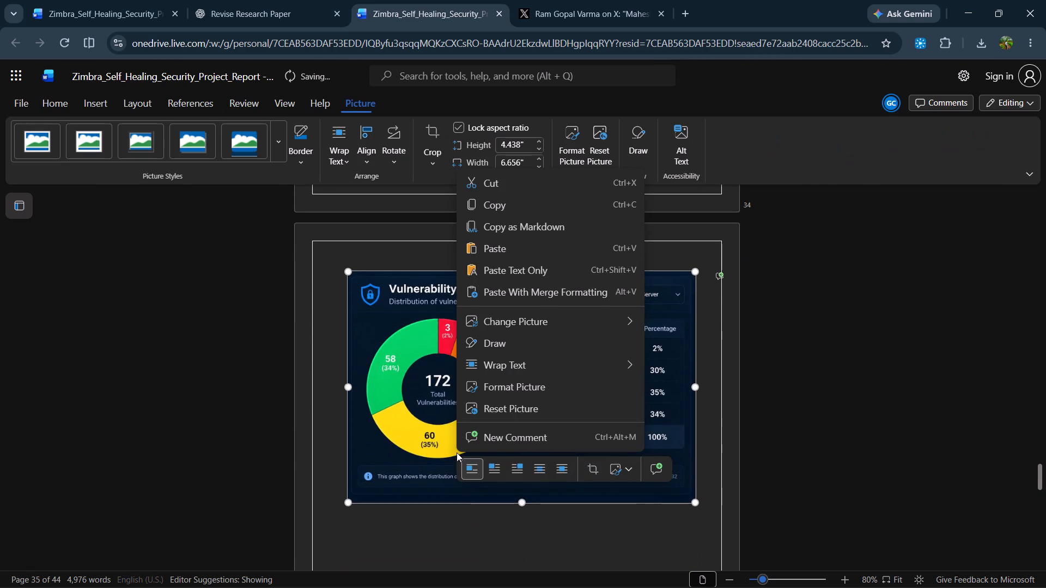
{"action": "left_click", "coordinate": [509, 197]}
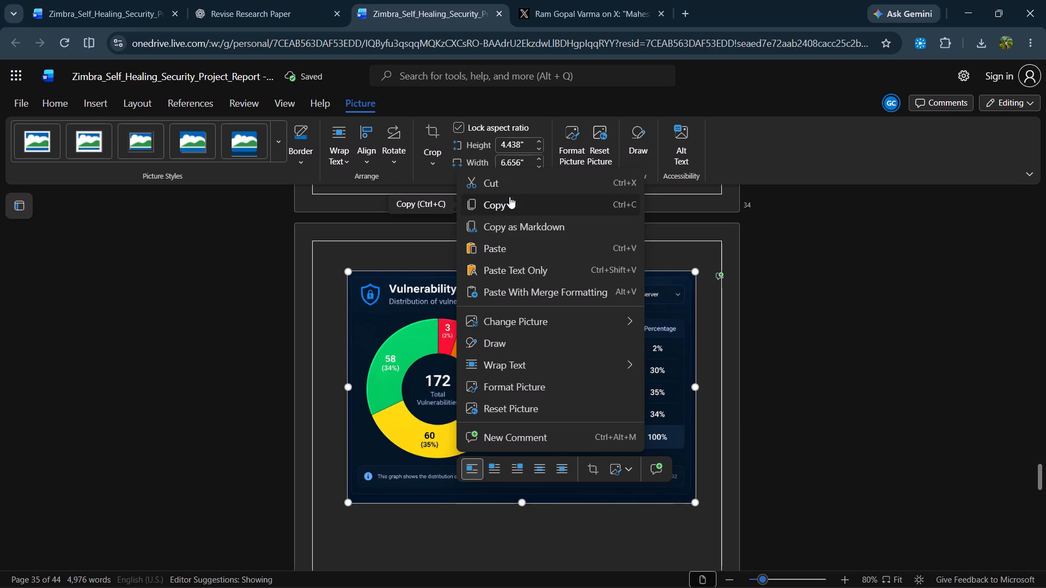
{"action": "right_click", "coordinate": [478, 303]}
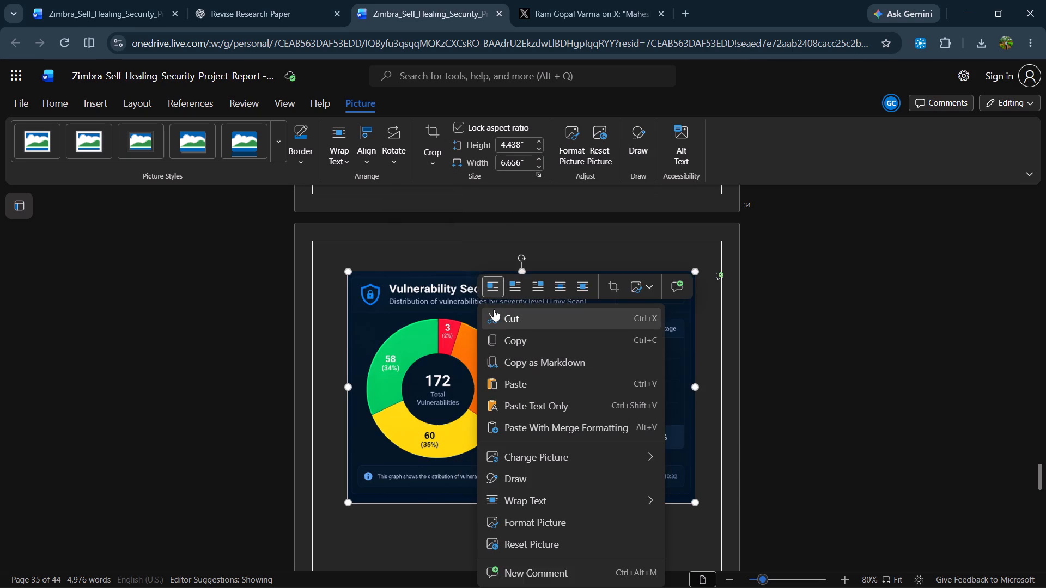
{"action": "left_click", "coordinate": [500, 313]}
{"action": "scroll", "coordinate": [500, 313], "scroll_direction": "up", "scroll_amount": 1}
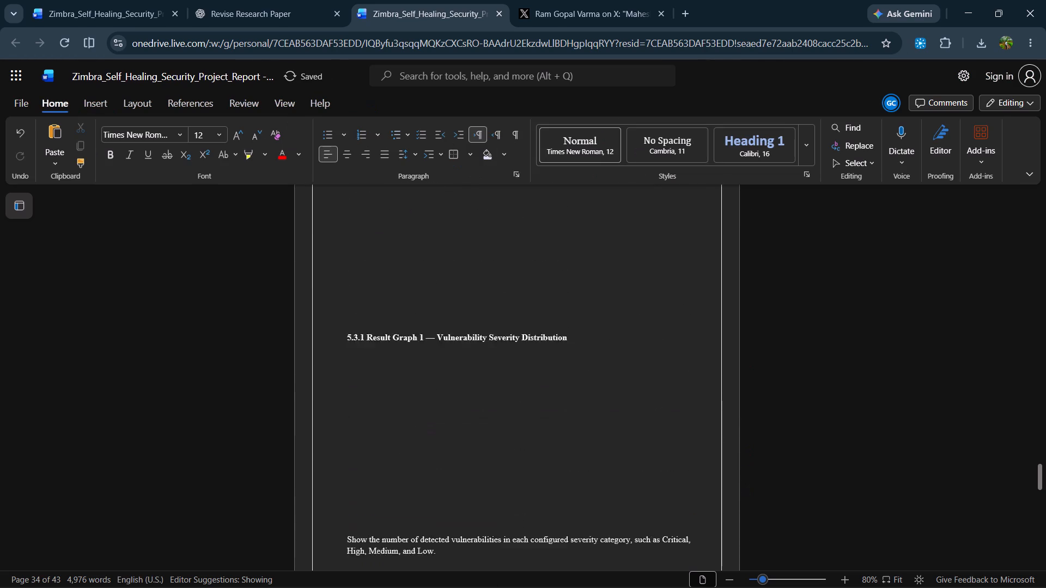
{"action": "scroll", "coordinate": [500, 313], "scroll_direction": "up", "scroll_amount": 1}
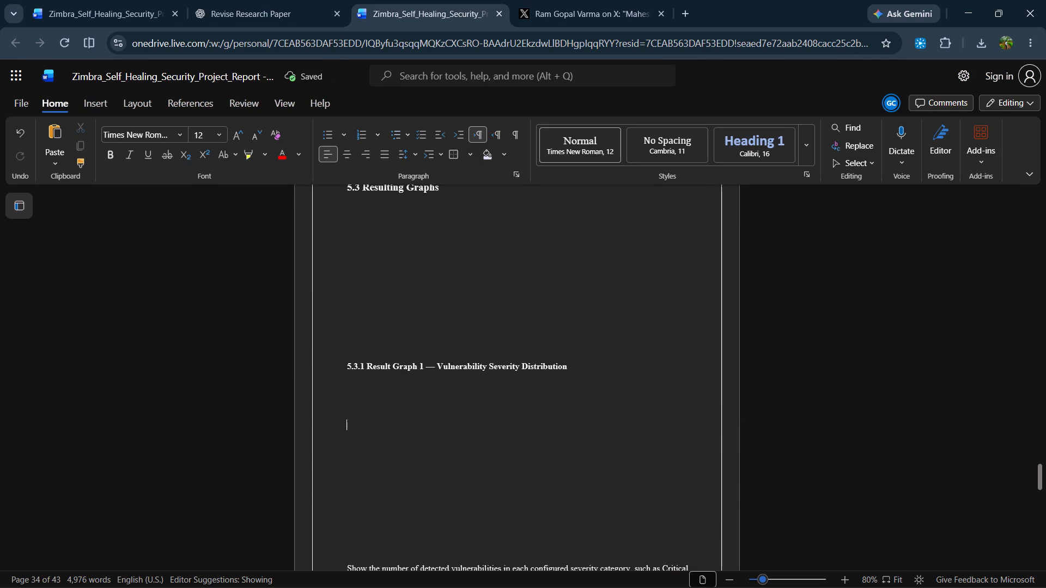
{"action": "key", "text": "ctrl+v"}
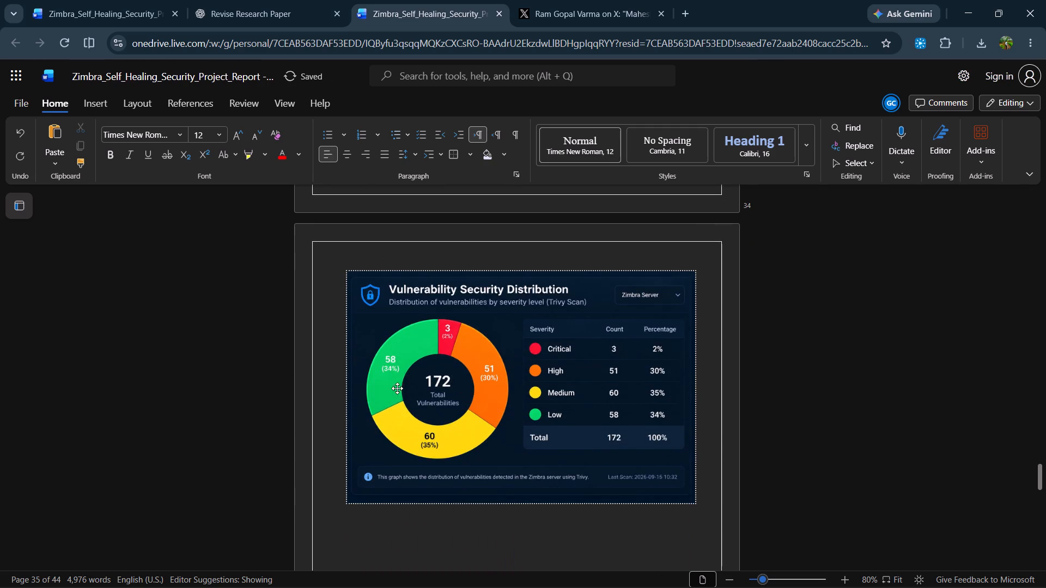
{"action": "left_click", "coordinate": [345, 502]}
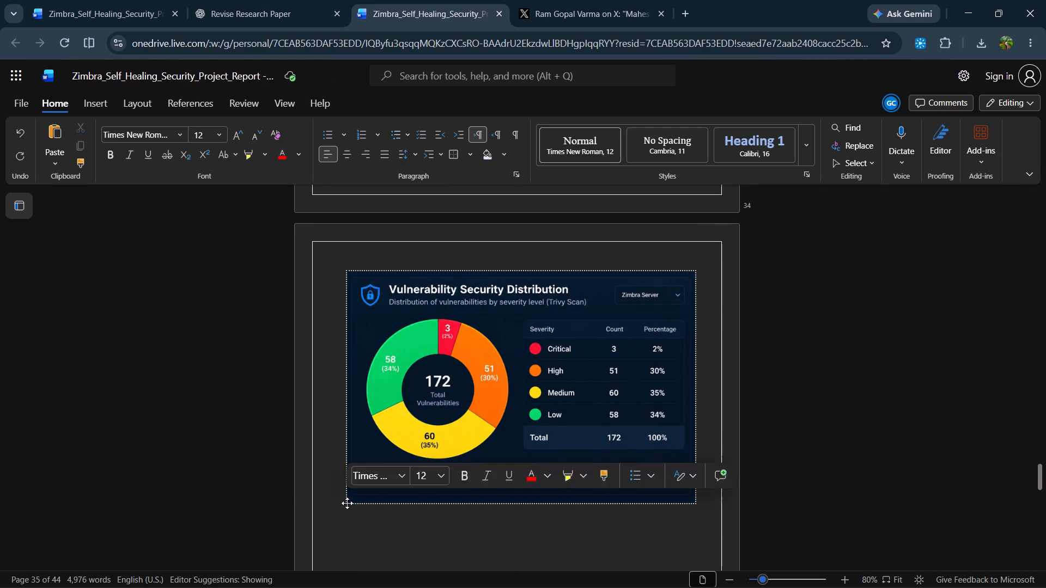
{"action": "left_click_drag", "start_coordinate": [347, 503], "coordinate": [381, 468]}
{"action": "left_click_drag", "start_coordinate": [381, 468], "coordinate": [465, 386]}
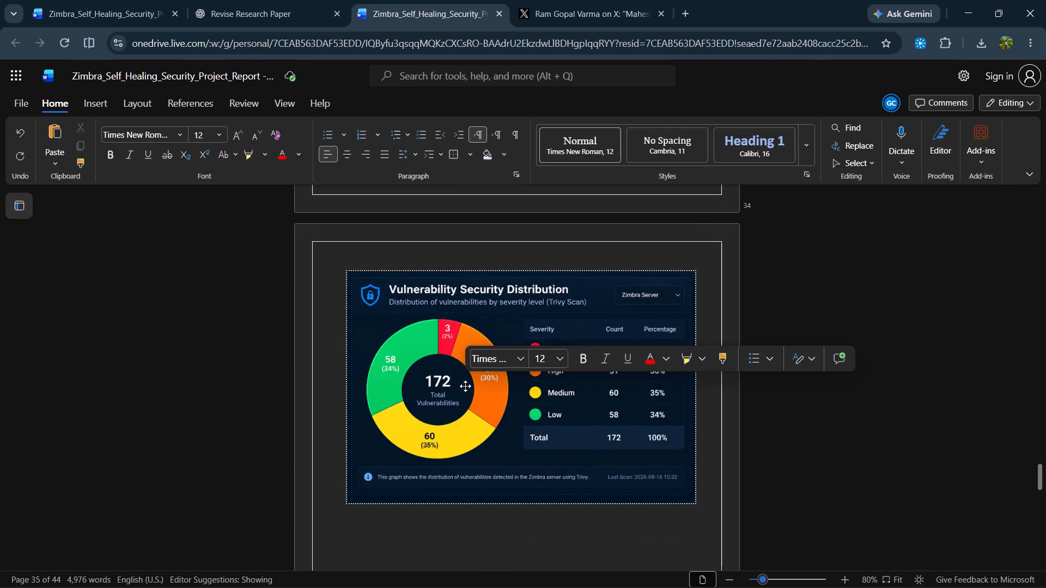
Reduce the blank lines above the "Displays corrective actions" caption so it sits on page 31 and 5.1.7 starts page 32.
{"action": "scroll", "coordinate": [465, 386], "scroll_direction": "up", "scroll_amount": 10}
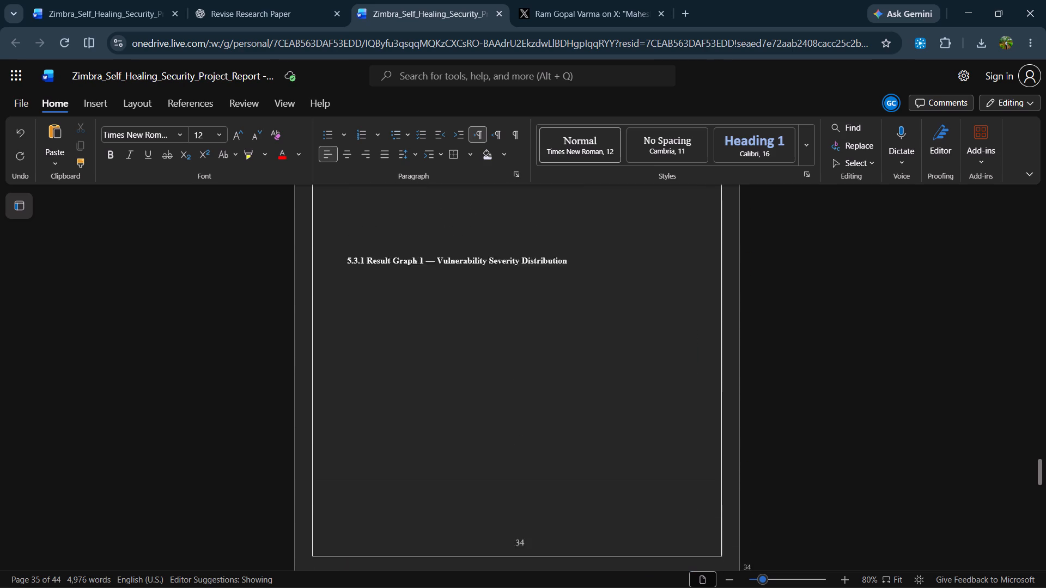
{"action": "scroll", "coordinate": [465, 386], "scroll_direction": "up", "scroll_amount": 8}
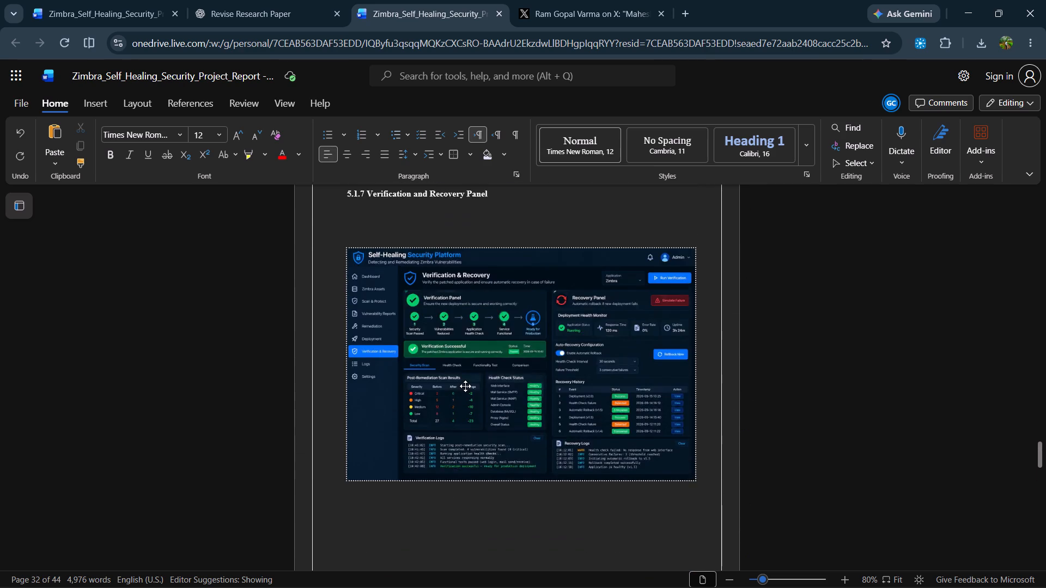
{"action": "scroll", "coordinate": [465, 386], "scroll_direction": "up", "scroll_amount": 9}
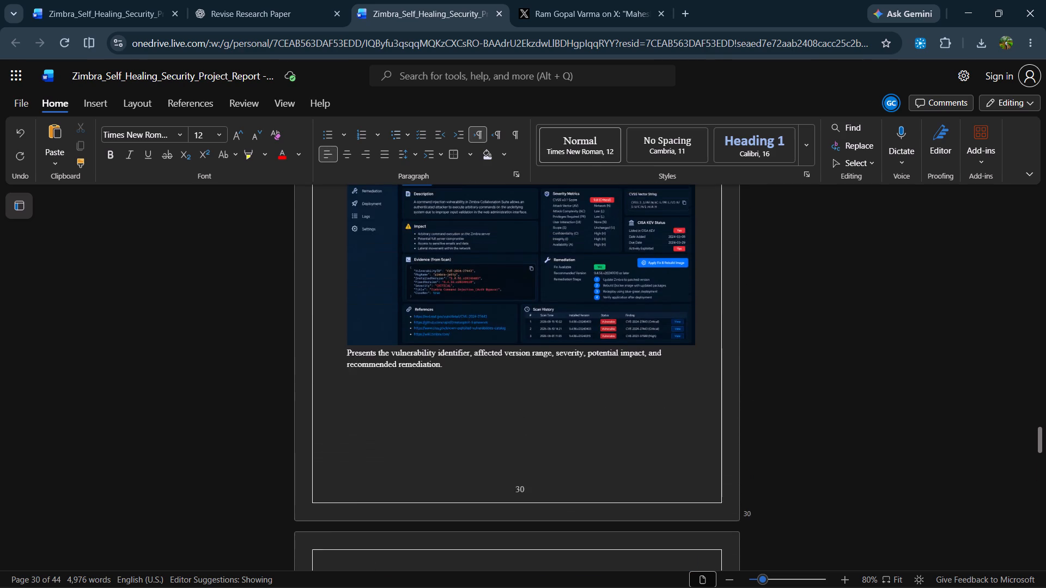
{"action": "scroll", "coordinate": [465, 386], "scroll_direction": "up", "scroll_amount": 1}
{"action": "scroll", "coordinate": [465, 386], "scroll_direction": "down", "scroll_amount": 7}
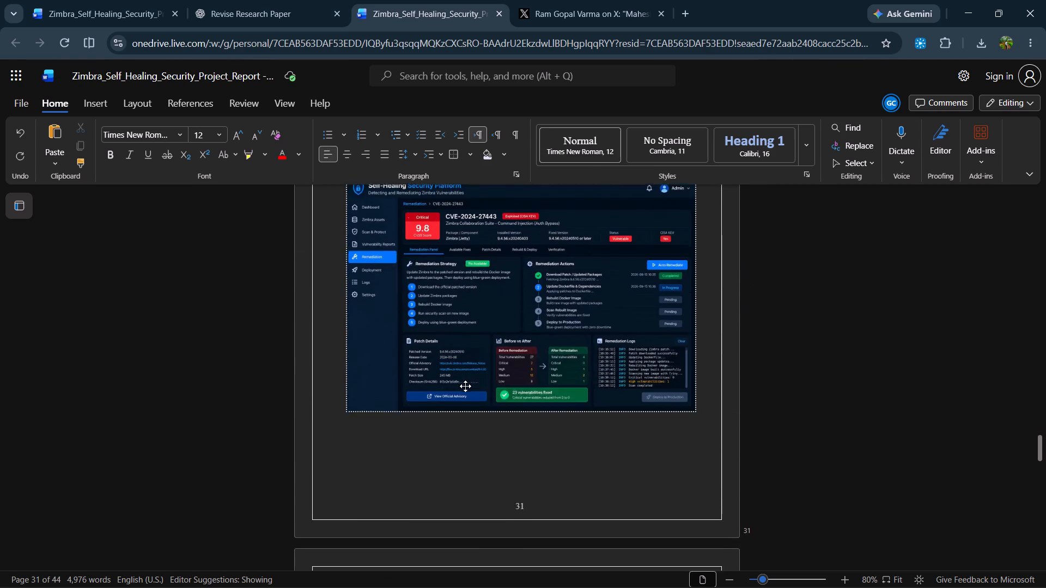
{"action": "scroll", "coordinate": [465, 386], "scroll_direction": "down", "scroll_amount": 2}
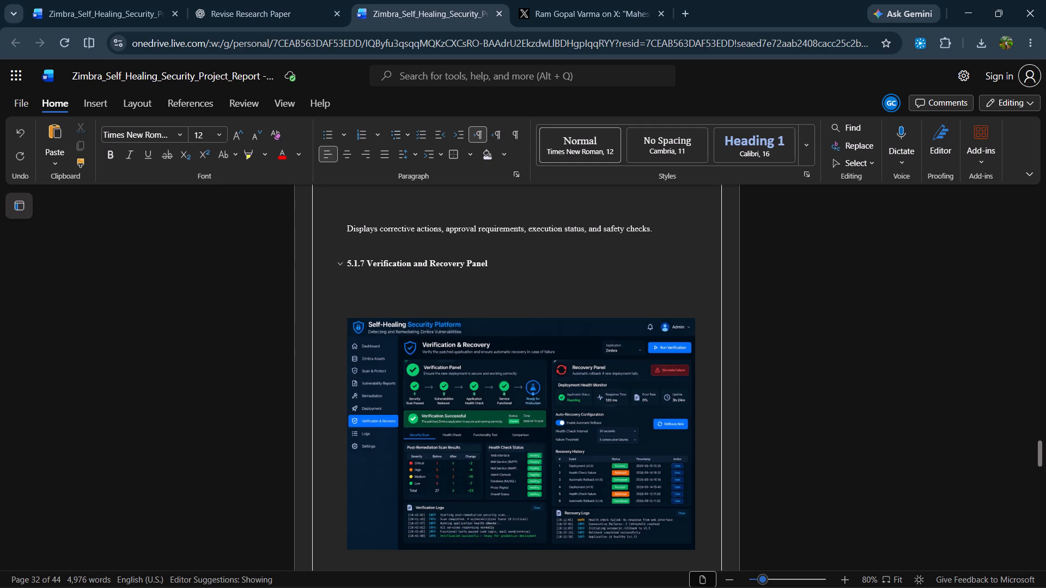
{"action": "left_click", "coordinate": [345, 232]}
{"action": "key", "text": "BackSpace"}
{"action": "key", "text": "BackSpace"}
{"action": "key", "text": "BackSpace"}
{"action": "key", "text": "BackSpace"}
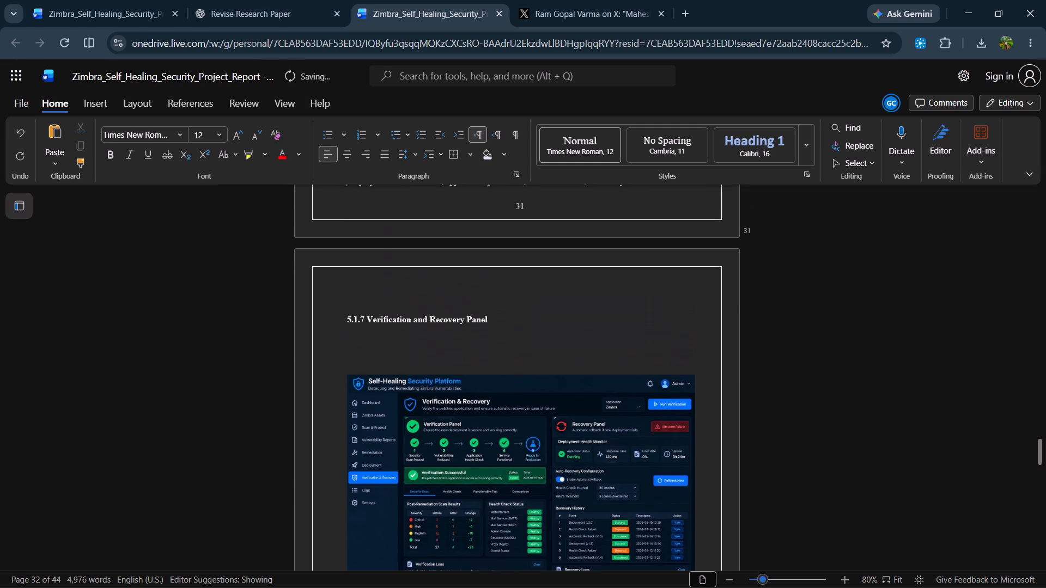
{"action": "key", "text": "BackSpace"}
{"action": "key", "text": "BackSpace"}
{"action": "key", "text": "BackSpace"}
{"action": "key", "text": "BackSpace"}
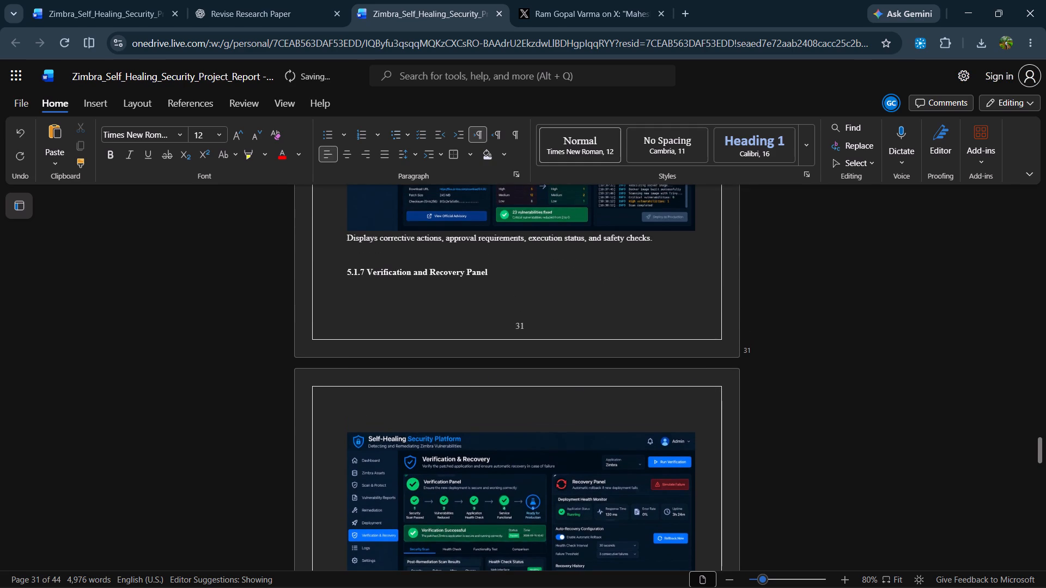
{"action": "key", "text": "Return"}
{"action": "key", "text": "Return"}
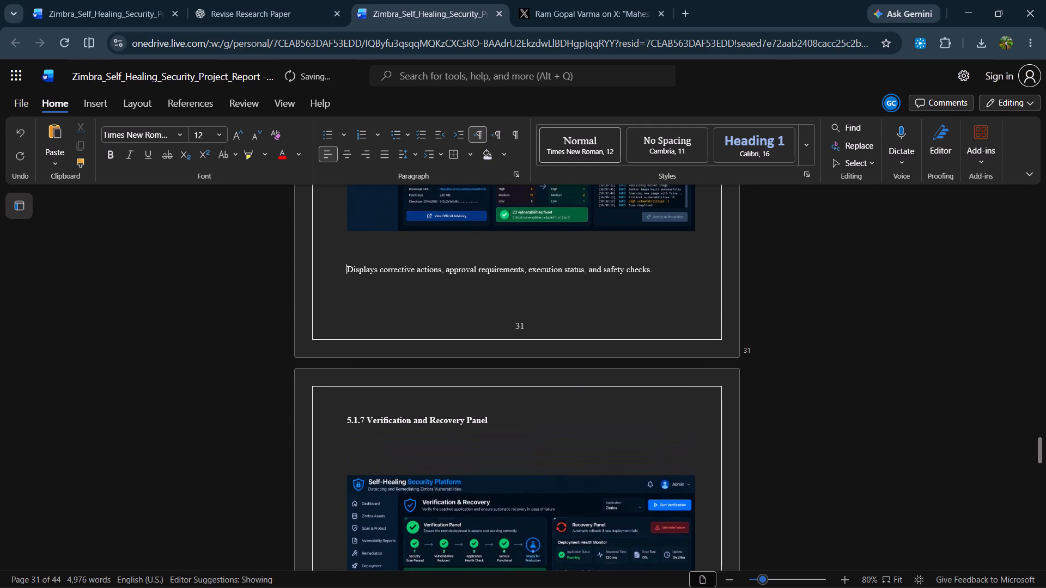
Review the placement of headings, screenshots and captions in the 5.1 sections around pages 28 to 32.
{"action": "scroll", "coordinate": [345, 232], "scroll_direction": "up", "scroll_amount": 7}
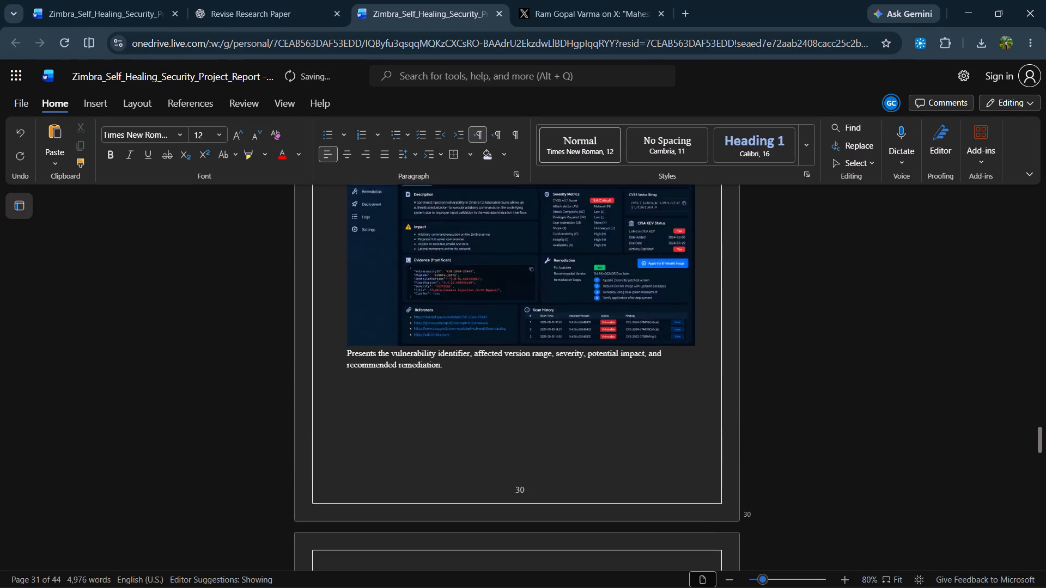
{"action": "scroll", "coordinate": [345, 232], "scroll_direction": "up", "scroll_amount": 4}
{"action": "scroll", "coordinate": [345, 232], "scroll_direction": "down", "scroll_amount": 1}
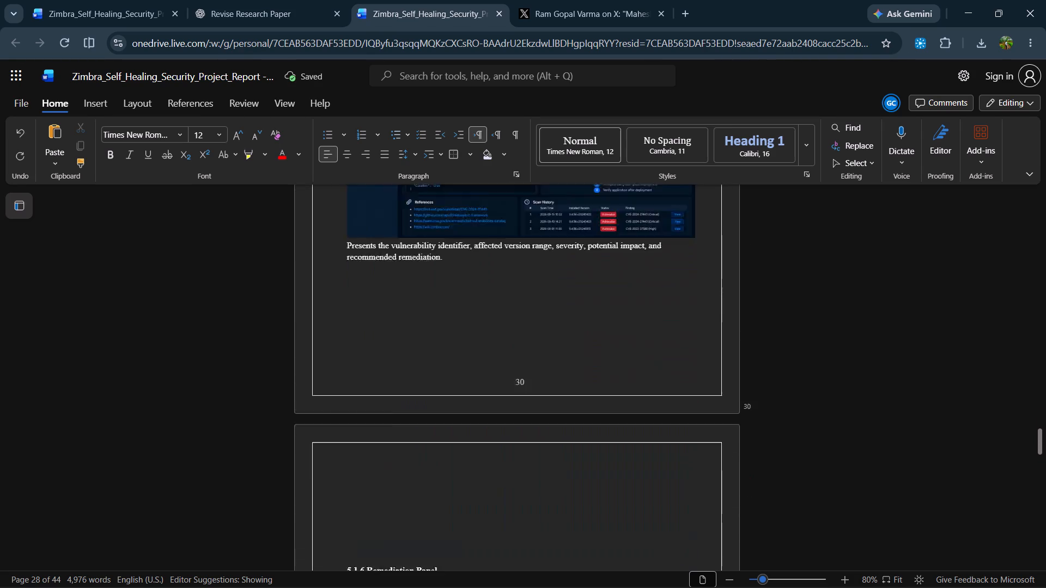
{"action": "scroll", "coordinate": [345, 232], "scroll_direction": "down", "scroll_amount": 1}
{"action": "scroll", "coordinate": [354, 169], "scroll_direction": "up", "scroll_amount": 1}
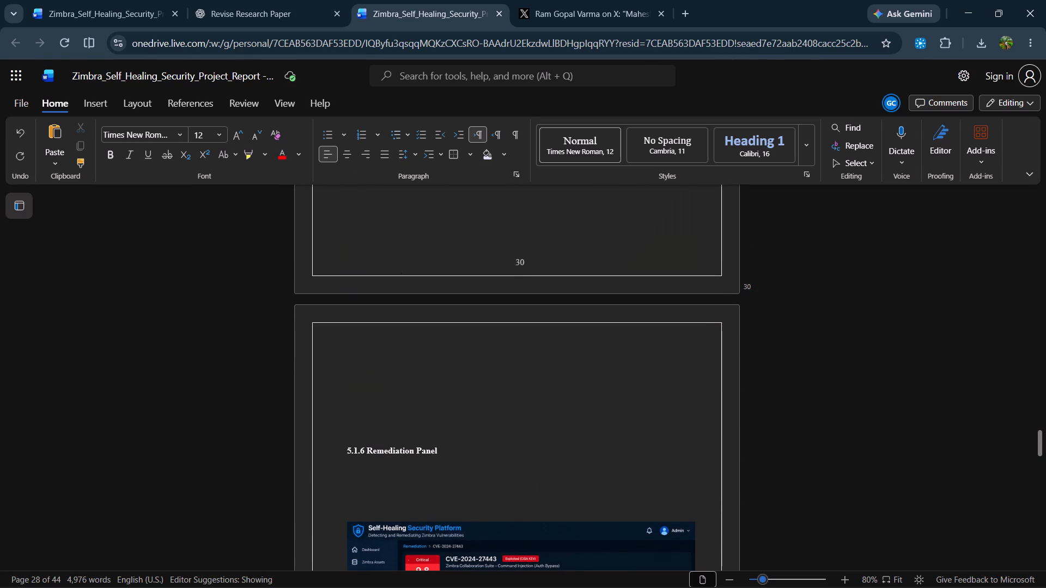
{"action": "scroll", "coordinate": [395, 267], "scroll_direction": "up", "scroll_amount": 4}
{"action": "scroll", "coordinate": [395, 267], "scroll_direction": "down", "scroll_amount": 1}
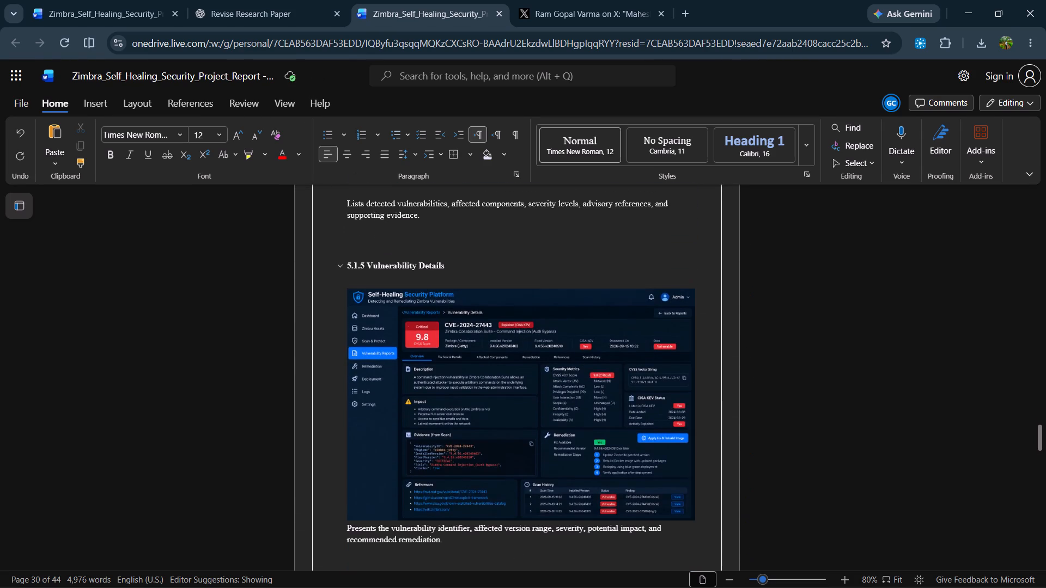
{"action": "scroll", "coordinate": [395, 267], "scroll_direction": "down", "scroll_amount": 5}
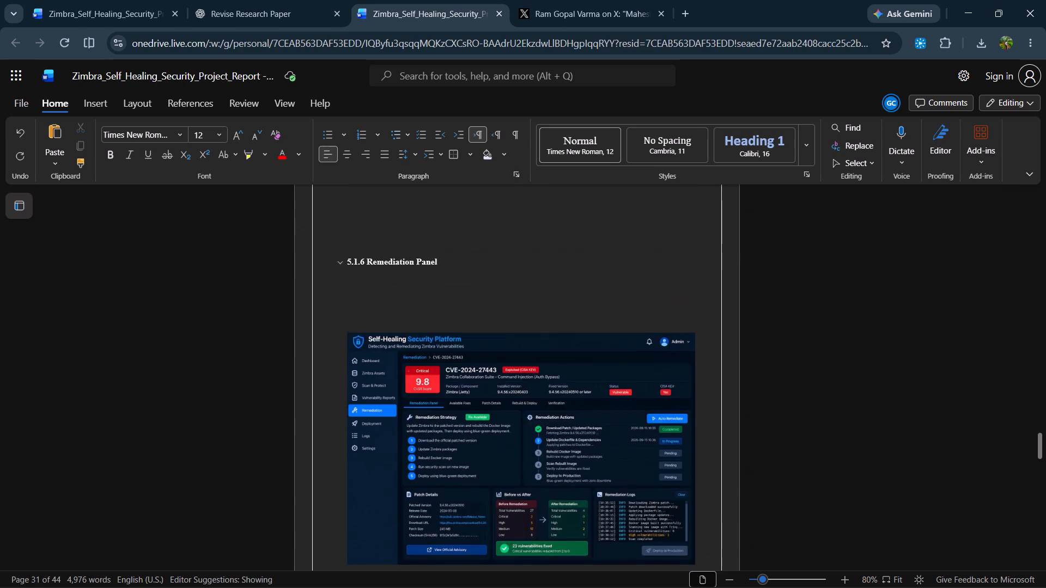
{"action": "scroll", "coordinate": [395, 267], "scroll_direction": "down", "scroll_amount": 5}
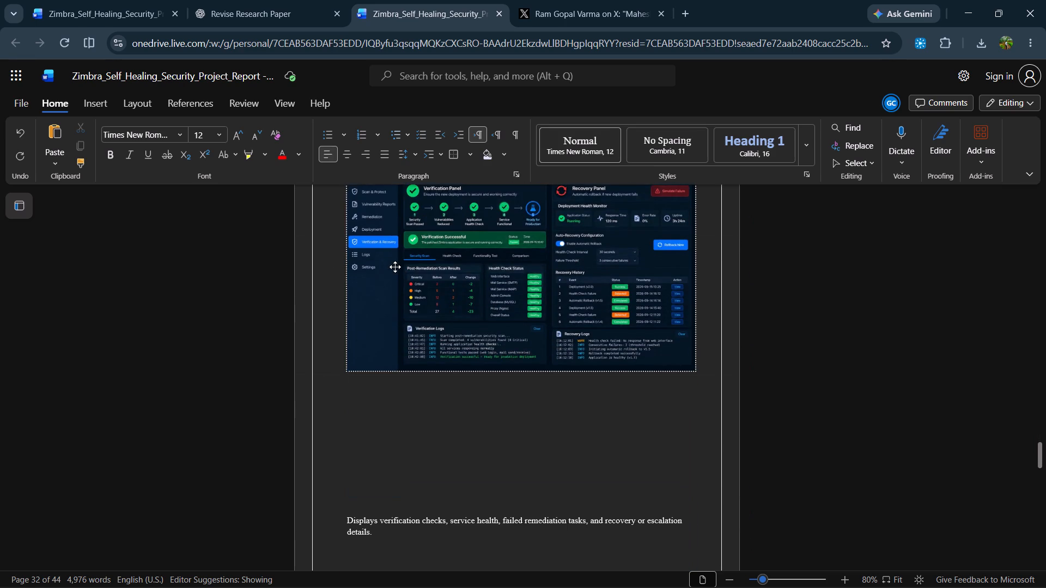
{"action": "scroll", "coordinate": [395, 267], "scroll_direction": "down", "scroll_amount": 4}
{"action": "scroll", "coordinate": [395, 267], "scroll_direction": "up", "scroll_amount": 5}
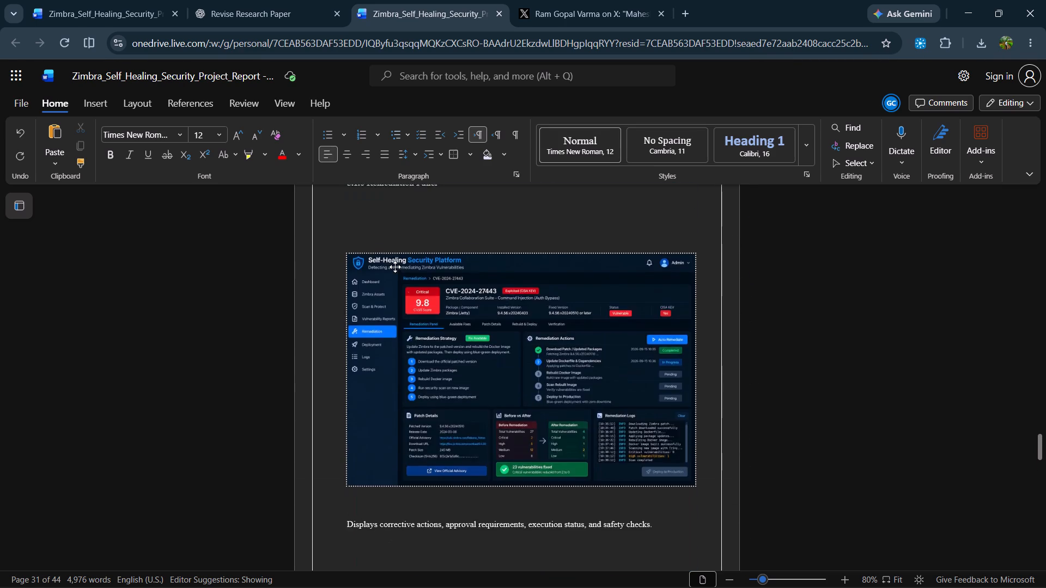
Delete the blank lines above the "Lists detected vulnerabilities" caption to pull it up toward the 5.1.4 Vulnerability Scan screenshot.
{"action": "scroll", "coordinate": [395, 267], "scroll_direction": "up", "scroll_amount": 12}
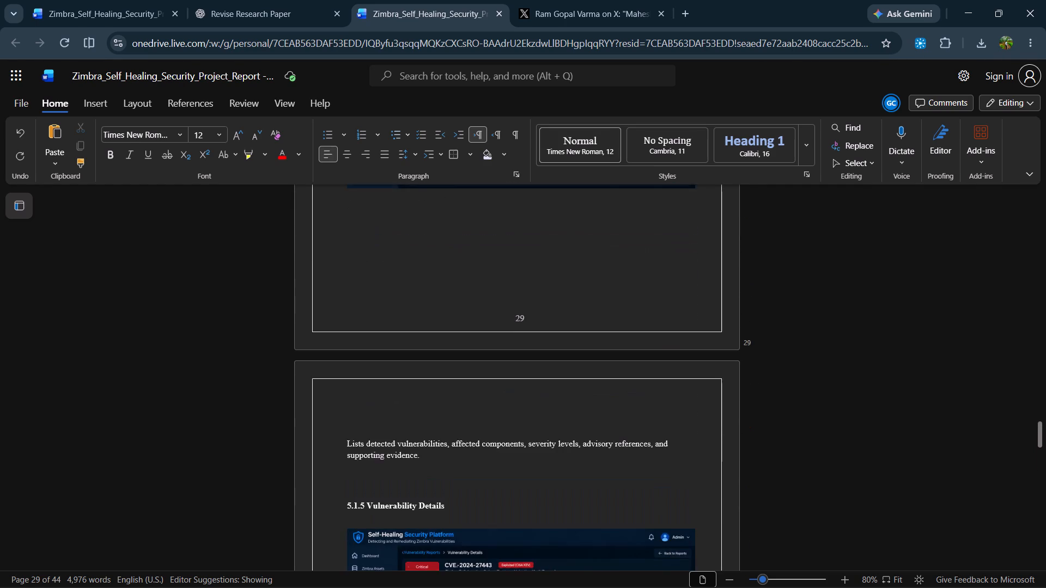
{"action": "scroll", "coordinate": [395, 267], "scroll_direction": "up", "scroll_amount": 3}
{"action": "scroll", "coordinate": [395, 267], "scroll_direction": "down", "scroll_amount": 3}
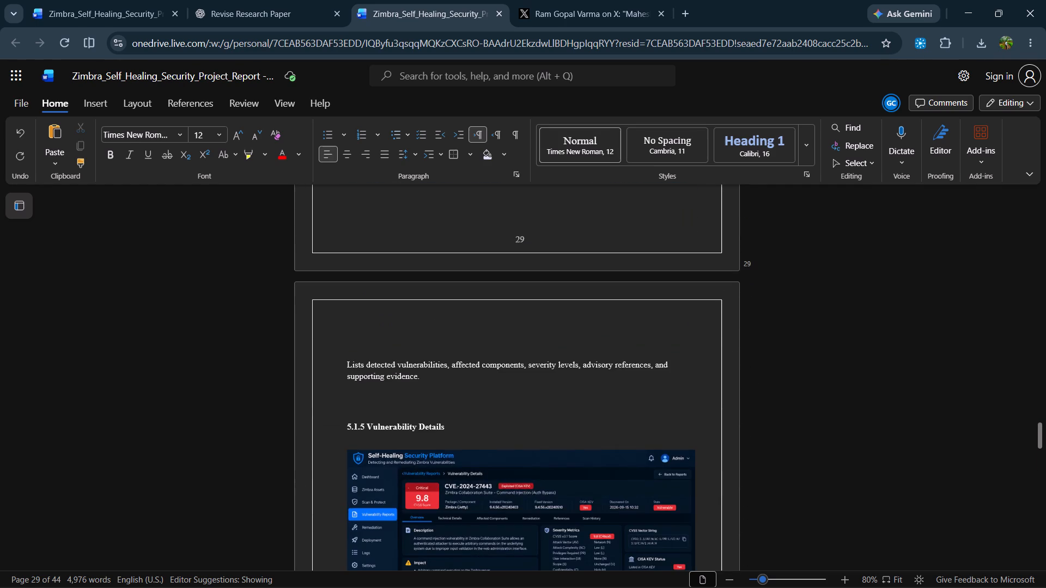
{"action": "left_click", "coordinate": [344, 362]}
{"action": "key", "text": "BackSpace"}
{"action": "key", "text": "BackSpace"}
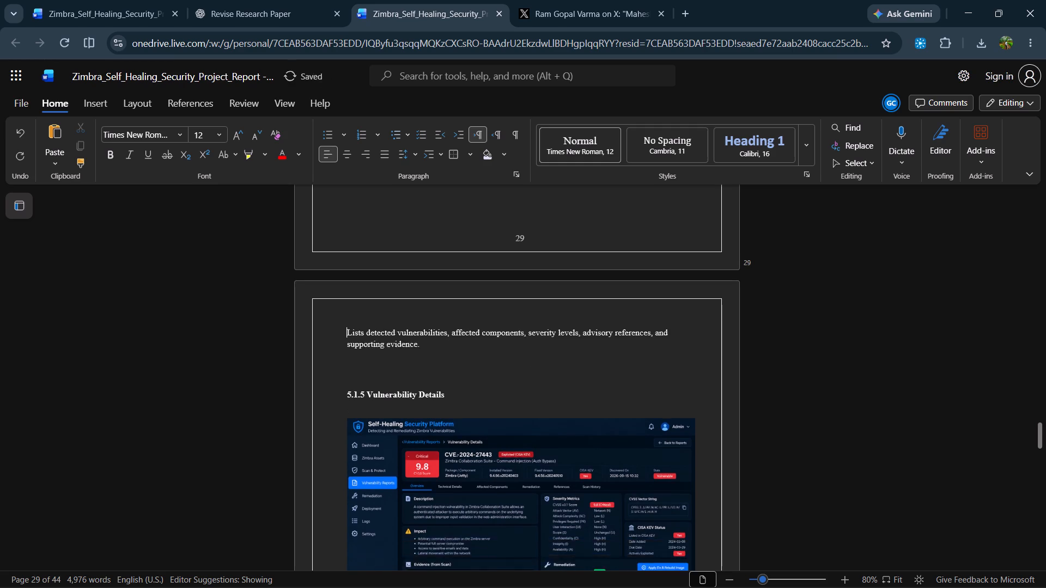
{"action": "key", "text": "BackSpace"}
{"action": "key", "text": "BackSpace"}
Adjust the blank lines above the login page description so it sits on page 26 and 5.1.2 Security Dashboard starts page 27.
{"action": "scroll", "coordinate": [344, 362], "scroll_direction": "up", "scroll_amount": 4}
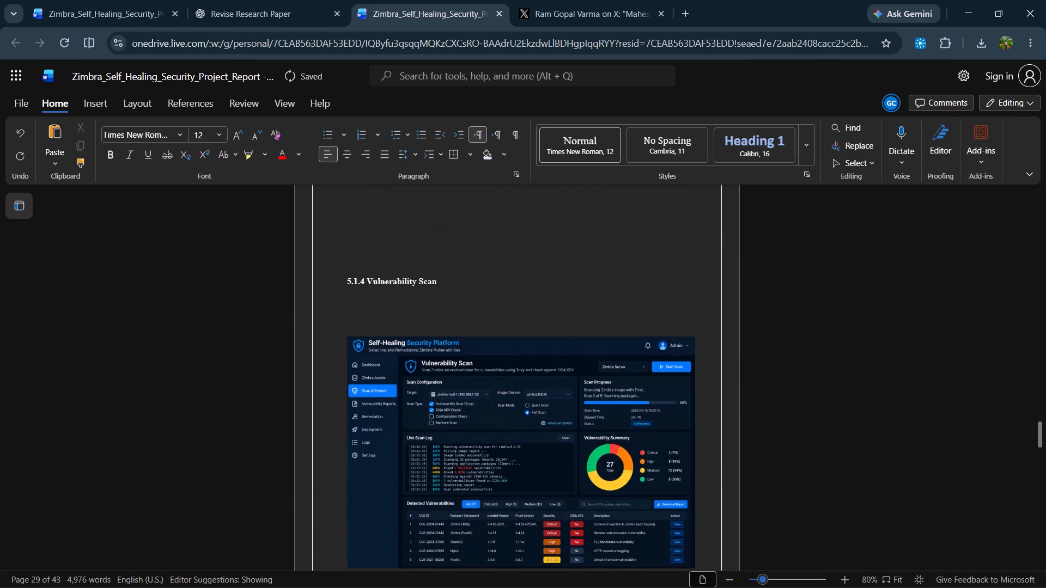
{"action": "scroll", "coordinate": [344, 362], "scroll_direction": "up", "scroll_amount": 7}
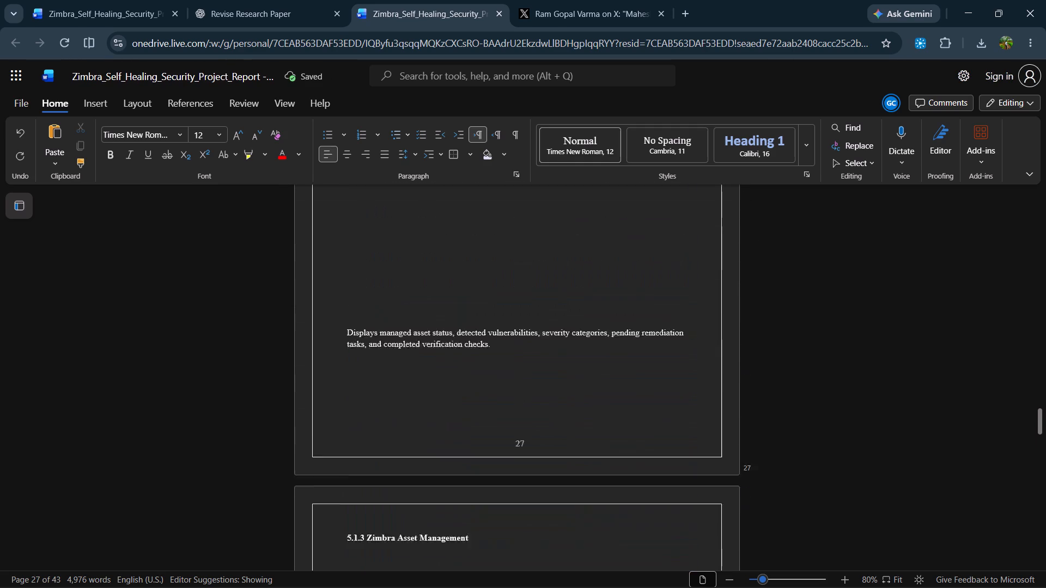
{"action": "scroll", "coordinate": [344, 362], "scroll_direction": "up", "scroll_amount": 7}
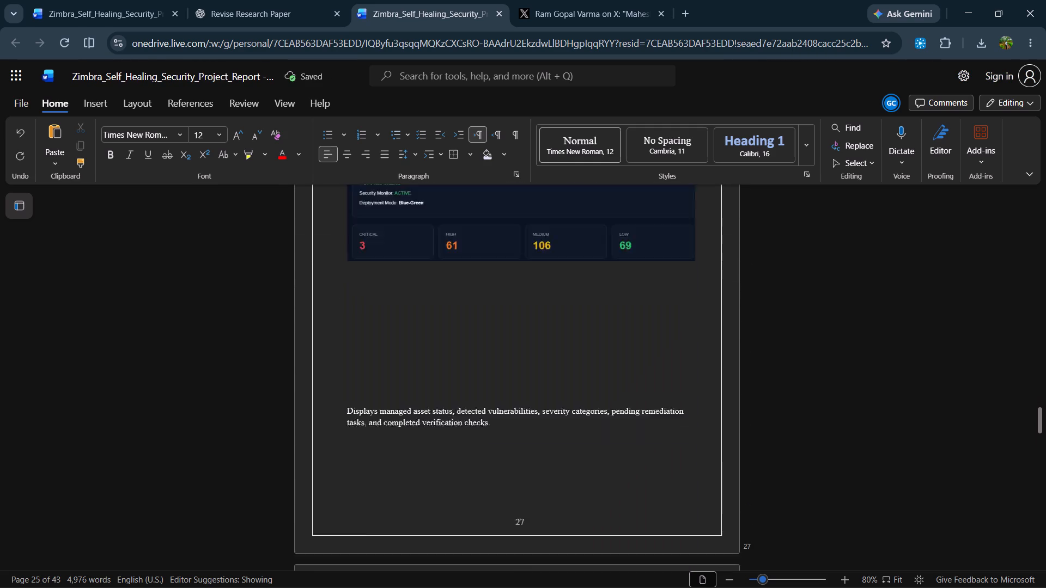
{"action": "scroll", "coordinate": [344, 362], "scroll_direction": "up", "scroll_amount": 6}
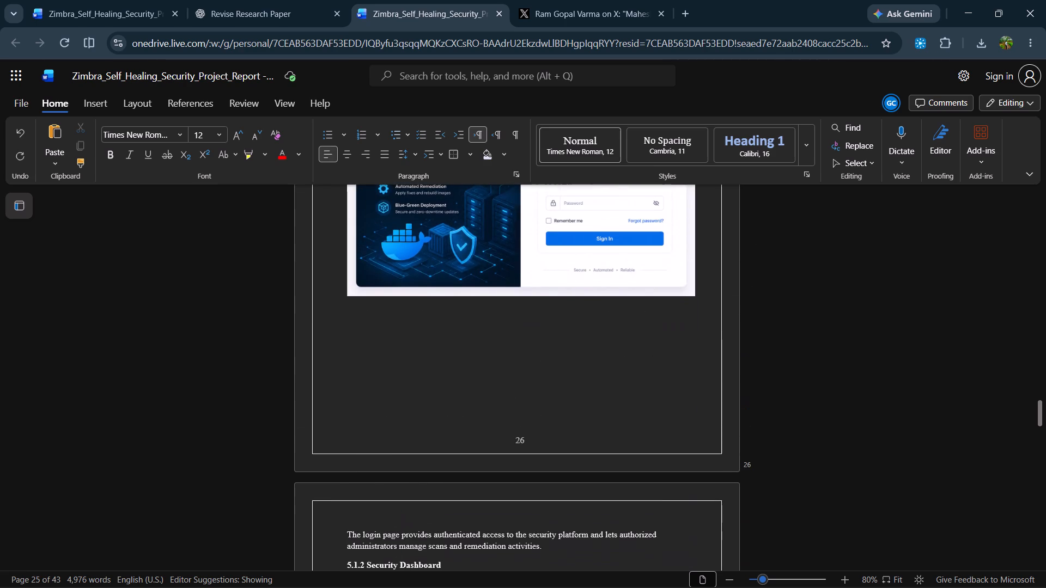
{"action": "left_click", "coordinate": [346, 529]}
{"action": "key", "text": "BackSpace"}
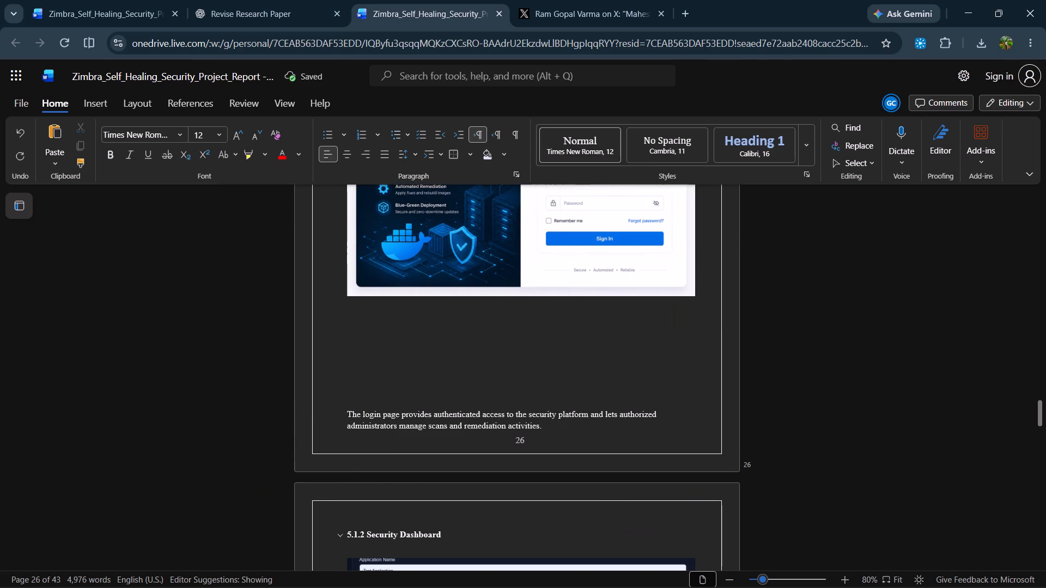
{"action": "key", "text": "BackSpace"}
{"action": "key", "text": "BackSpace"}
{"action": "key", "text": "BackSpace"}
{"action": "key", "text": "BackSpace"}
{"action": "key", "text": "BackSpace"}
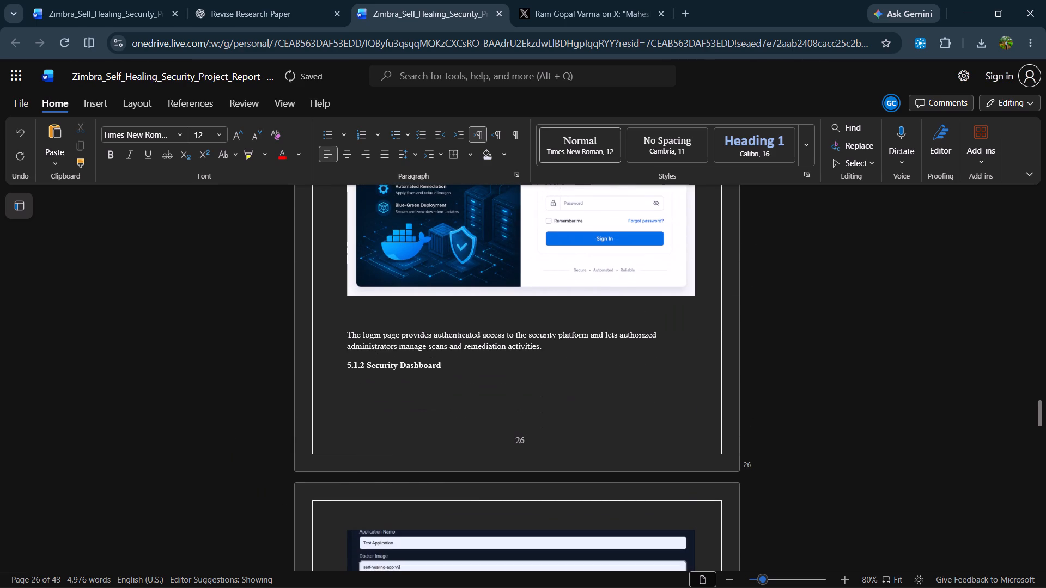
{"action": "key", "text": "Return"}
{"action": "key", "text": "Return"}
{"action": "key", "text": "Return"}
{"action": "key", "text": "Return"}
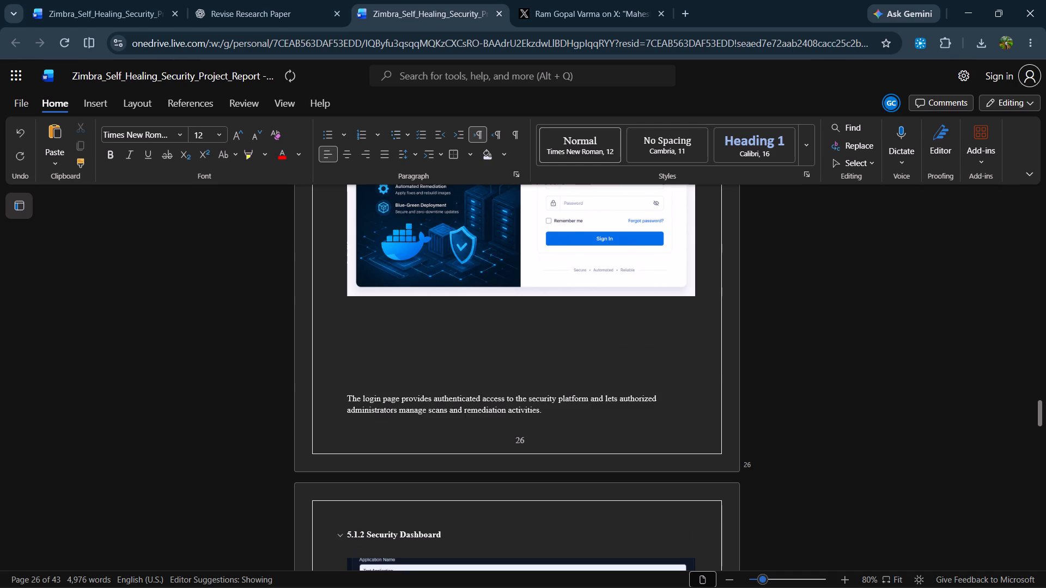
{"action": "scroll", "coordinate": [346, 529], "scroll_direction": "up", "scroll_amount": 5}
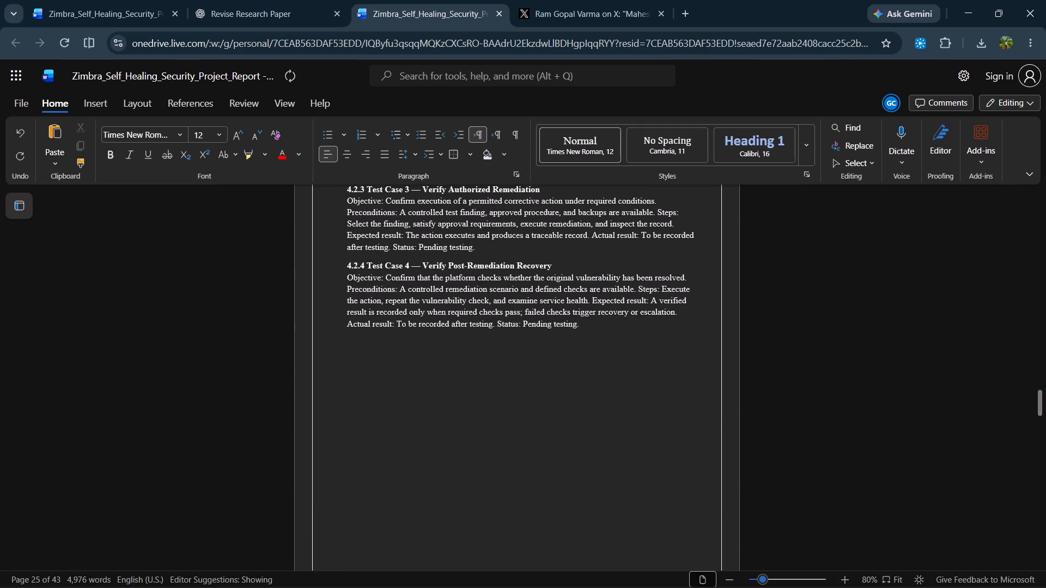
{"action": "scroll", "coordinate": [346, 529], "scroll_direction": "up", "scroll_amount": 1}
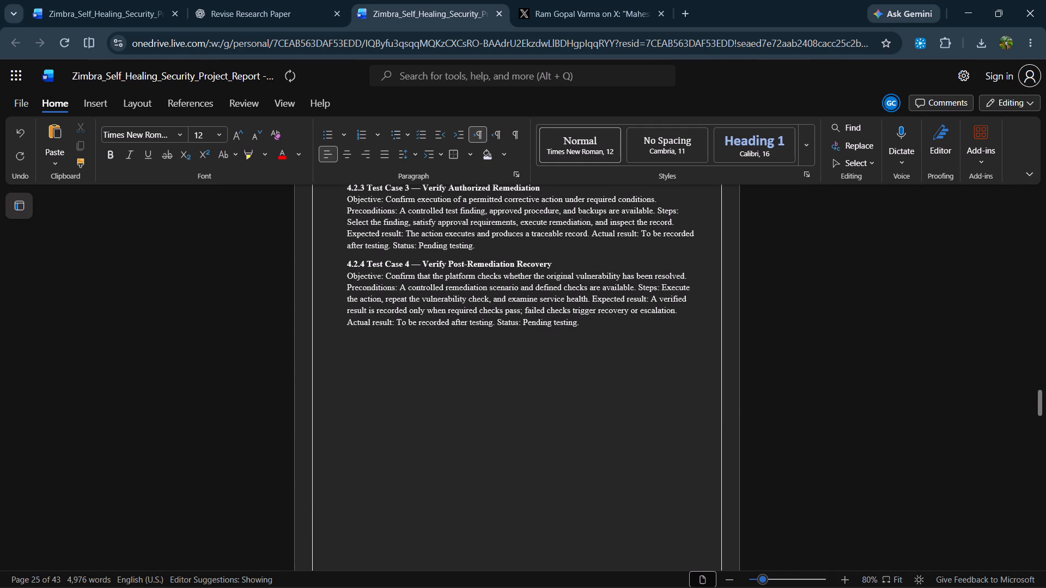
{"action": "scroll", "coordinate": [346, 529], "scroll_direction": "up", "scroll_amount": 3}
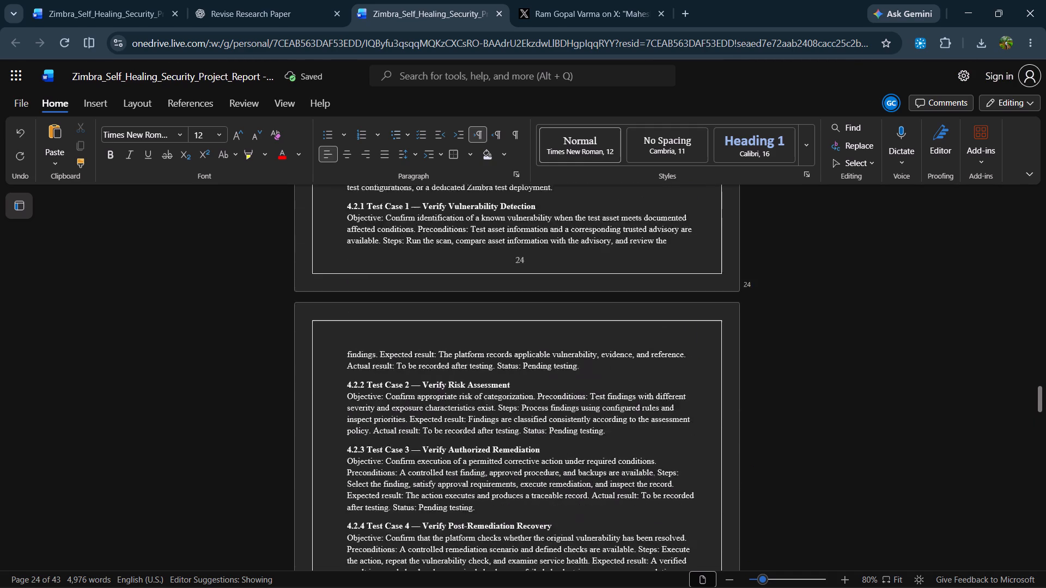
{"action": "scroll", "coordinate": [346, 529], "scroll_direction": "up", "scroll_amount": 9}
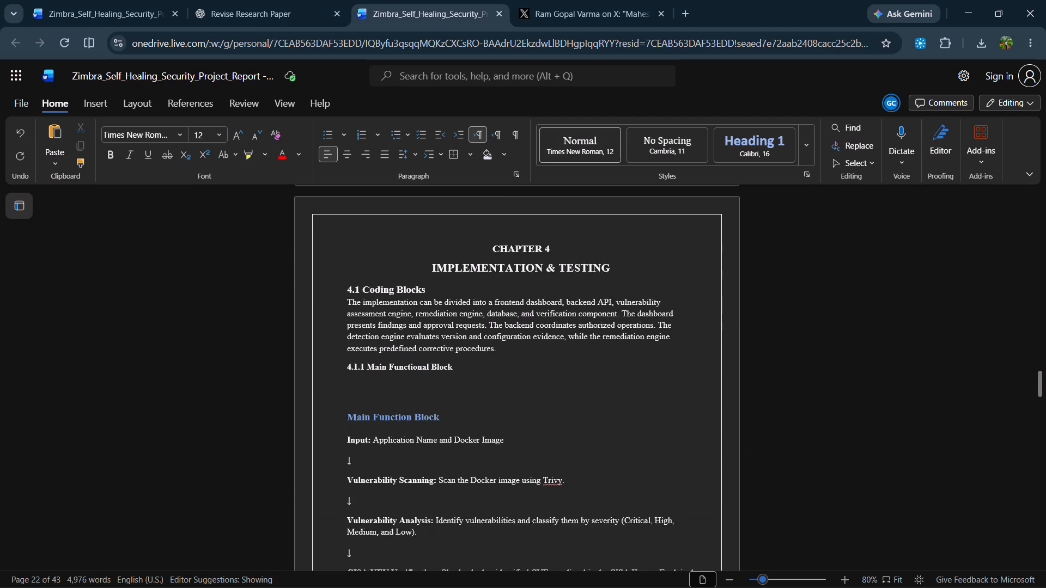
{"action": "scroll", "coordinate": [346, 529], "scroll_direction": "up", "scroll_amount": 7}
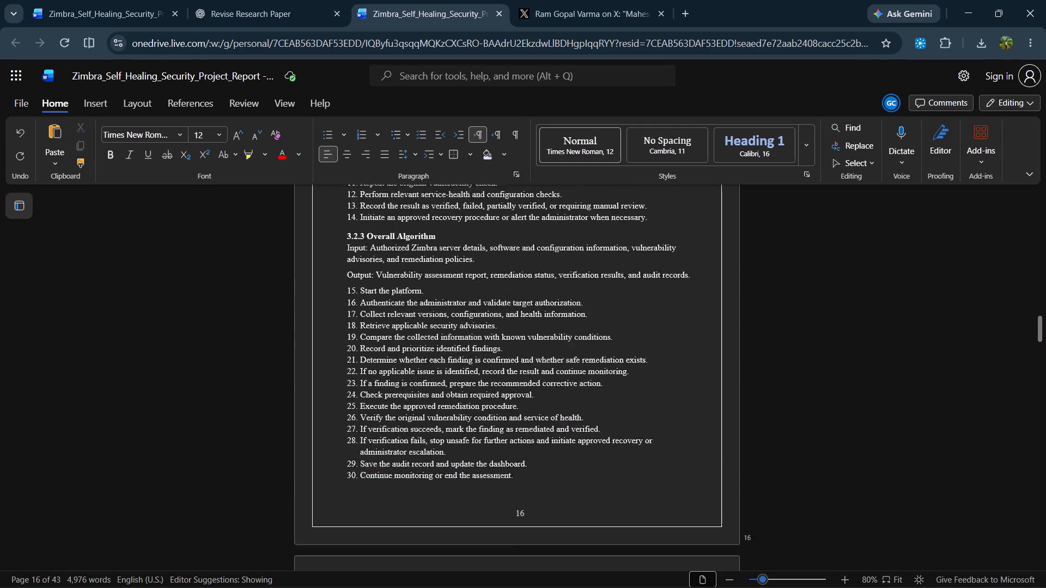
{"action": "scroll", "coordinate": [346, 529], "scroll_direction": "up", "scroll_amount": 8}
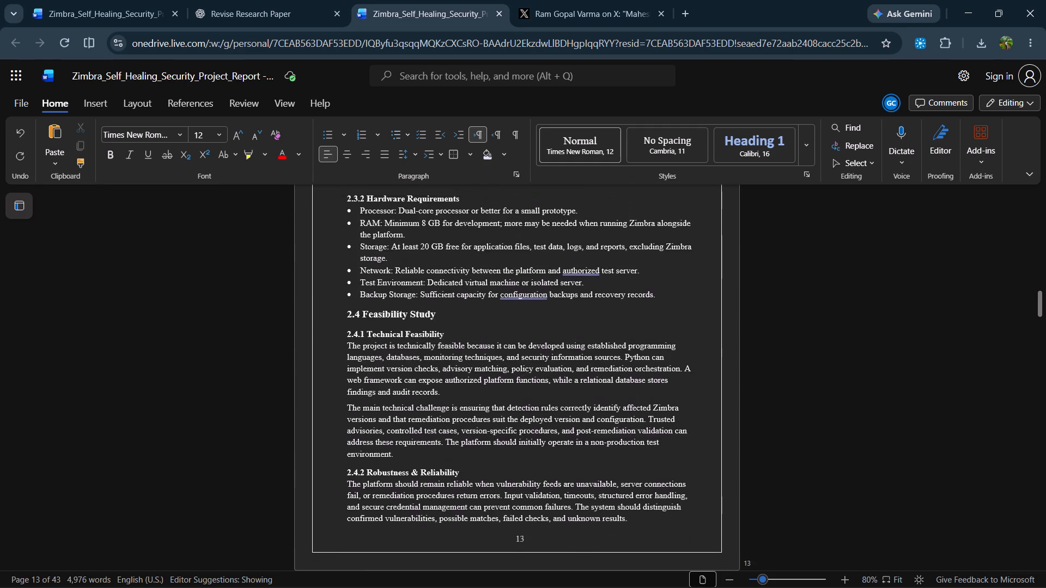
{"action": "scroll", "coordinate": [346, 529], "scroll_direction": "up", "scroll_amount": 13}
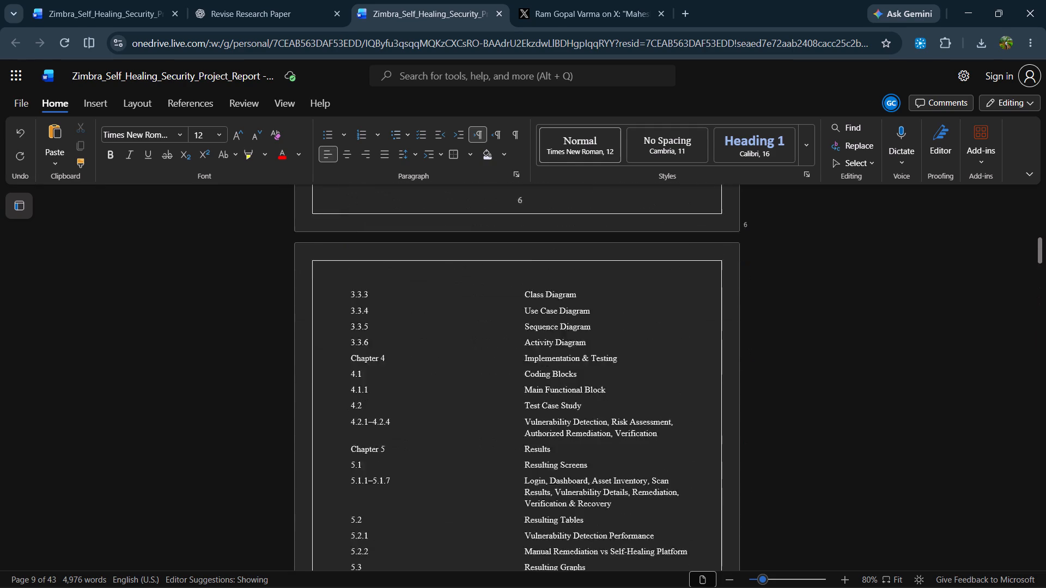
{"action": "scroll", "coordinate": [353, 523], "scroll_direction": "up", "scroll_amount": 7}
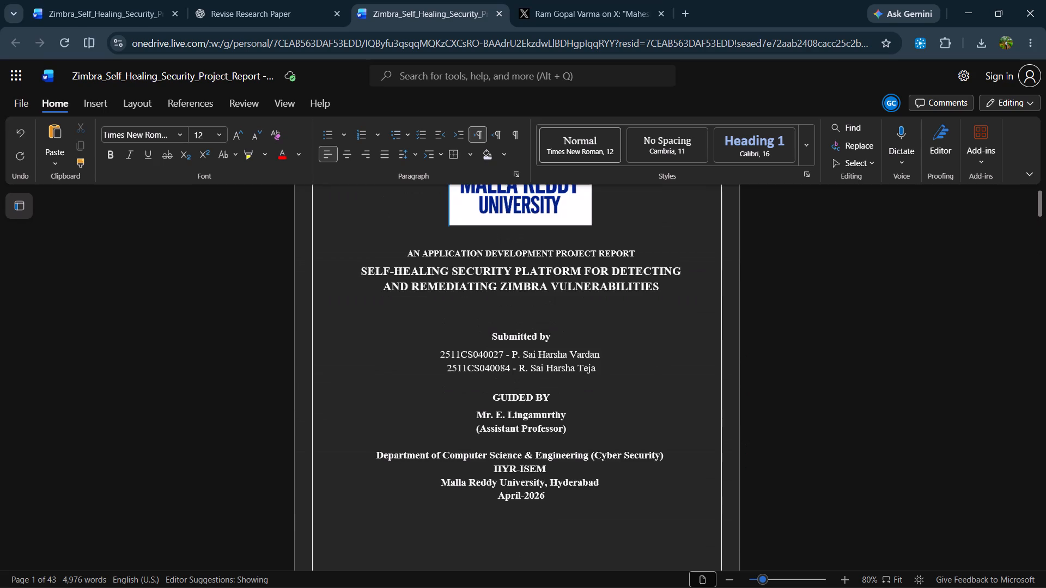
Examine the layout of the title page, the certificate page with its department line, and the declaration page.
{"action": "scroll", "coordinate": [353, 523], "scroll_direction": "down", "scroll_amount": 4}
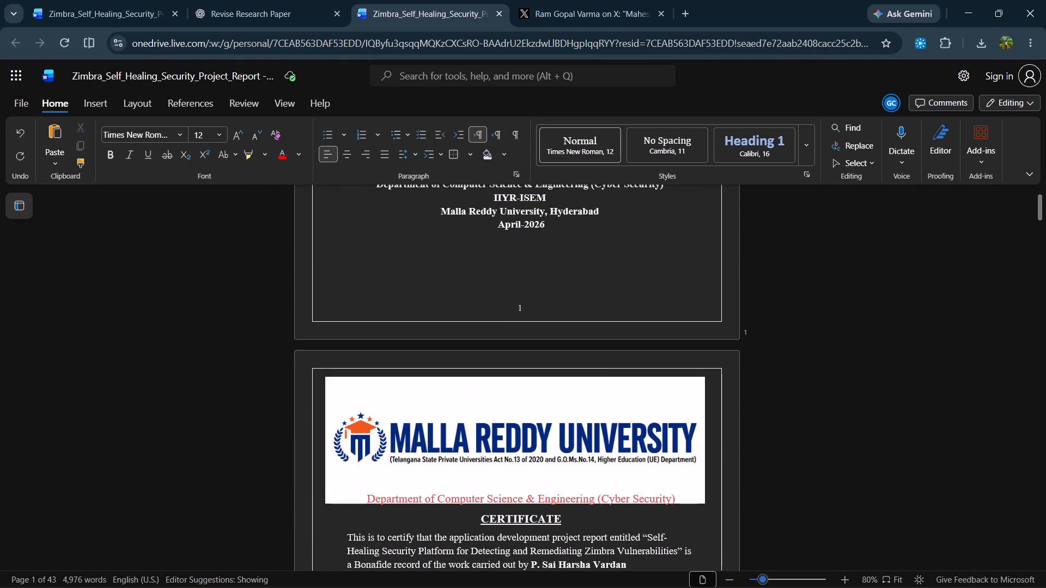
{"action": "left_click_drag", "start_coordinate": [704, 497], "coordinate": [706, 508]}
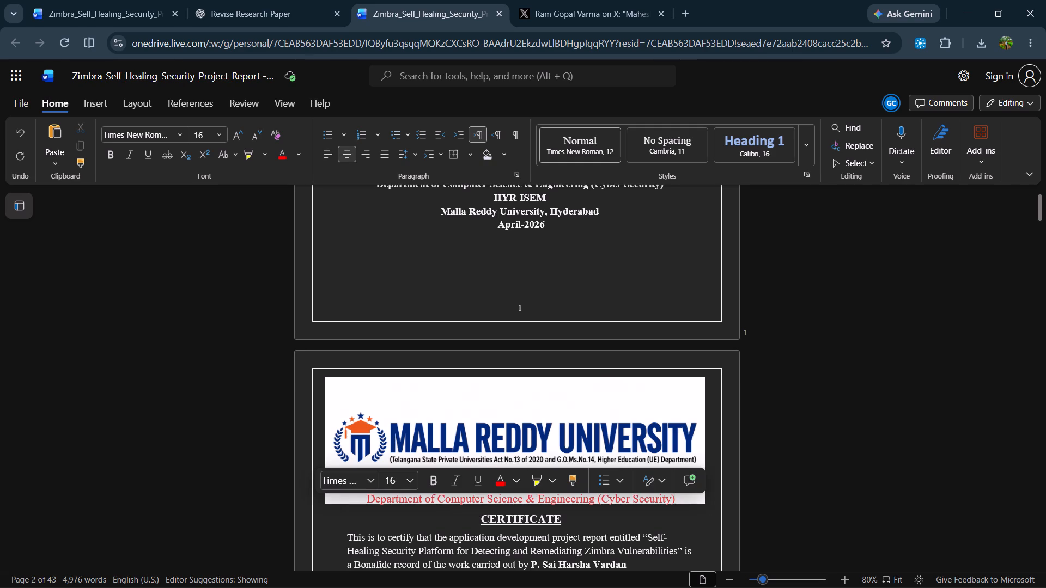
{"action": "scroll", "coordinate": [698, 524], "scroll_direction": "up", "scroll_amount": 5}
{"action": "scroll", "coordinate": [698, 524], "scroll_direction": "down", "scroll_amount": 3}
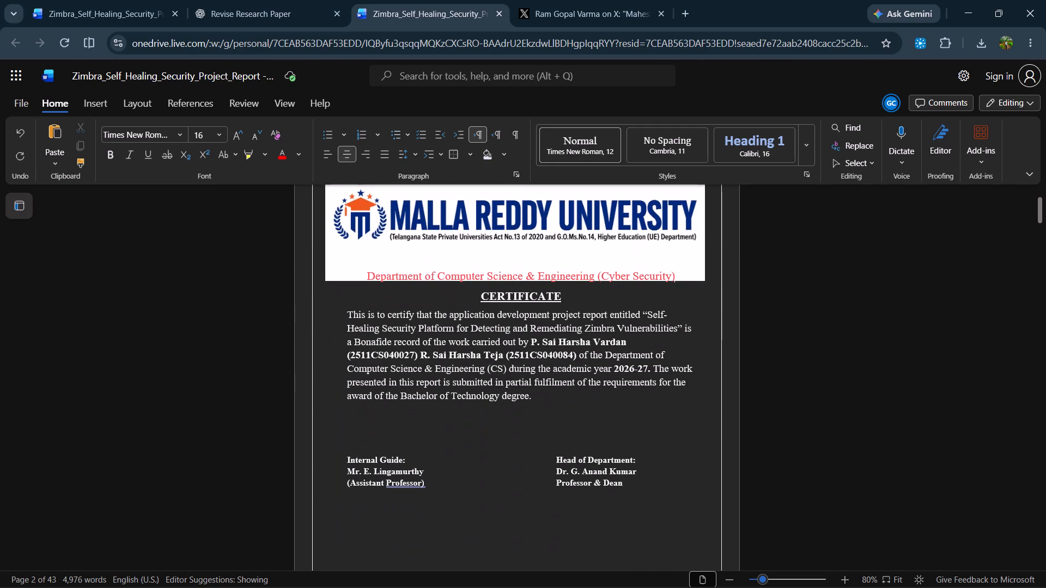
{"action": "scroll", "coordinate": [698, 524], "scroll_direction": "up", "scroll_amount": 5}
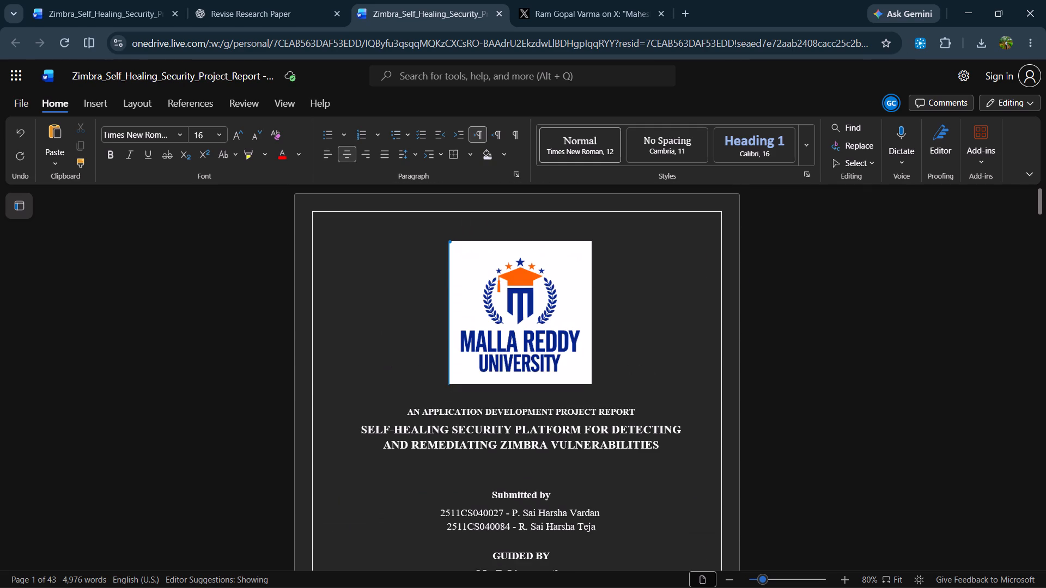
{"action": "scroll", "coordinate": [698, 524], "scroll_direction": "down", "scroll_amount": 4}
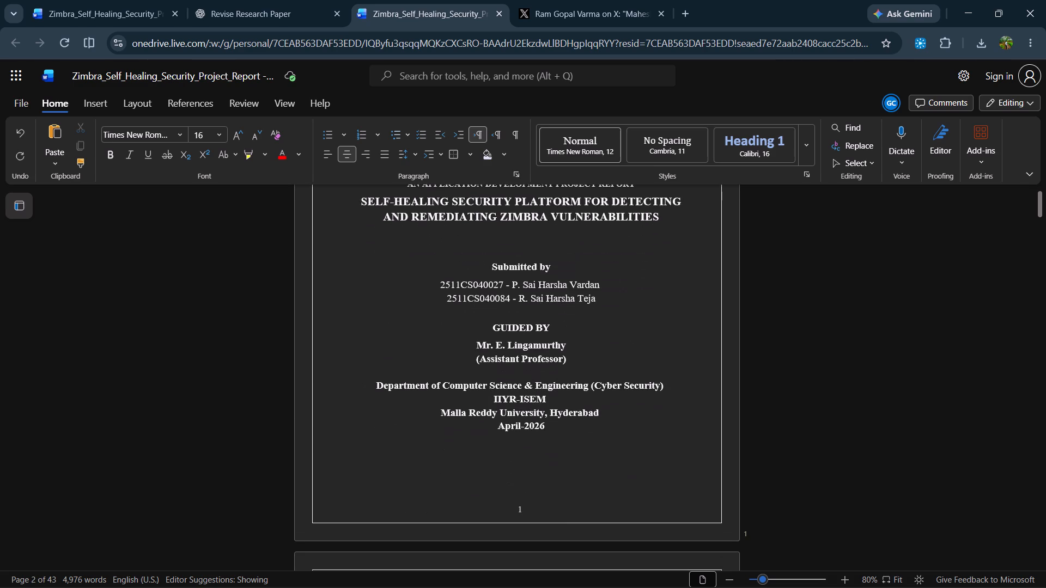
{"action": "scroll", "coordinate": [698, 524], "scroll_direction": "down", "scroll_amount": 6}
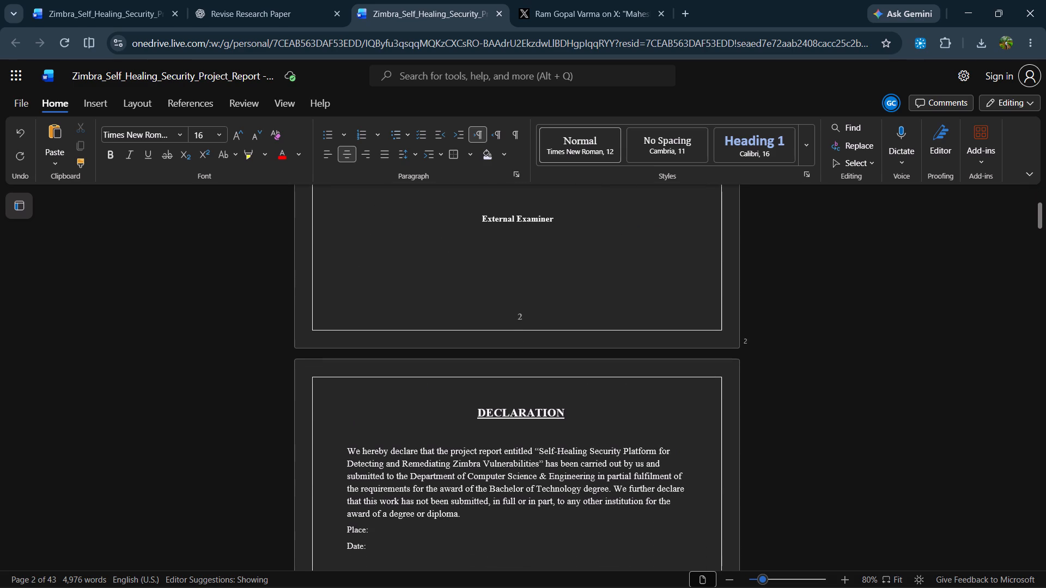
{"action": "scroll", "coordinate": [698, 524], "scroll_direction": "down", "scroll_amount": 5}
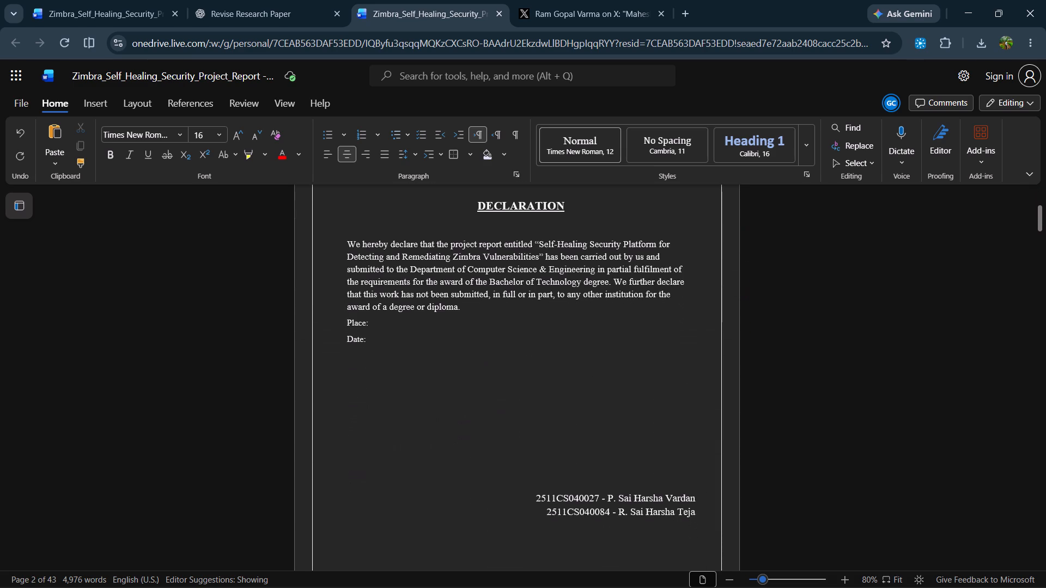
Add one blank line above the two student entries on the declaration page and insert spaces before the first entry.
{"action": "scroll", "coordinate": [698, 524], "scroll_direction": "down", "scroll_amount": 1}
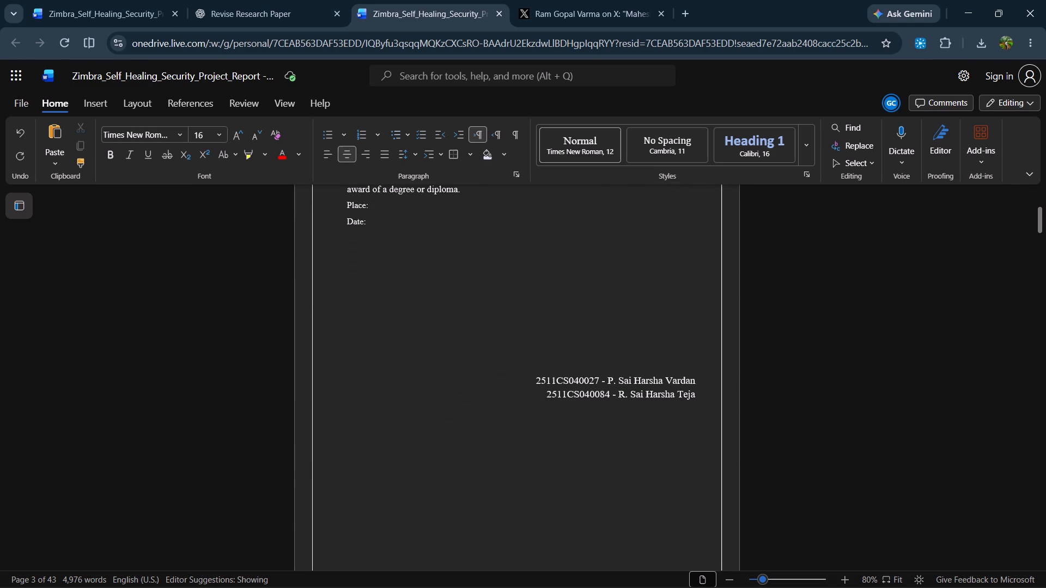
{"action": "left_click", "coordinate": [534, 382]}
{"action": "key", "text": "Return"}
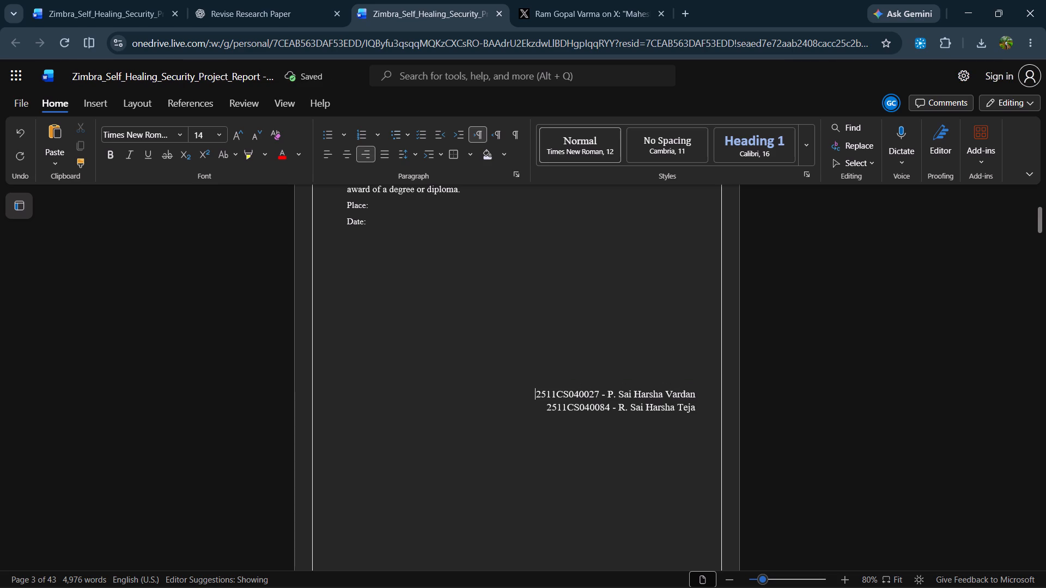
{"action": "key", "text": "space"}
{"action": "key", "text": "space"}
{"action": "key", "text": "space"}
{"action": "key", "text": "space"}
{"action": "key", "text": "space"}
{"action": "key", "text": "space"}
{"action": "key", "text": "space"}
{"action": "key", "text": "space"}
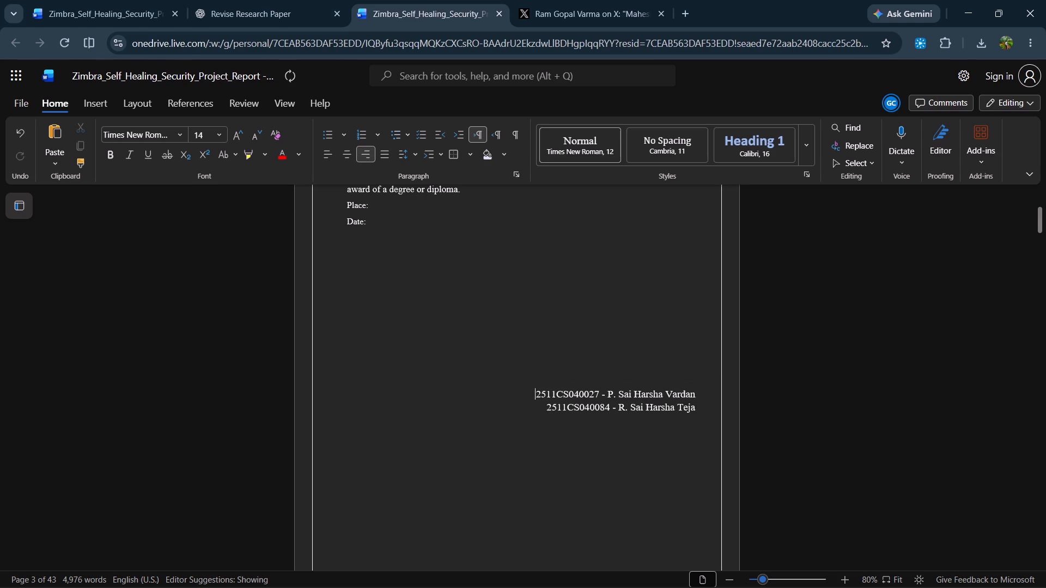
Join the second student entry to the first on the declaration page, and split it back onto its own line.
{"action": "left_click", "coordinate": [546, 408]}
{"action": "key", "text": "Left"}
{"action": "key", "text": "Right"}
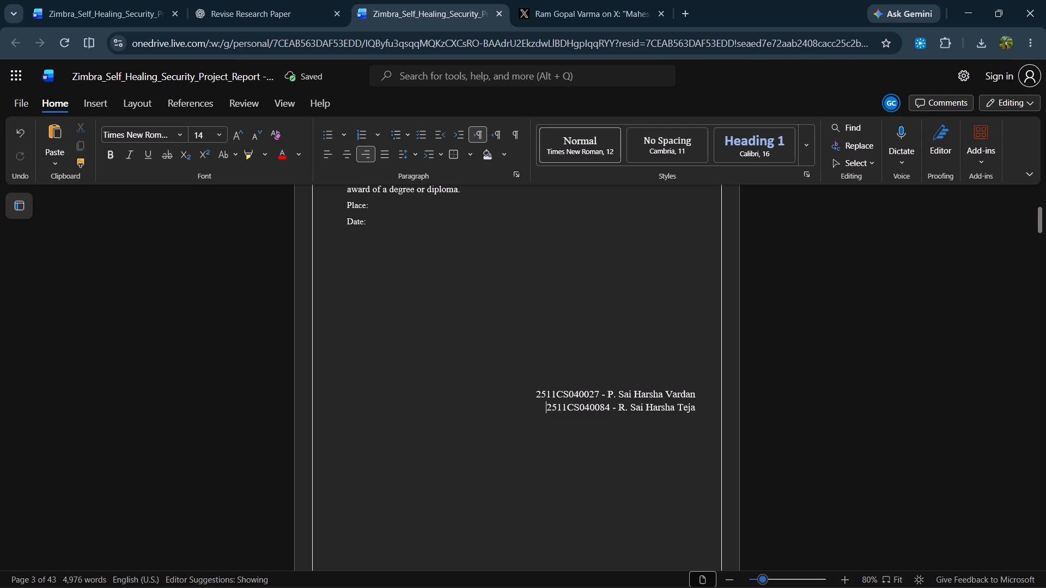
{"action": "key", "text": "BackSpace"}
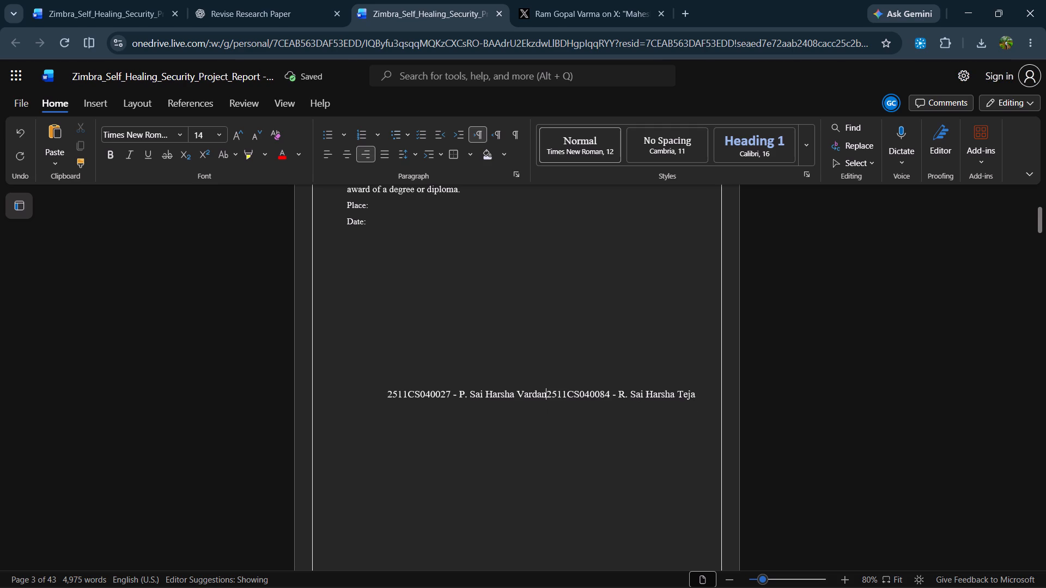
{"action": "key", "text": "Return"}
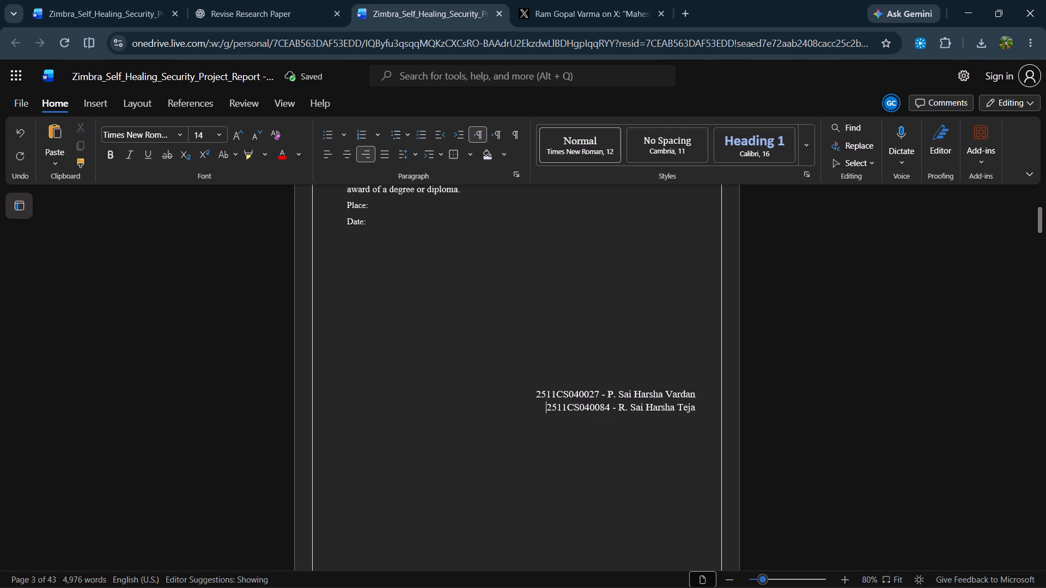
Search the document for the full text of the certificate paragraph on page 2.
{"action": "scroll", "coordinate": [546, 408], "scroll_direction": "up", "scroll_amount": 3}
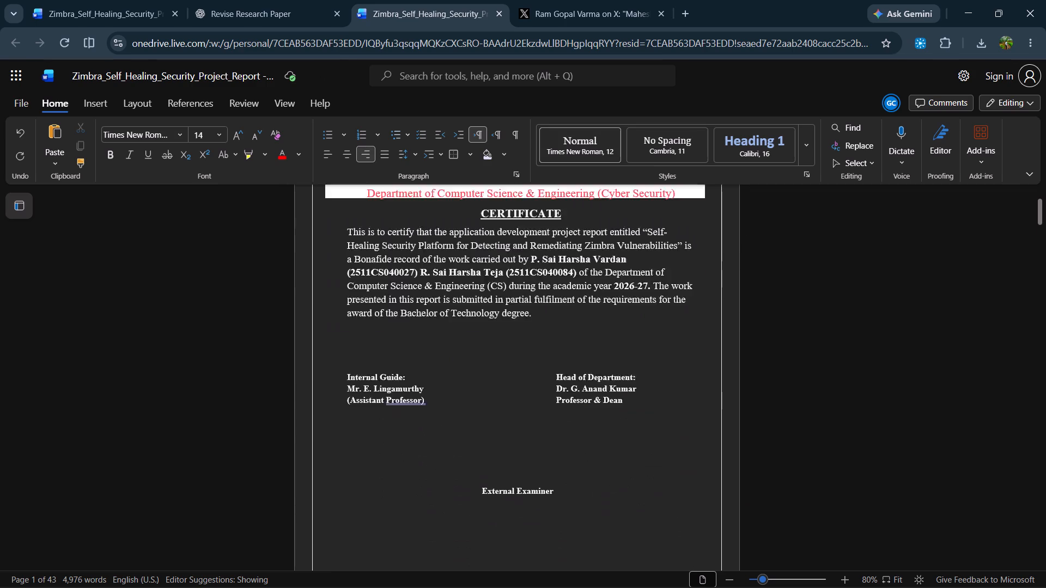
{"action": "scroll", "coordinate": [546, 408], "scroll_direction": "up", "scroll_amount": 1}
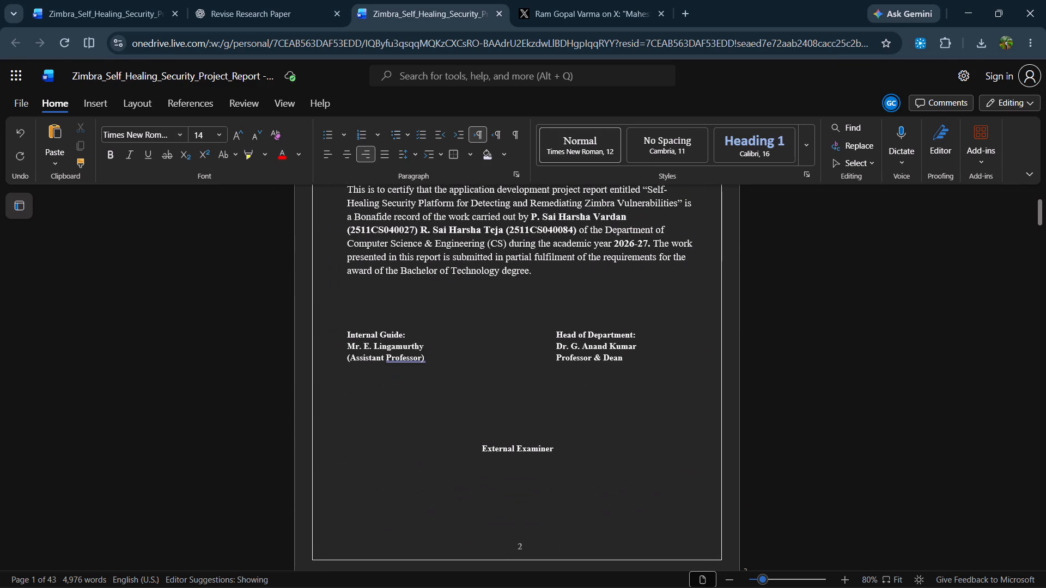
{"action": "scroll", "coordinate": [579, 299], "scroll_direction": "up", "scroll_amount": 1}
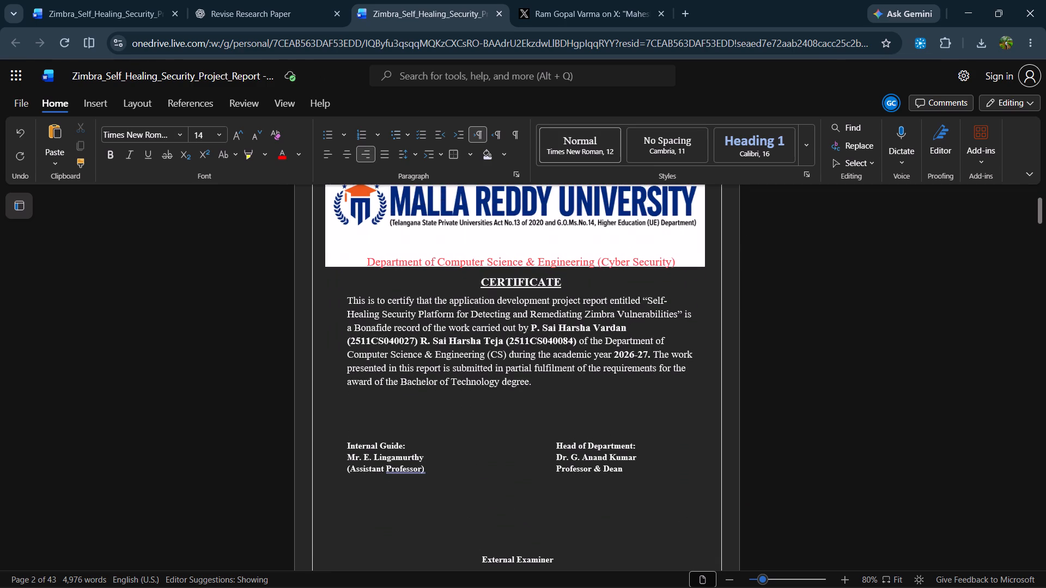
{"action": "left_click_drag", "start_coordinate": [345, 296], "coordinate": [446, 369]}
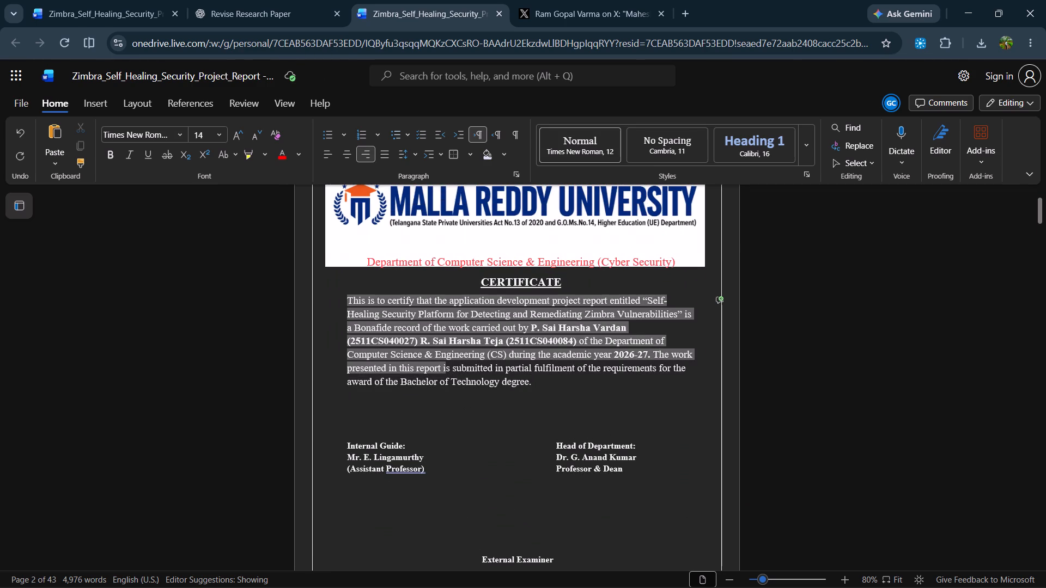
{"action": "left_click_drag", "start_coordinate": [446, 369], "coordinate": [516, 393]}
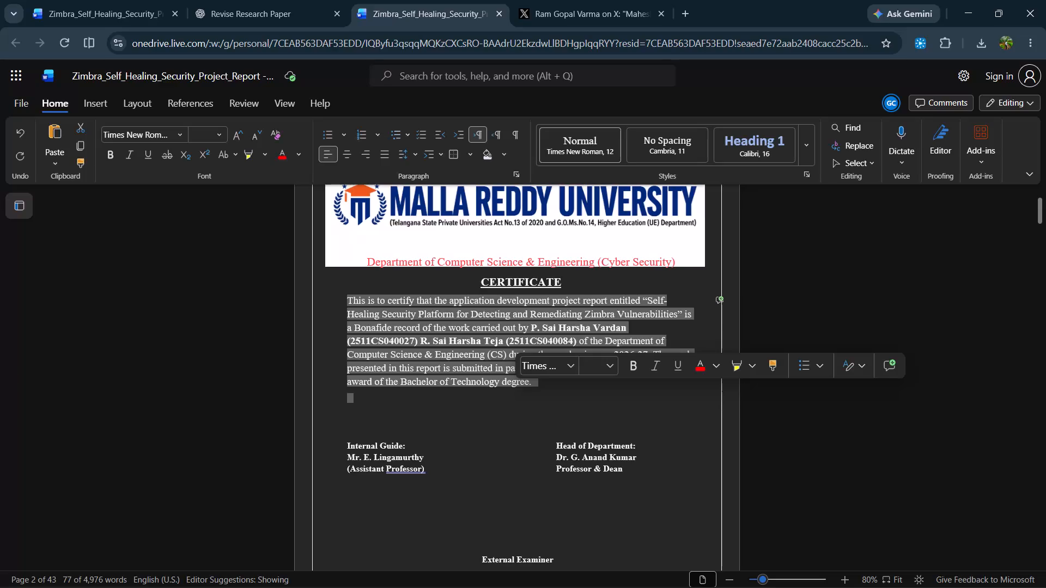
{"action": "key", "text": "ctrl+f"}
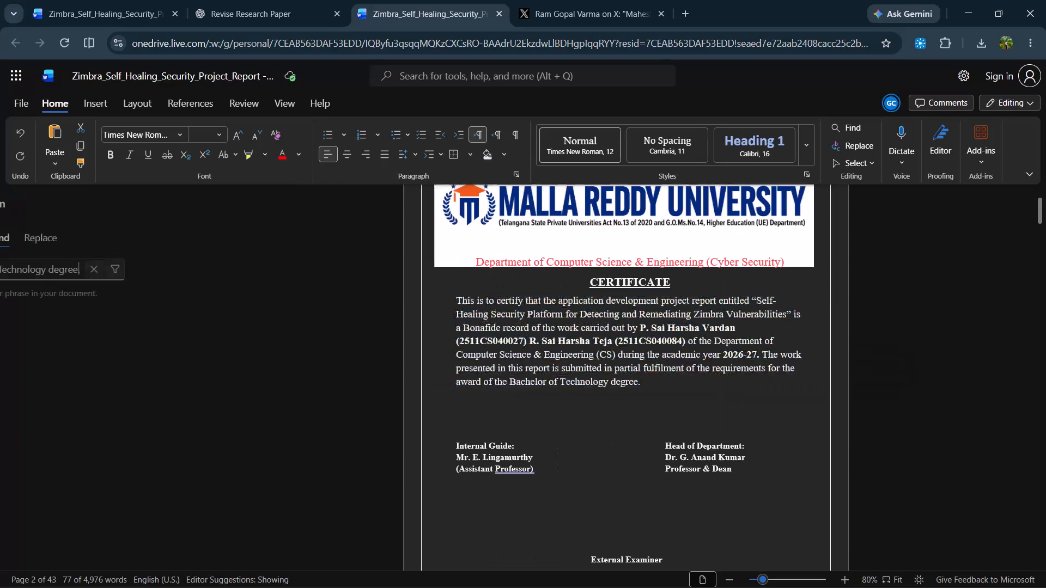
{"action": "left_click", "coordinate": [321, 390]}
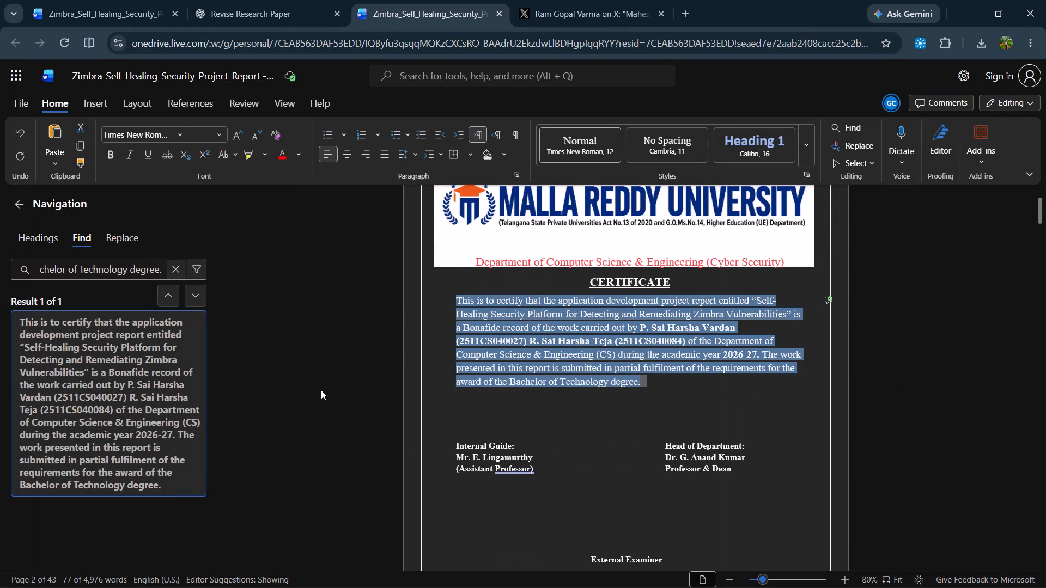
{"action": "left_click", "coordinate": [682, 392]}
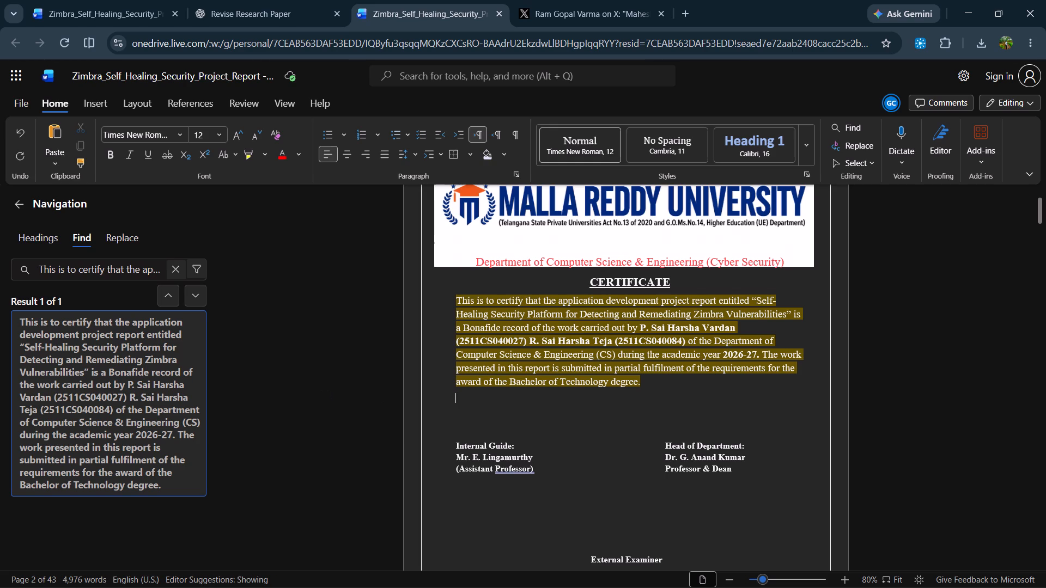
Justify the certificate paragraph on page 2, and hide the navigation pane.
{"action": "left_click", "coordinate": [682, 392]}
{"action": "left_click_drag", "start_coordinate": [452, 296], "coordinate": [691, 393]}
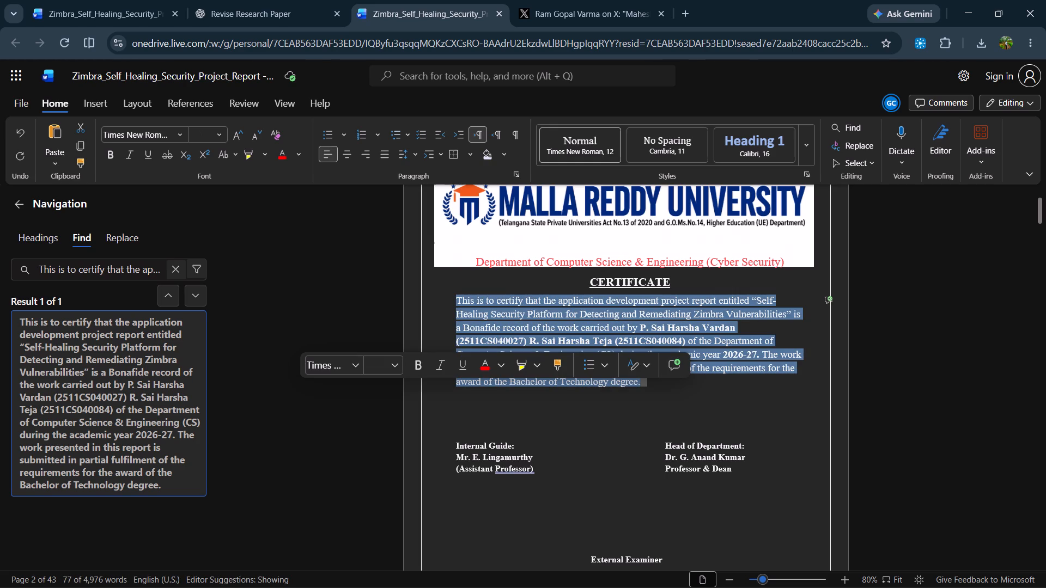
{"action": "key", "text": "ctrl+l"}
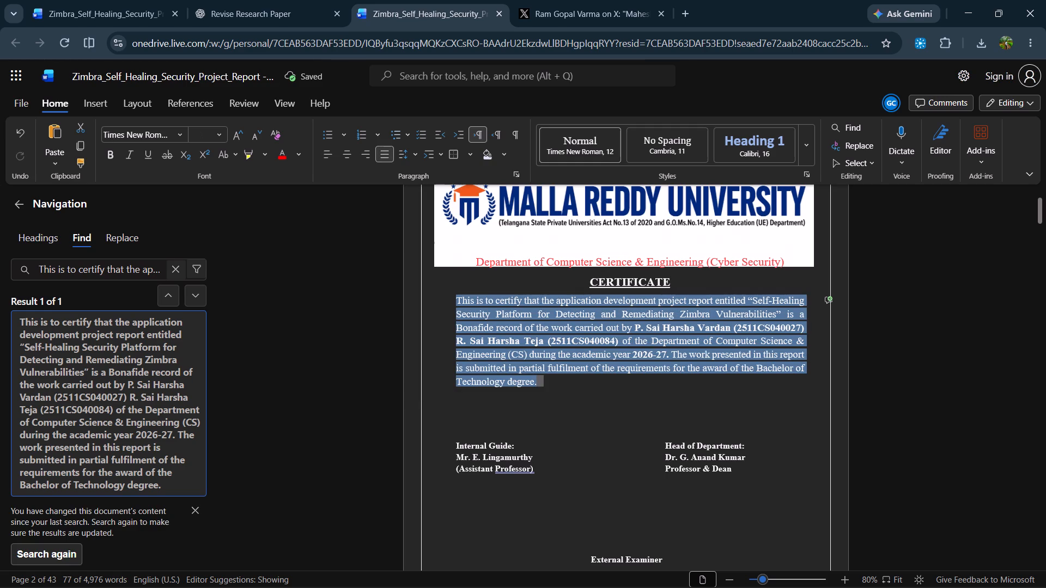
{"action": "left_click", "coordinate": [691, 393]}
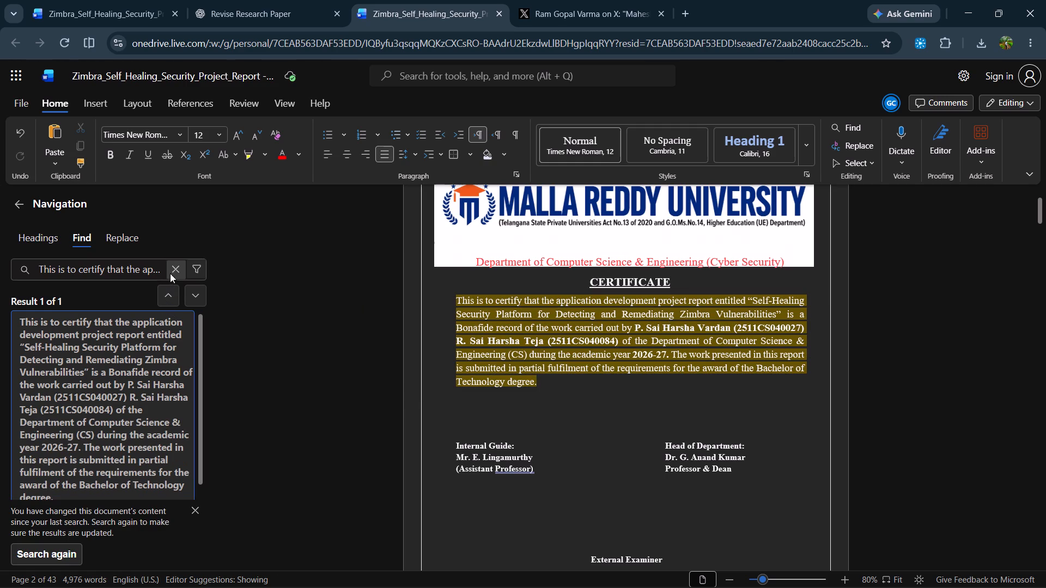
{"action": "left_click", "coordinate": [22, 201]}
Justify the declaration paragraph on page 3, leaving out the Place and Date lines.
{"action": "scroll", "coordinate": [466, 445], "scroll_direction": "down", "scroll_amount": 1}
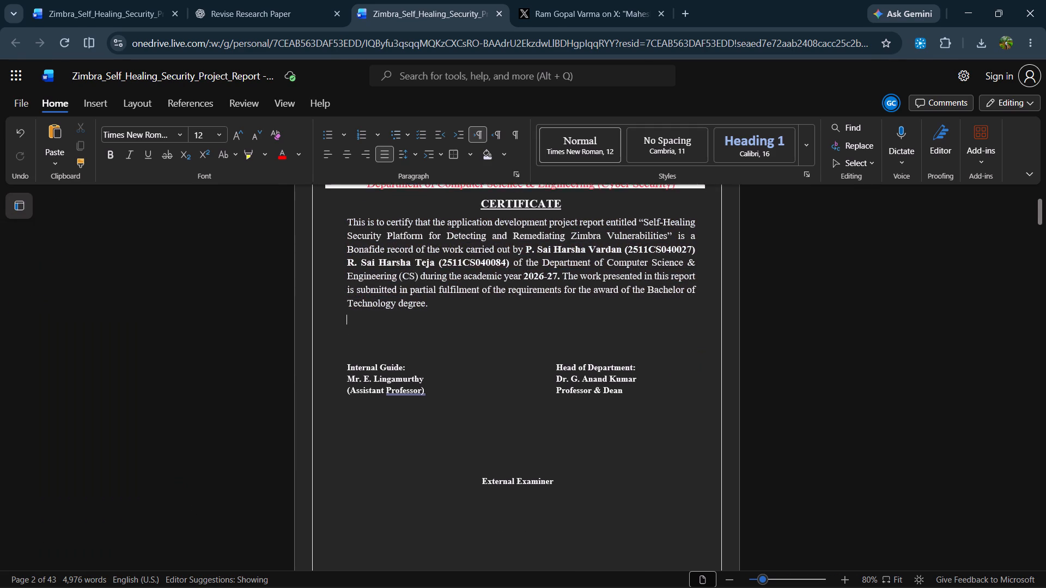
{"action": "scroll", "coordinate": [466, 445], "scroll_direction": "down", "scroll_amount": 1}
{"action": "scroll", "coordinate": [466, 445], "scroll_direction": "up", "scroll_amount": 2}
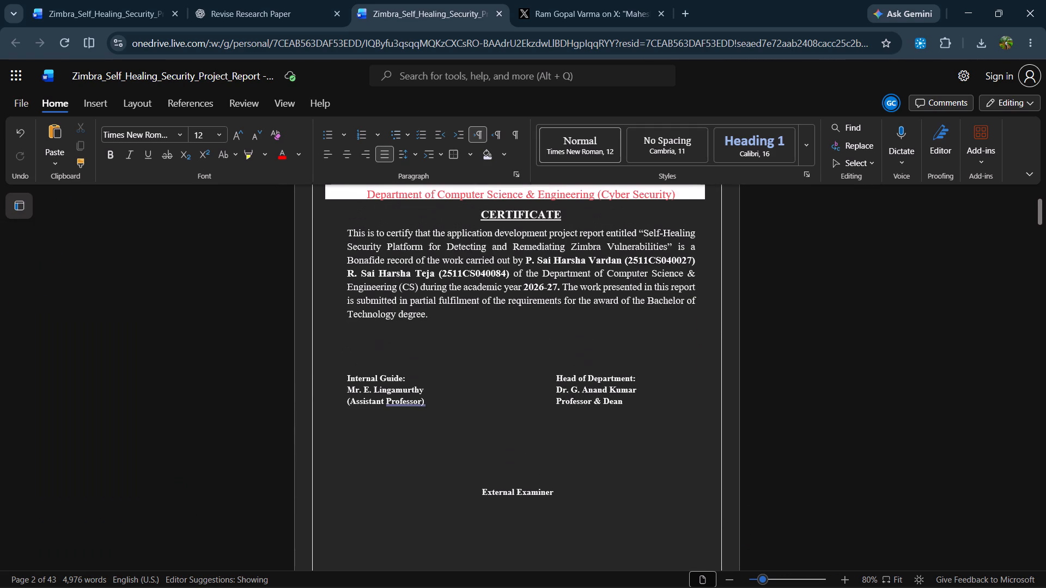
{"action": "scroll", "coordinate": [466, 445], "scroll_direction": "down", "scroll_amount": 4}
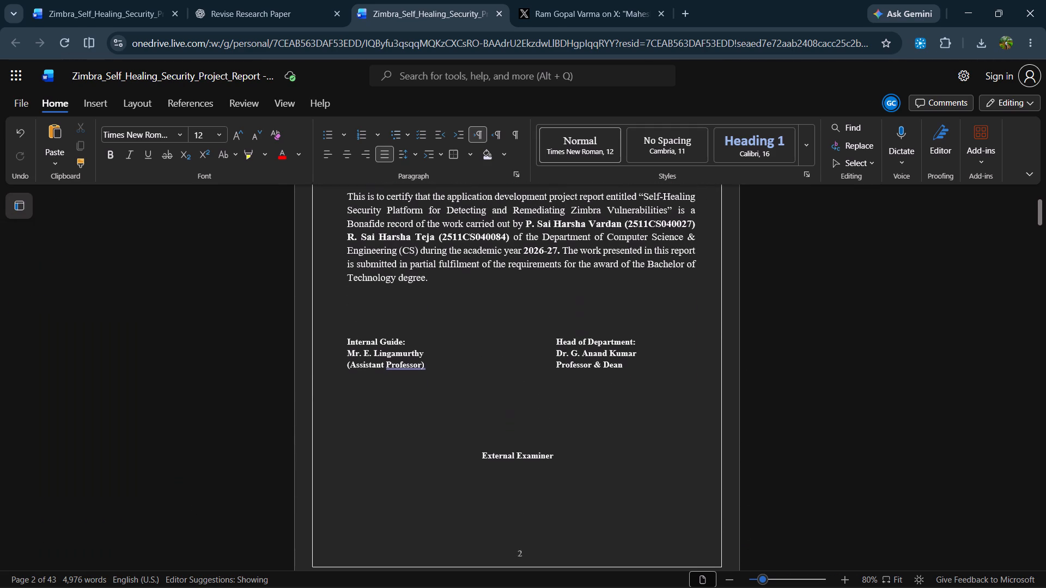
{"action": "scroll", "coordinate": [466, 445], "scroll_direction": "down", "scroll_amount": 4}
{"action": "scroll", "coordinate": [466, 445], "scroll_direction": "up", "scroll_amount": 1}
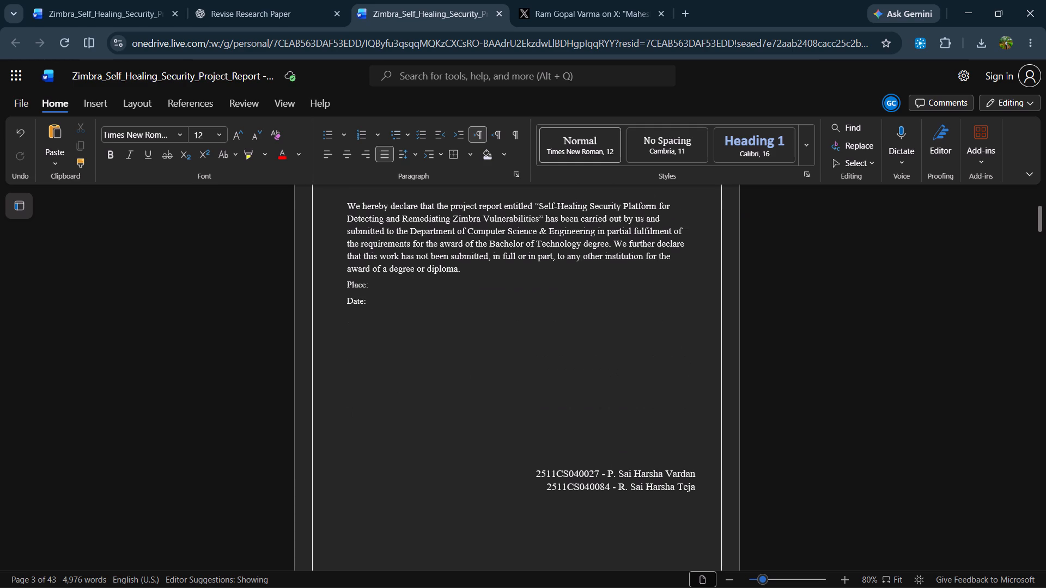
{"action": "scroll", "coordinate": [466, 445], "scroll_direction": "up", "scroll_amount": 1}
{"action": "left_click_drag", "start_coordinate": [344, 203], "coordinate": [369, 225]}
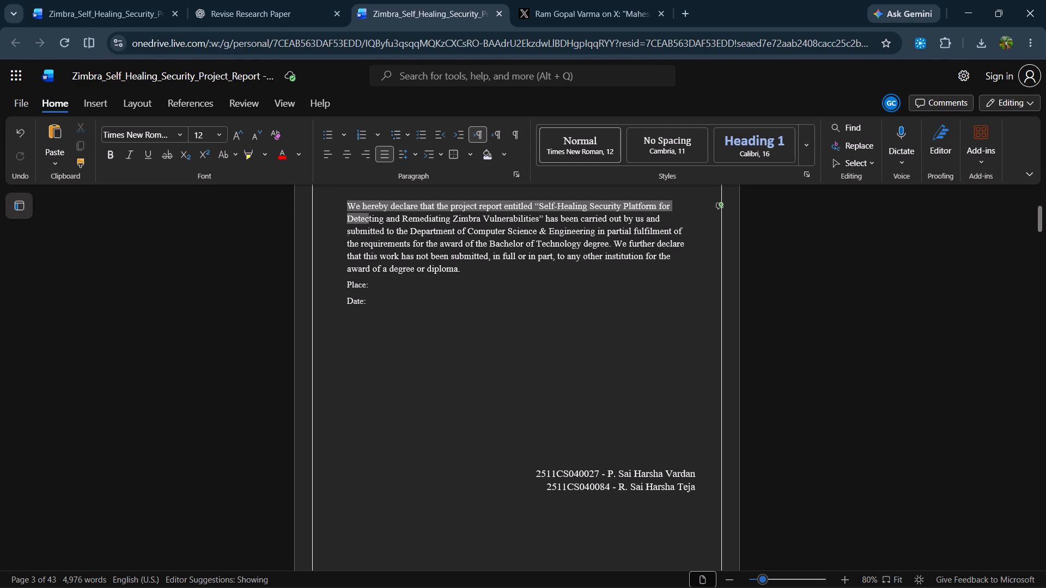
{"action": "left_click_drag", "start_coordinate": [369, 225], "coordinate": [462, 269]}
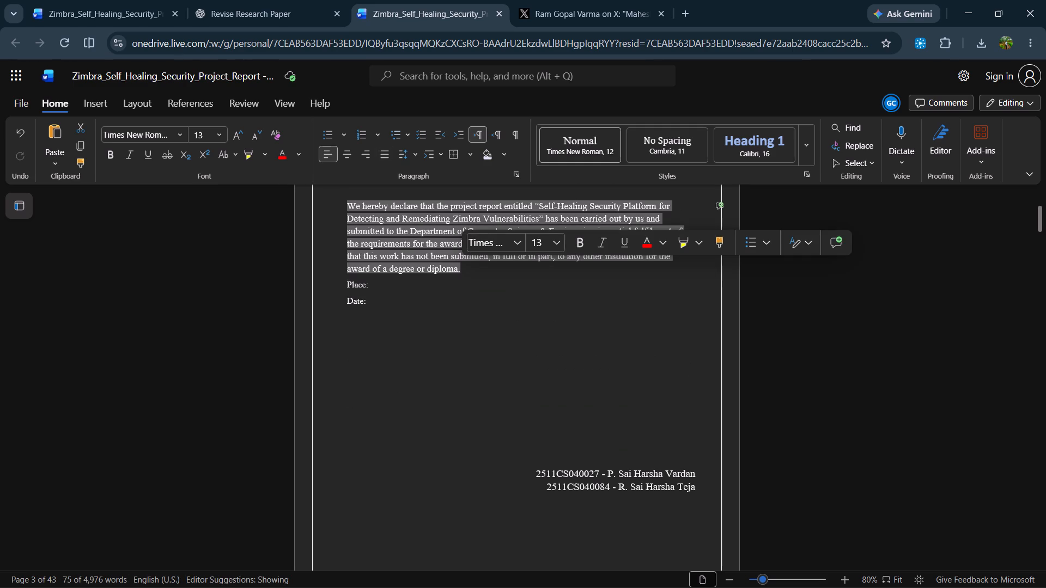
{"action": "left_click", "coordinate": [462, 269], "text": "ctrl"}
{"action": "key", "text": "ctrl+l"}
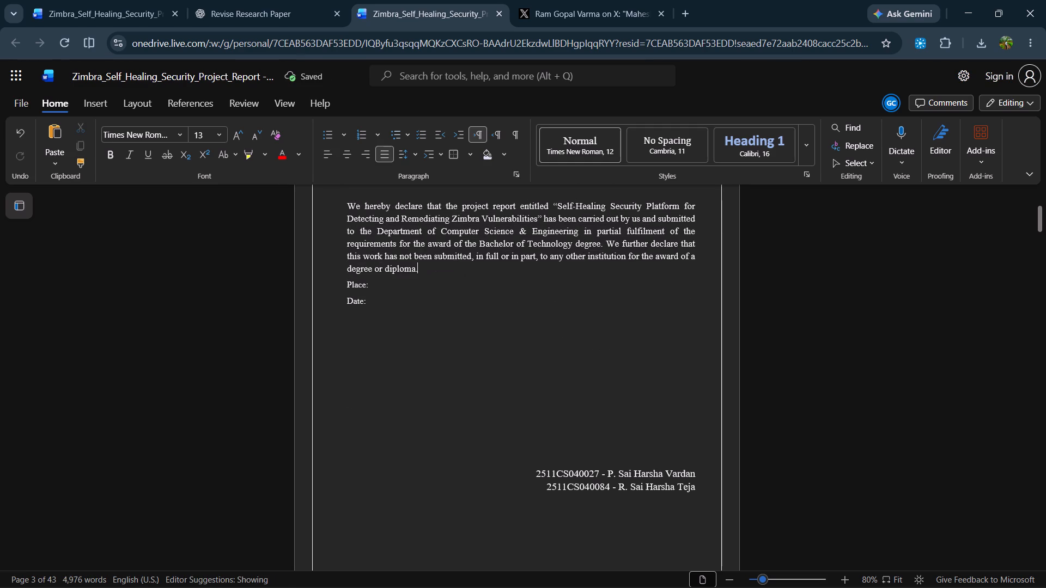
Justify all the body paragraphs of the Acknowledgement page, from the opening appreciation to the final thanks.
{"action": "scroll", "coordinate": [462, 269], "scroll_direction": "down", "scroll_amount": 4}
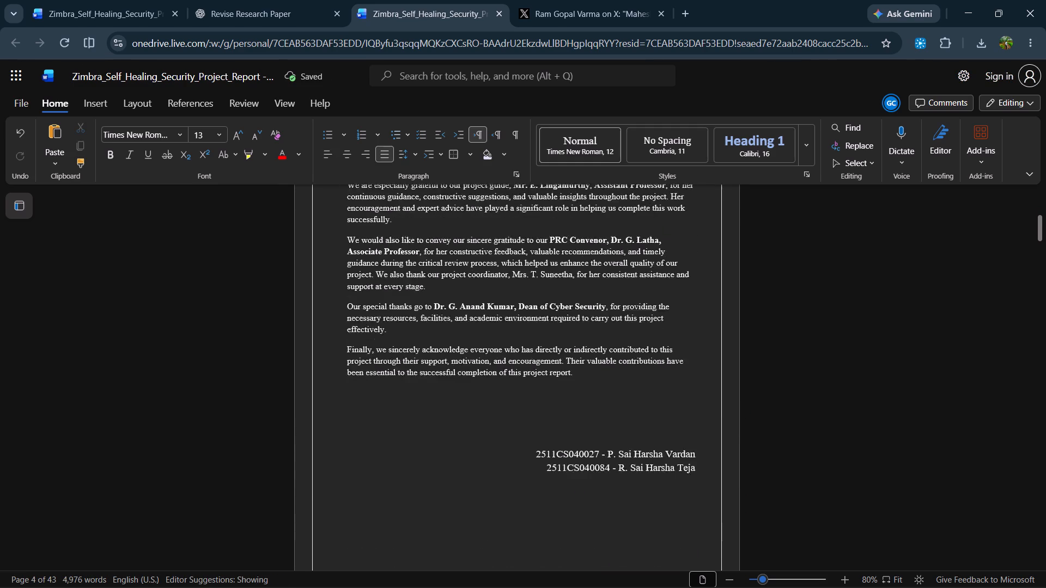
{"action": "scroll", "coordinate": [462, 269], "scroll_direction": "down", "scroll_amount": 1}
{"action": "scroll", "coordinate": [504, 207], "scroll_direction": "up", "scroll_amount": 1}
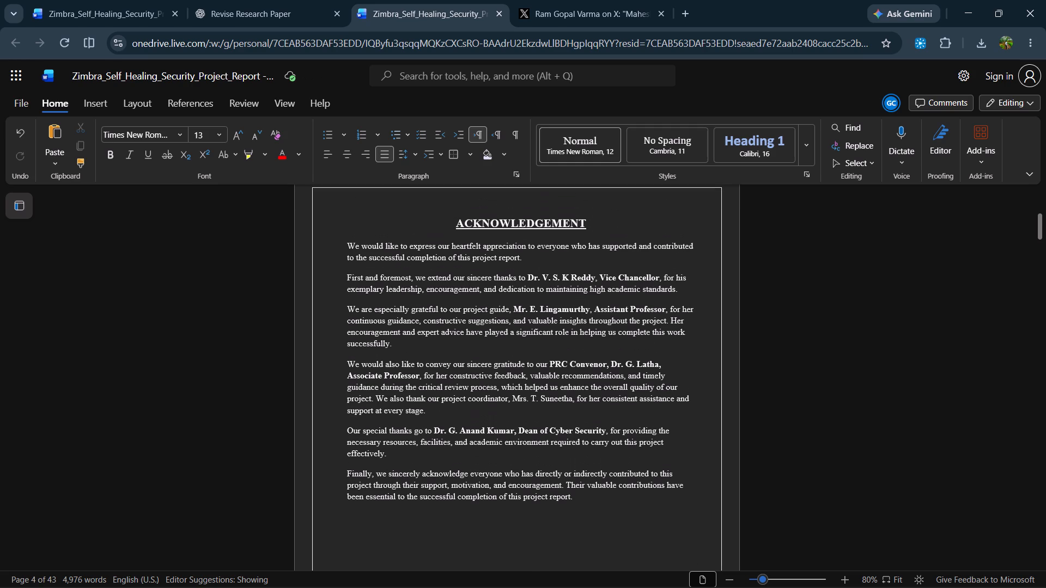
{"action": "scroll", "coordinate": [504, 207], "scroll_direction": "up", "scroll_amount": 1}
{"action": "left_click_drag", "start_coordinate": [342, 240], "coordinate": [414, 302]}
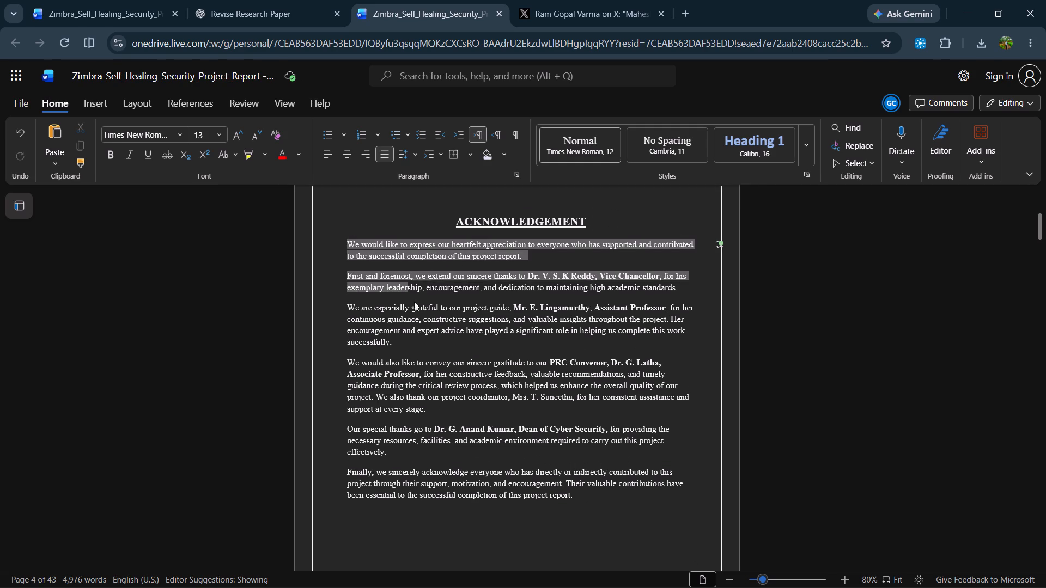
{"action": "left_click_drag", "start_coordinate": [414, 302], "coordinate": [571, 504]}
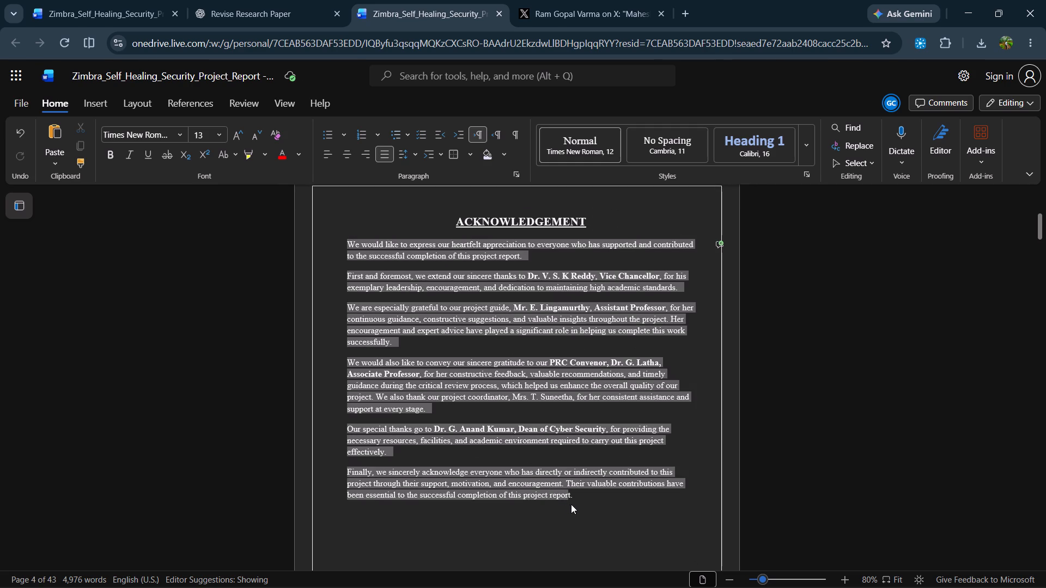
{"action": "left_click_drag", "start_coordinate": [571, 504], "coordinate": [577, 501]}
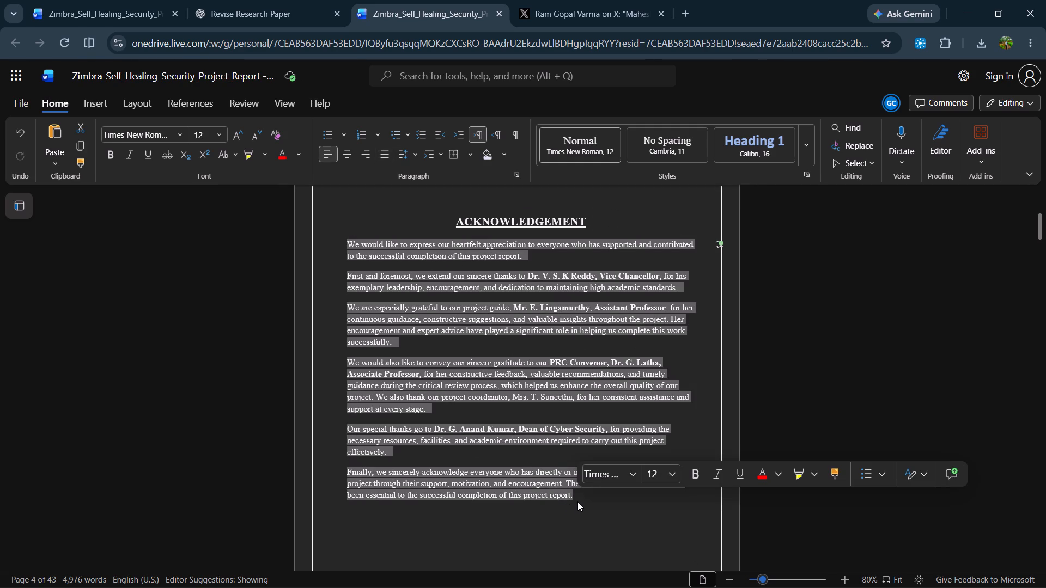
{"action": "key", "text": "ctrl+l"}
{"action": "left_click", "coordinate": [577, 501], "text": "ctrl"}
Justify the Abstract's three paragraphs together with the Keywords paragraph below them.
{"action": "scroll", "coordinate": [577, 501], "scroll_direction": "down", "scroll_amount": 1}
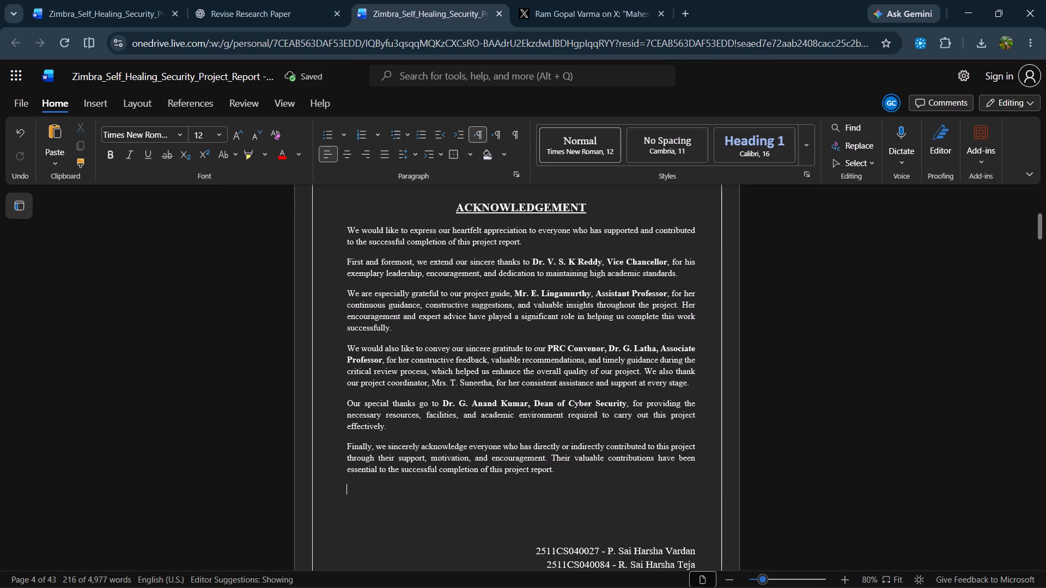
{"action": "scroll", "coordinate": [577, 501], "scroll_direction": "down", "scroll_amount": 5}
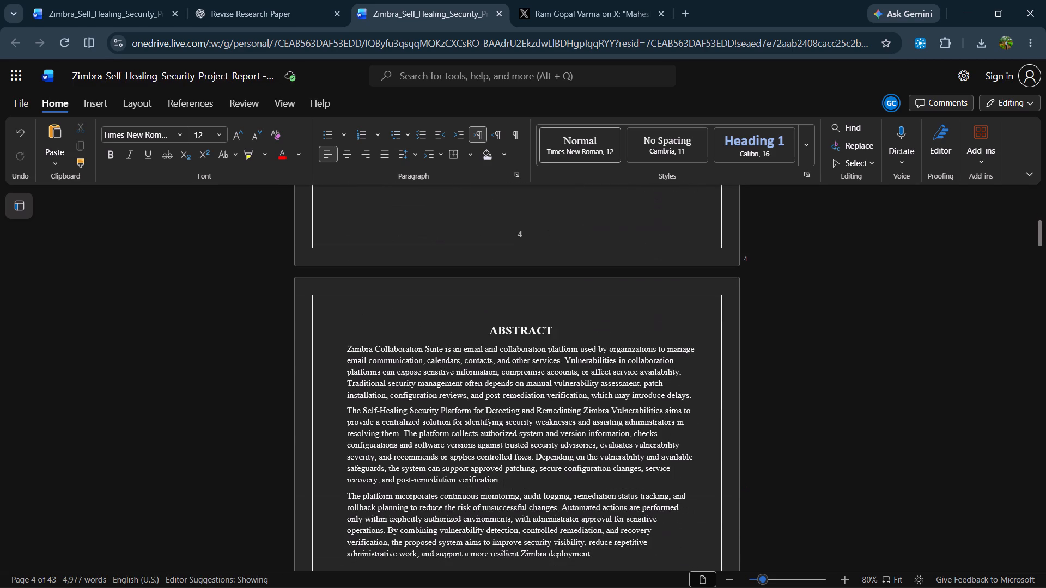
{"action": "scroll", "coordinate": [577, 501], "scroll_direction": "down", "scroll_amount": 1}
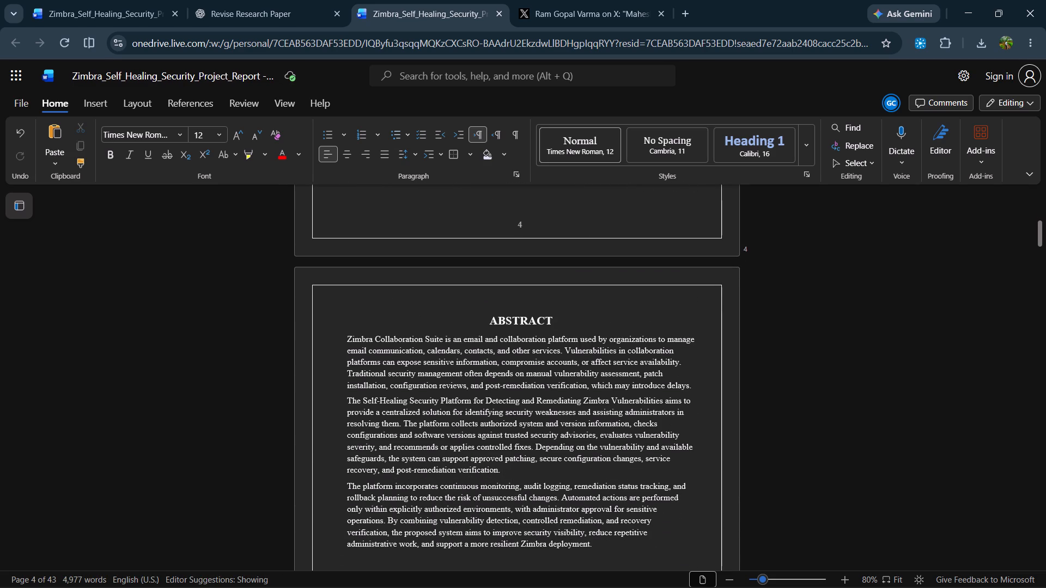
{"action": "left_click_drag", "start_coordinate": [344, 335], "coordinate": [593, 497]}
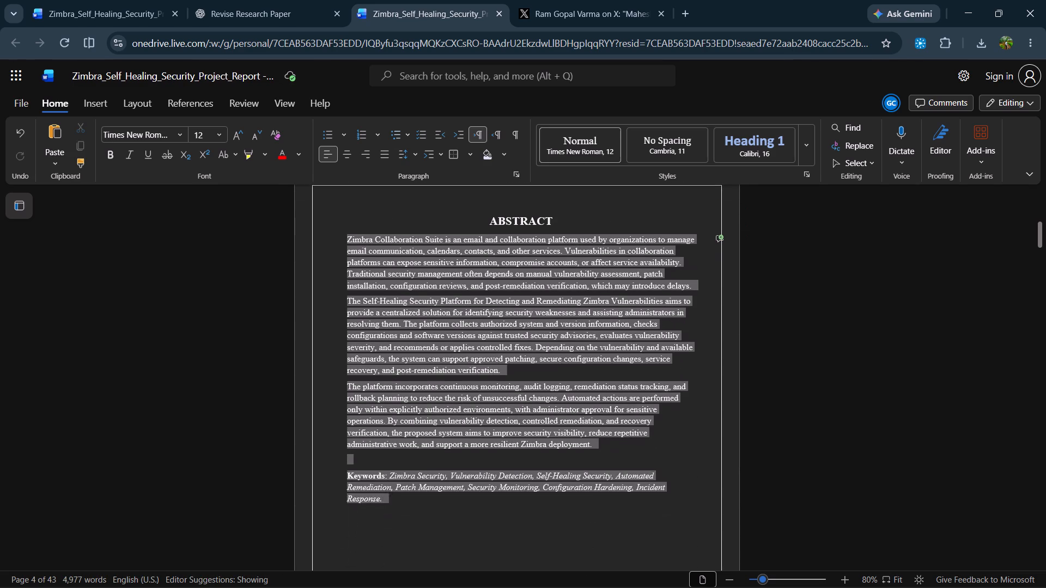
{"action": "left_click_drag", "start_coordinate": [593, 497], "coordinate": [606, 439]}
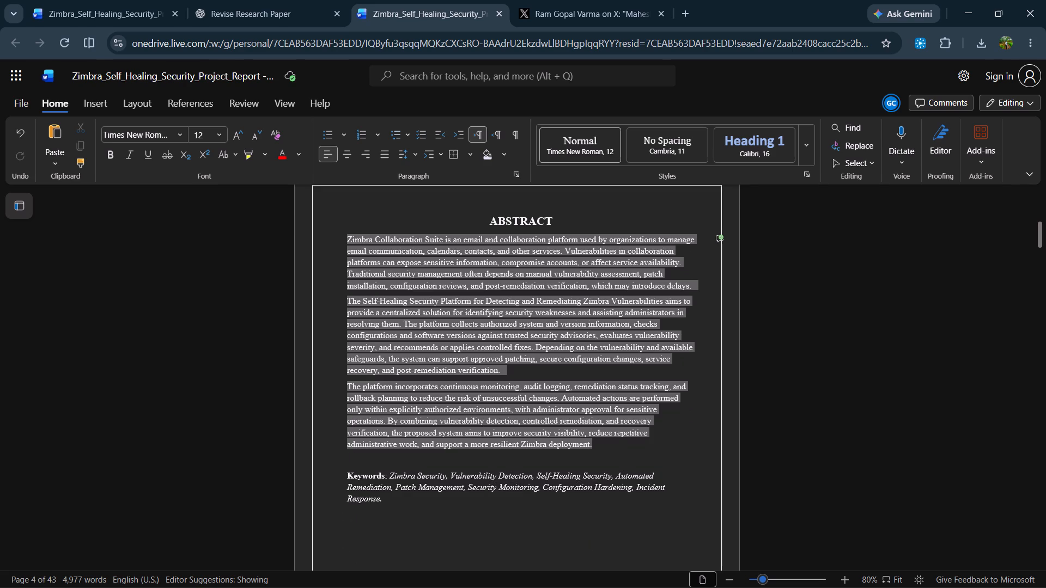
{"action": "left_click_drag", "start_coordinate": [606, 439], "coordinate": [612, 516]}
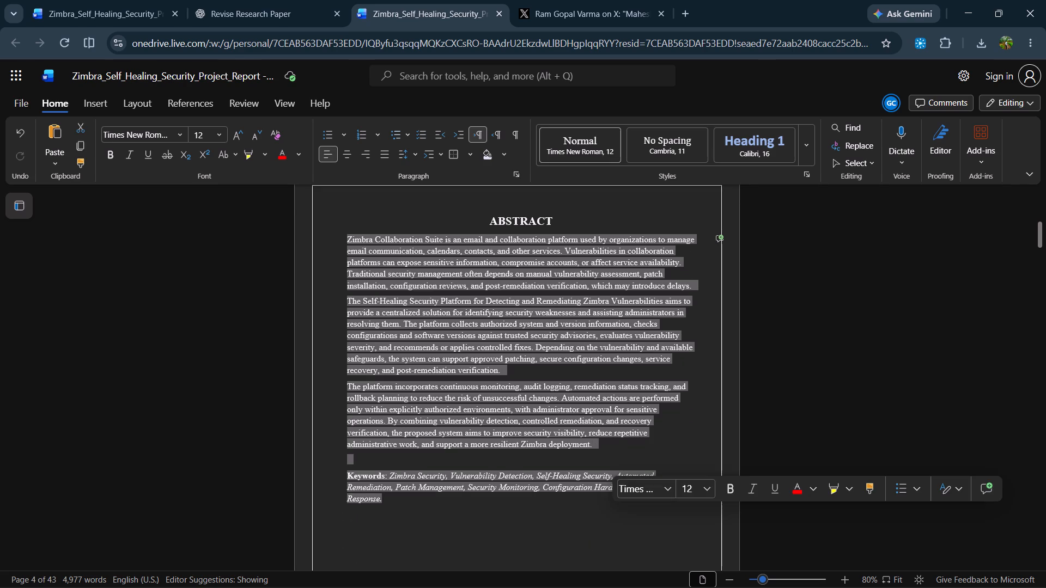
{"action": "key", "text": "ctrl+l"}
{"action": "left_click", "coordinate": [612, 516], "text": "ctrl"}
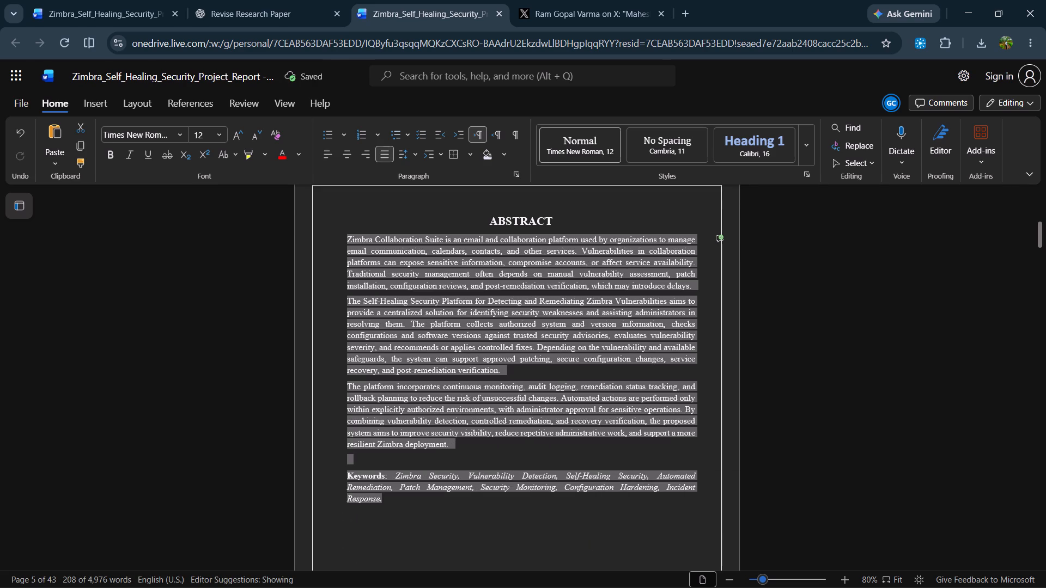
Justify the text from the first paragraph of section 1.1 Problem Definition & Description through the last bullet of section 1.2 Objectives of the Project.
{"action": "scroll", "coordinate": [612, 516], "scroll_direction": "down", "scroll_amount": 9}
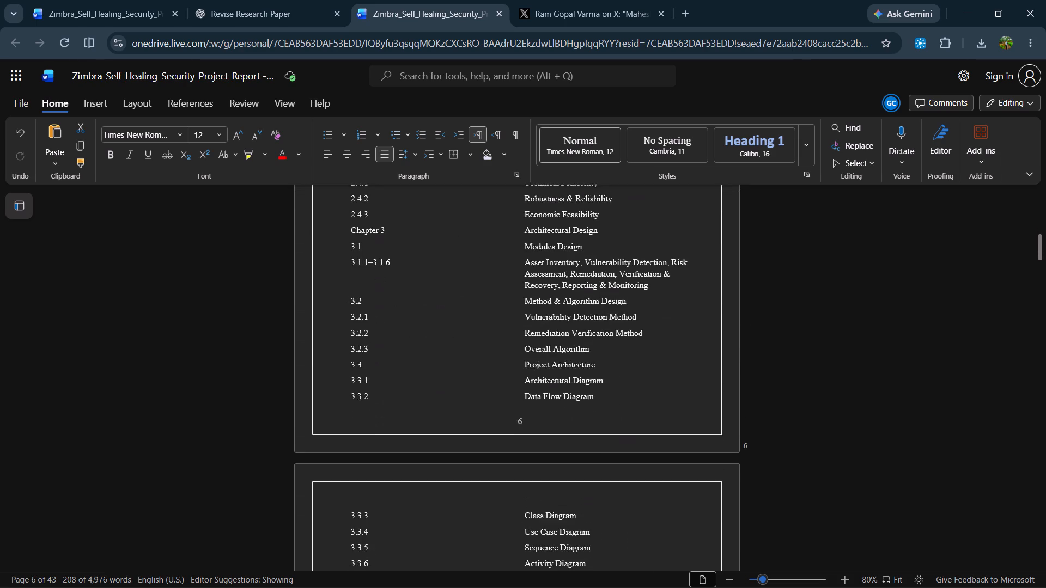
{"action": "scroll", "coordinate": [612, 516], "scroll_direction": "down", "scroll_amount": 5}
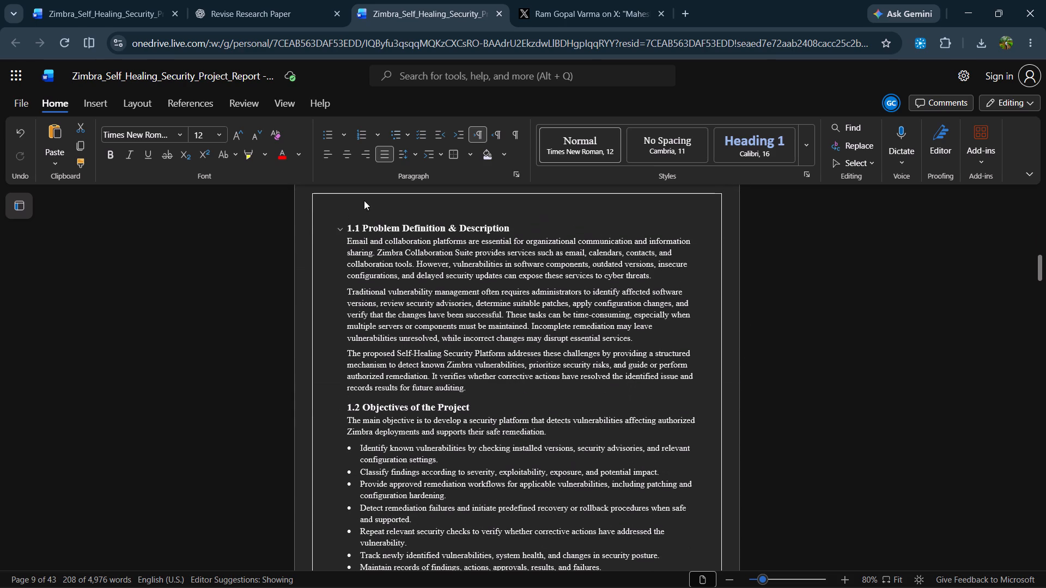
{"action": "left_click_drag", "start_coordinate": [346, 237], "coordinate": [346, 241]}
{"action": "left_click_drag", "start_coordinate": [346, 241], "coordinate": [576, 587]}
{"action": "scroll", "coordinate": [534, 529], "scroll_direction": "up", "scroll_amount": 1}
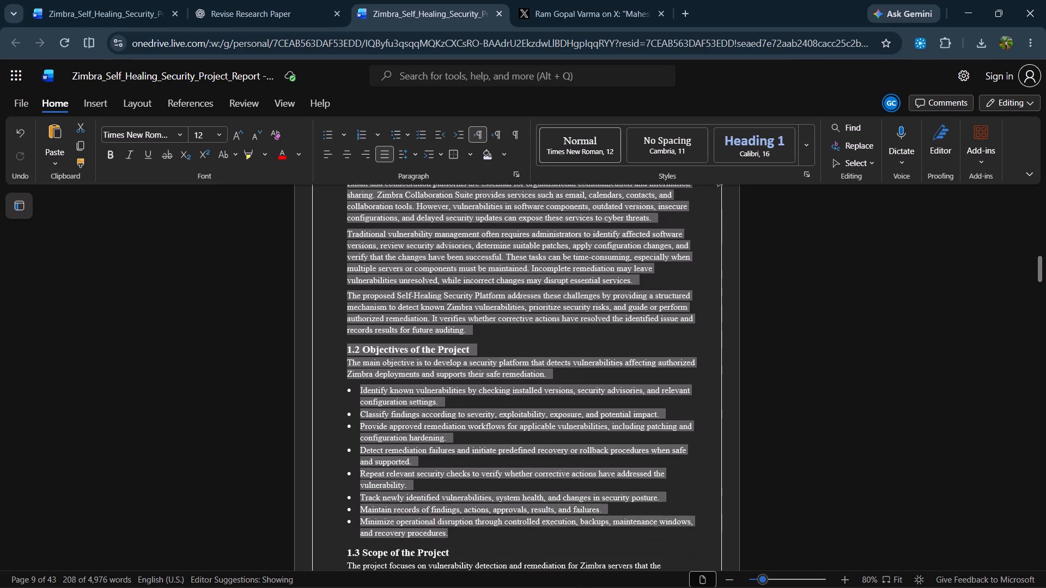
{"action": "left_click_drag", "start_coordinate": [576, 587], "coordinate": [521, 509]}
{"action": "scroll", "coordinate": [573, 580], "scroll_direction": "up", "scroll_amount": 1}
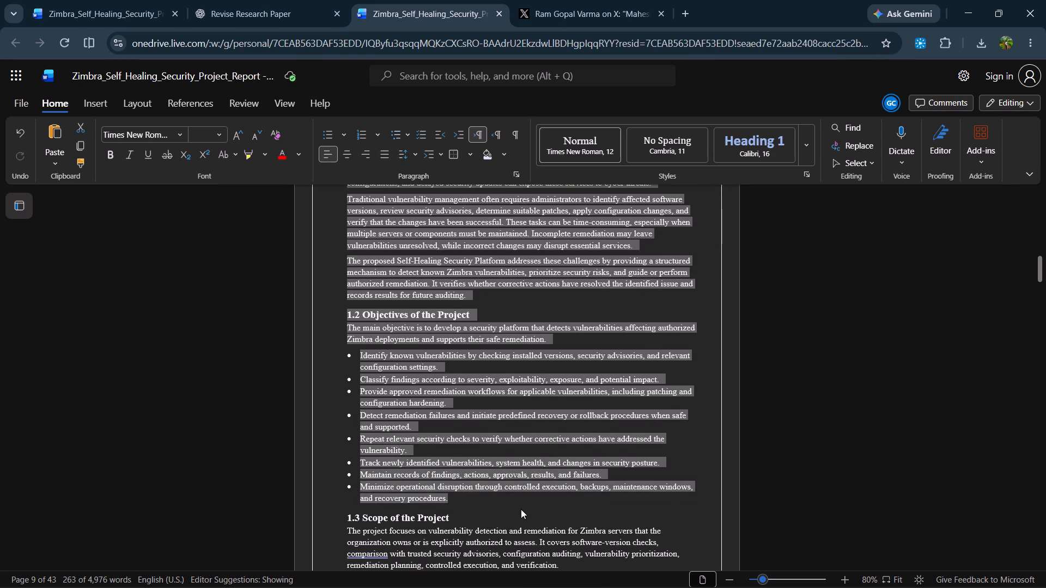
{"action": "left_click_drag", "start_coordinate": [521, 509], "coordinate": [480, 503]}
{"action": "key", "text": "ctrl+l"}
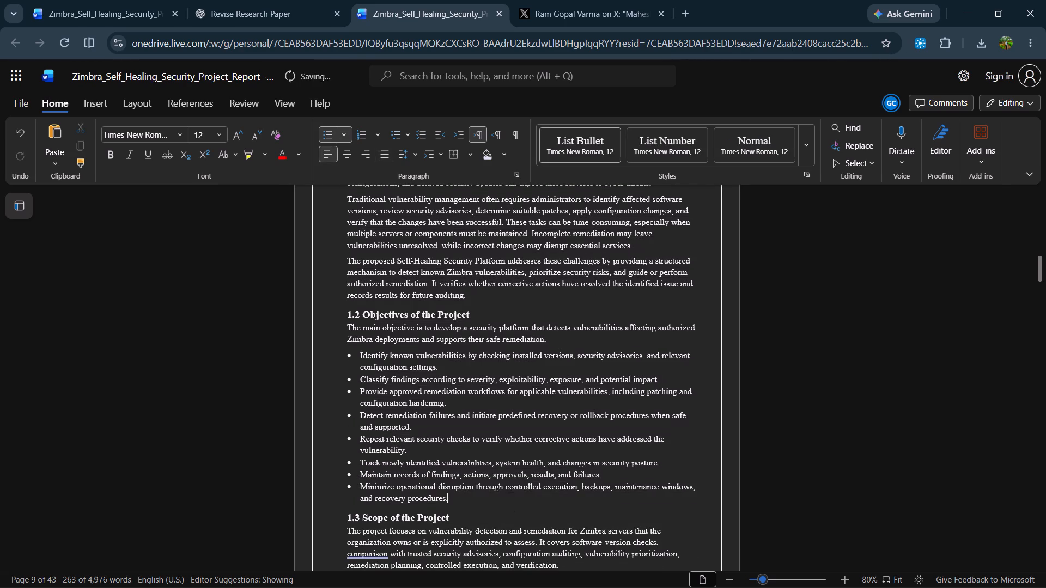
Justify all three paragraphs of section 1.3 Scope of the Project, including the text that continues onto page 10.
{"action": "scroll", "coordinate": [376, 529], "scroll_direction": "down", "scroll_amount": 1}
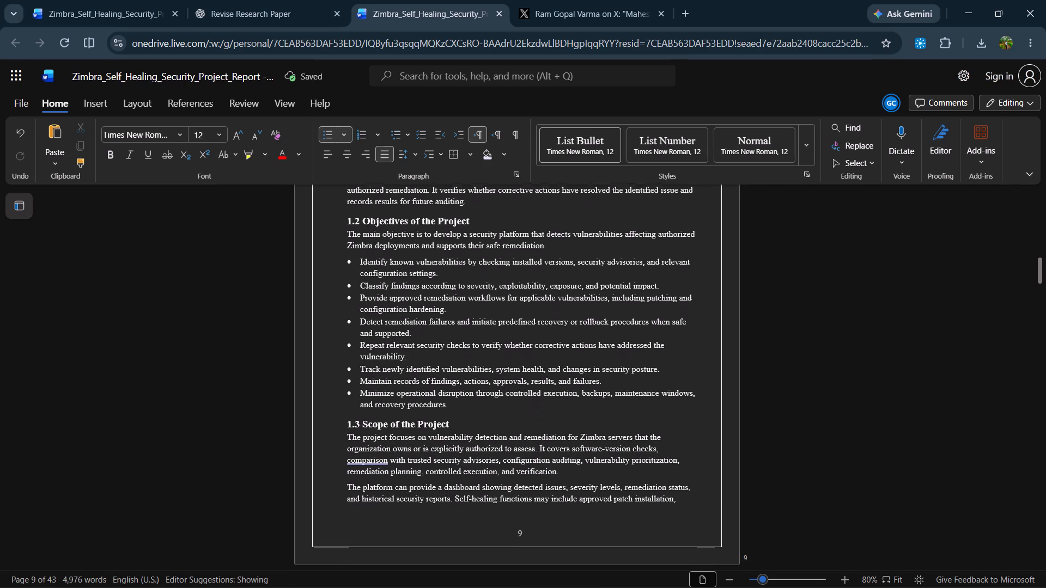
{"action": "scroll", "coordinate": [376, 529], "scroll_direction": "down", "scroll_amount": 1}
{"action": "left_click_drag", "start_coordinate": [347, 433], "coordinate": [406, 491]}
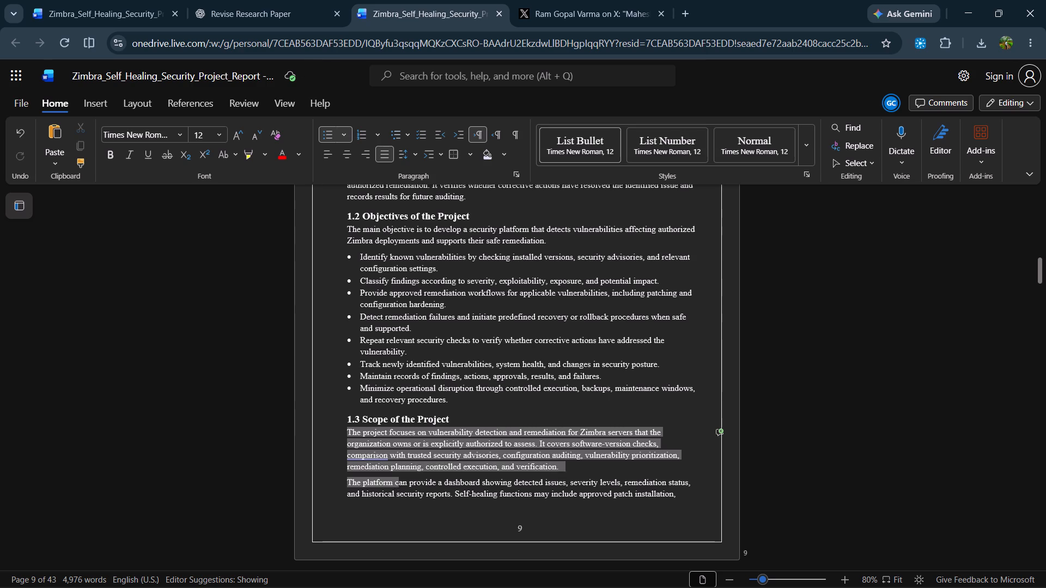
{"action": "left_click_drag", "start_coordinate": [406, 491], "coordinate": [701, 513]}
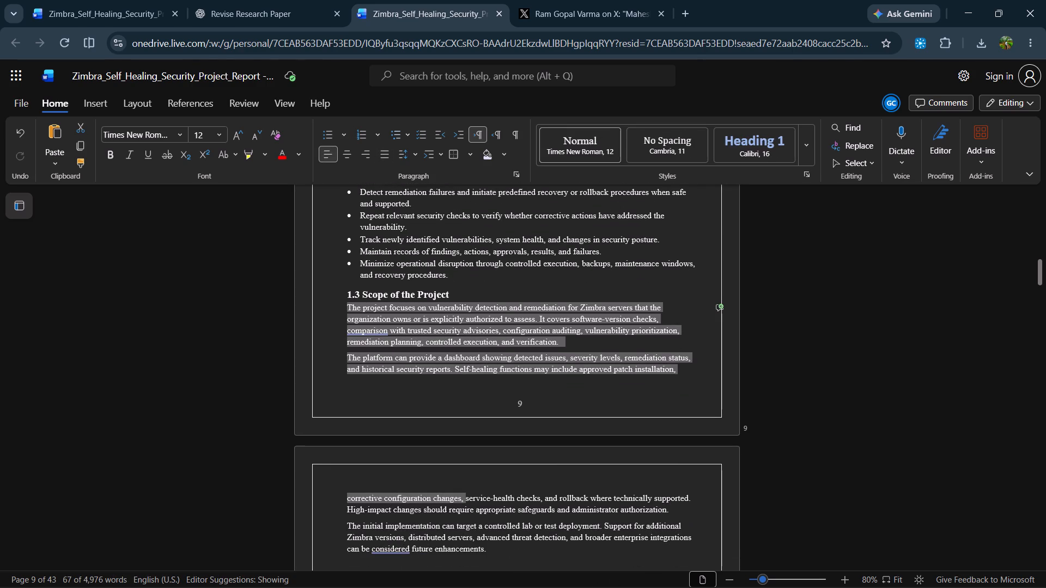
{"action": "left_click_drag", "start_coordinate": [701, 513], "coordinate": [369, 384]}
{"action": "left_click", "coordinate": [369, 384]}
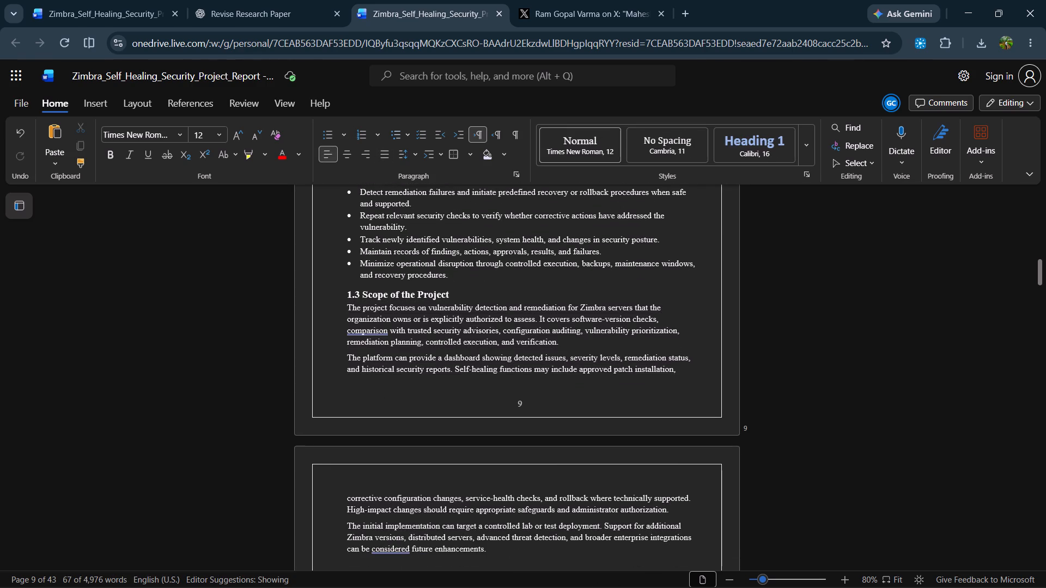
{"action": "left_click_drag", "start_coordinate": [347, 308], "coordinate": [509, 521]}
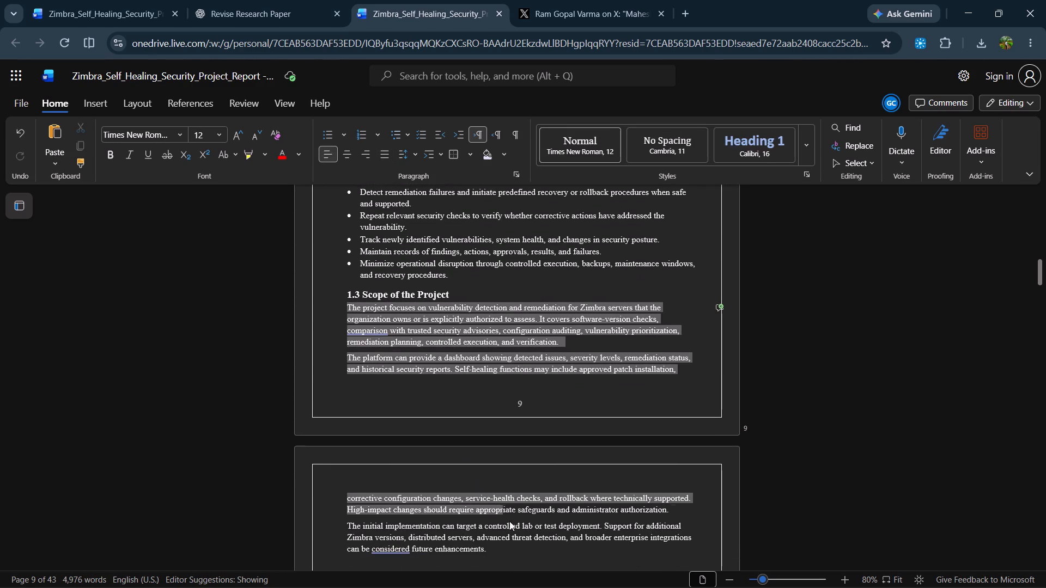
{"action": "left_click_drag", "start_coordinate": [509, 521], "coordinate": [495, 587]}
{"action": "scroll", "coordinate": [543, 563], "scroll_direction": "up", "scroll_amount": 1}
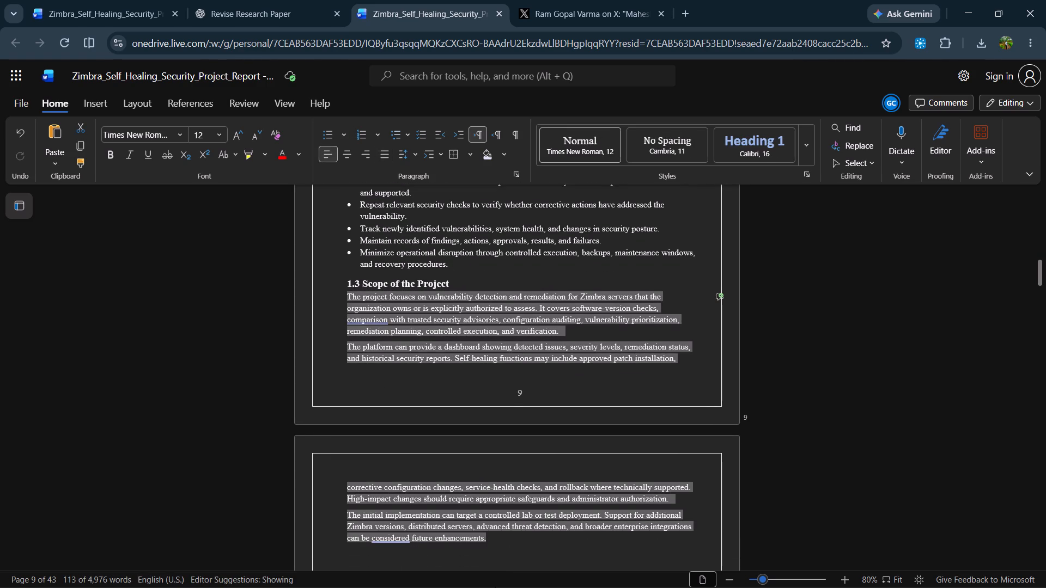
{"action": "left_click_drag", "start_coordinate": [495, 587], "coordinate": [495, 587]}
{"action": "key", "text": "ctrl+l"}
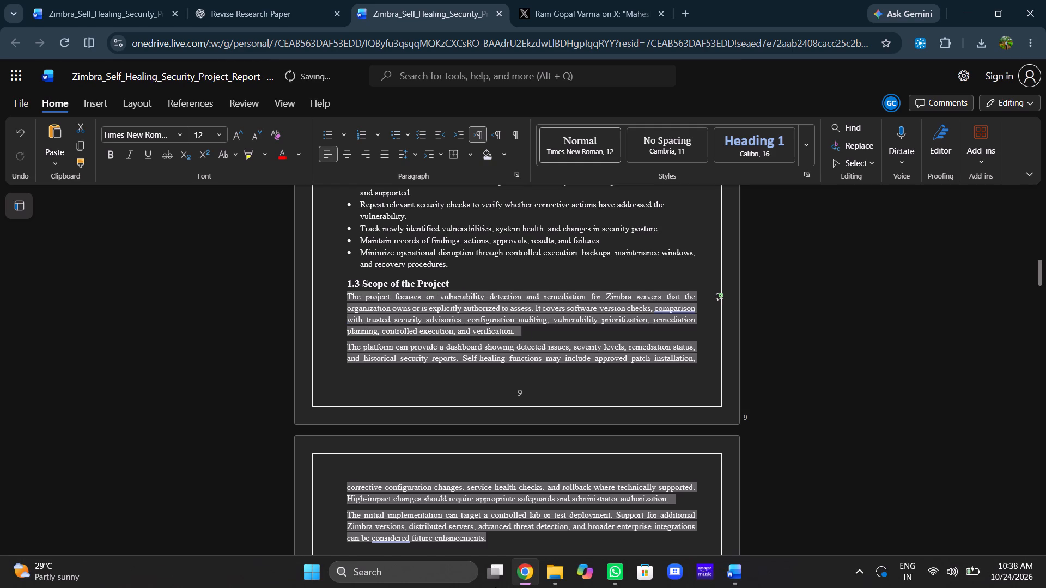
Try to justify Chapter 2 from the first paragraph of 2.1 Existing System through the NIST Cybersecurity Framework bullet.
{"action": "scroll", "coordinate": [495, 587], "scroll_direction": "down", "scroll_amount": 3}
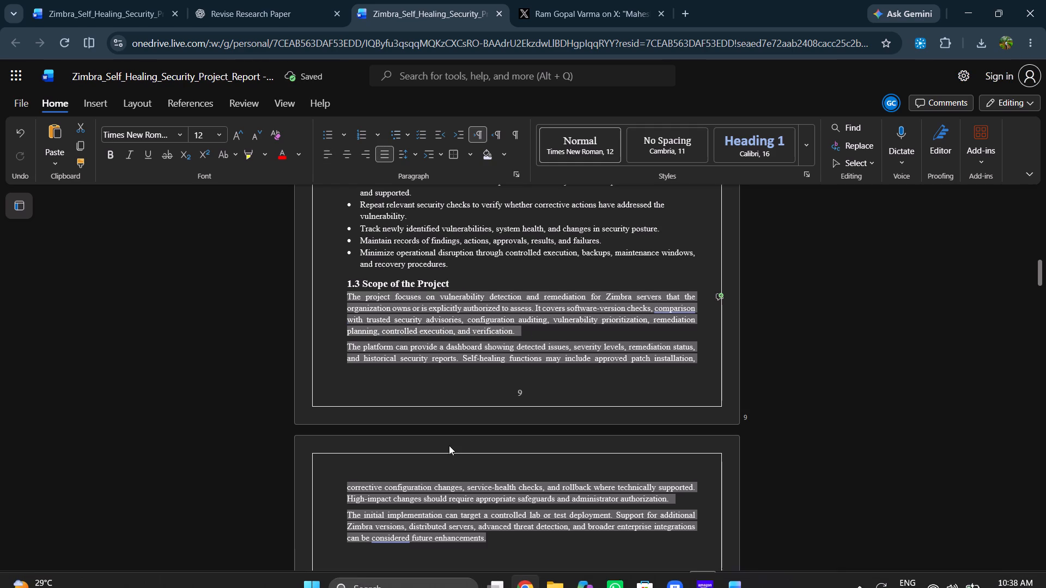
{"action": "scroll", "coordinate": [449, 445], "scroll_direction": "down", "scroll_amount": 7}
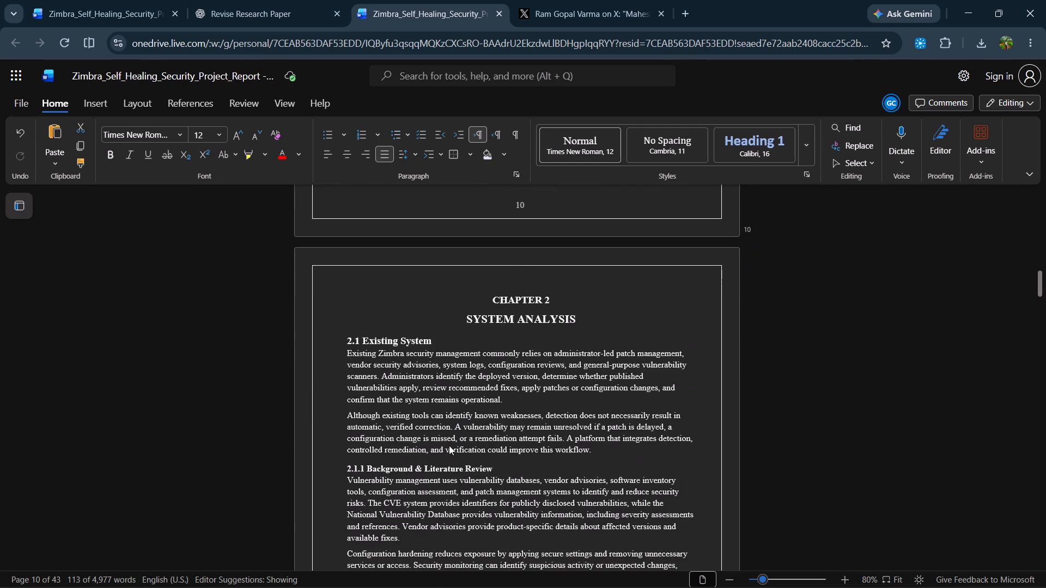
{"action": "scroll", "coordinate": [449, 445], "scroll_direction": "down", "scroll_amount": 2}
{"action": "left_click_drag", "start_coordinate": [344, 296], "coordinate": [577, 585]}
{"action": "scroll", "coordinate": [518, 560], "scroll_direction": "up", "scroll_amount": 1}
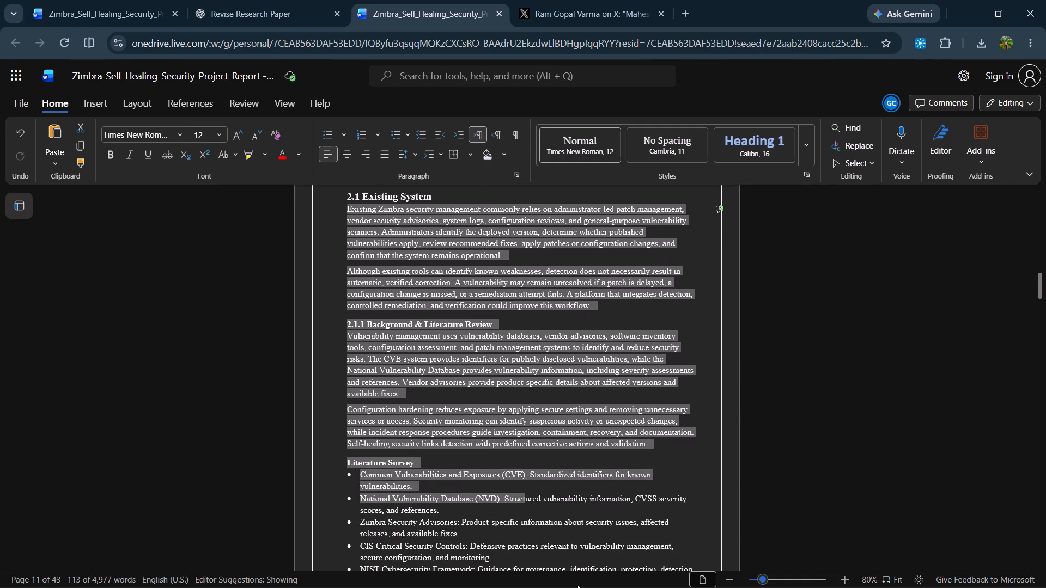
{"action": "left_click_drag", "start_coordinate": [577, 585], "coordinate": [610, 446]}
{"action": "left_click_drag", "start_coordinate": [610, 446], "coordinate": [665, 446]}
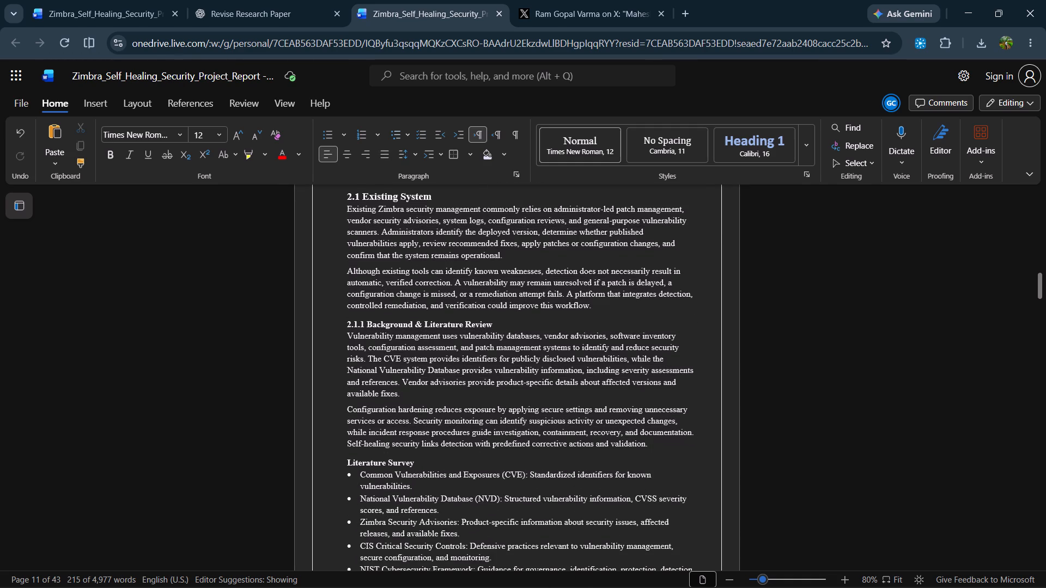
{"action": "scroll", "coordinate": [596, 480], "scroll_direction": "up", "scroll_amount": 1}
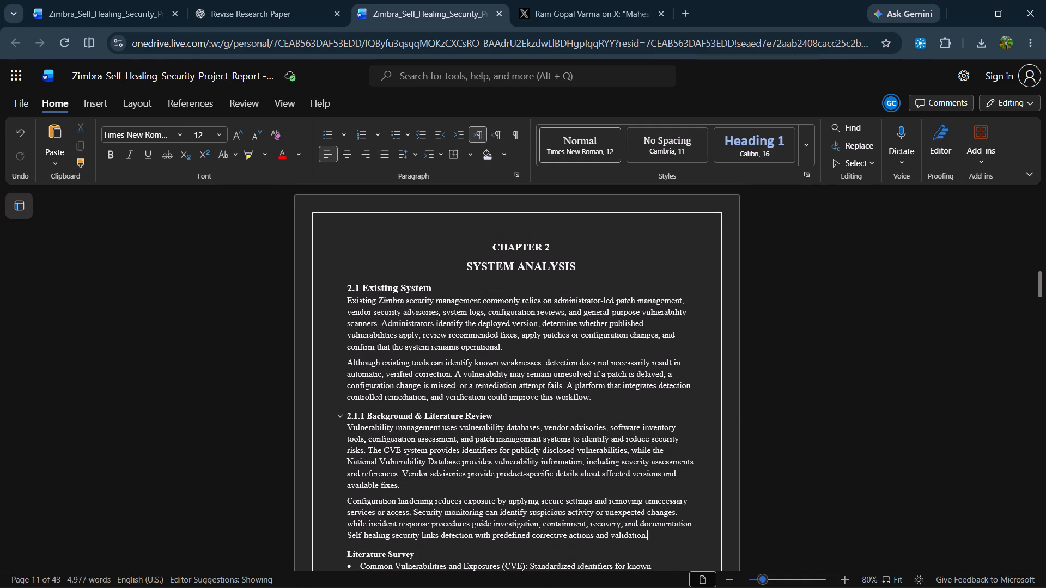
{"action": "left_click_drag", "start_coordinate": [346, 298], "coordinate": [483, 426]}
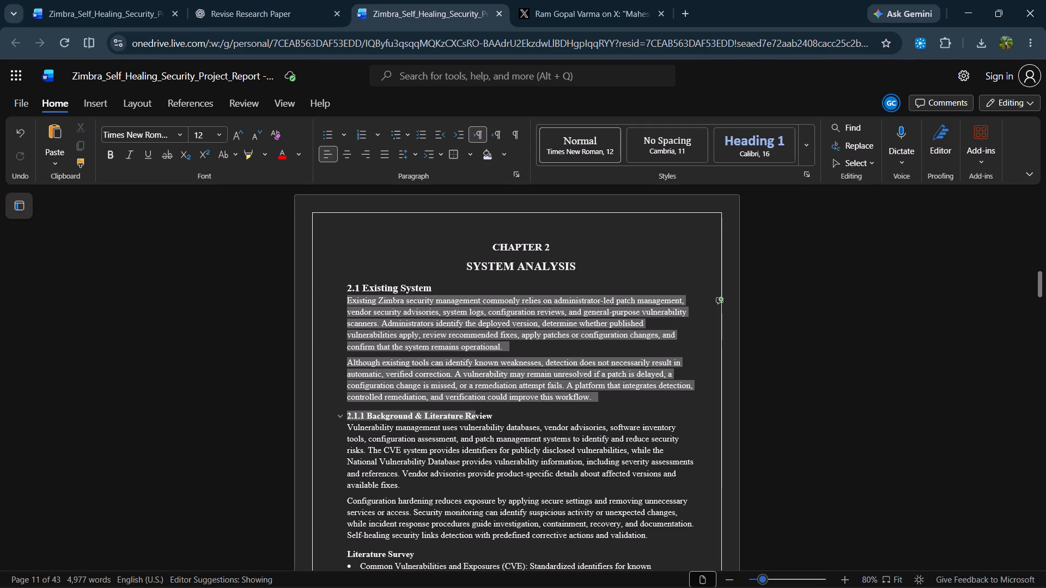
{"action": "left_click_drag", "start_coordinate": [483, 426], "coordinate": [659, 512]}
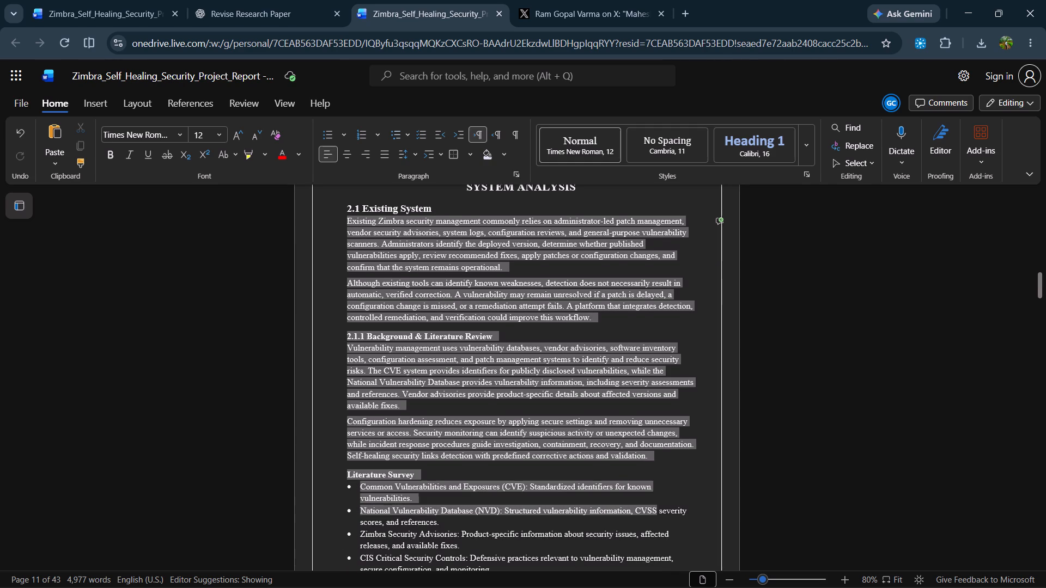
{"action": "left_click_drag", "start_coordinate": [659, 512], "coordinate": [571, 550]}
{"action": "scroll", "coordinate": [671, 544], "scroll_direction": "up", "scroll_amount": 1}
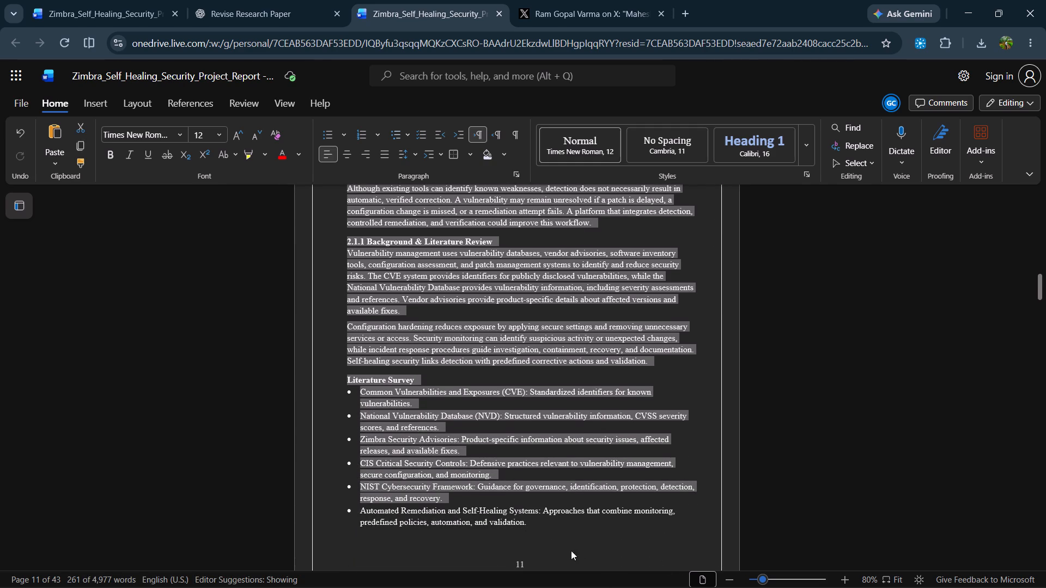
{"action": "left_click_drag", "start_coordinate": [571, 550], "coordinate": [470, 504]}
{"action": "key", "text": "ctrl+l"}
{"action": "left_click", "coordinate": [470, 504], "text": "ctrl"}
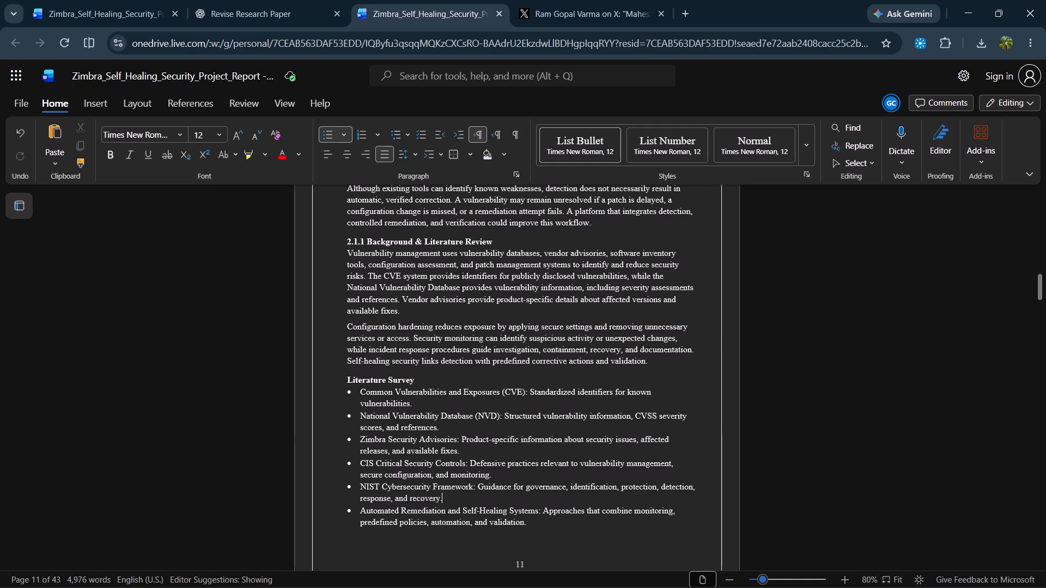
Justify the text from the first paragraph of section 2.1 Existing System through the last Literature Survey bullet.
{"action": "scroll", "coordinate": [481, 445], "scroll_direction": "up", "scroll_amount": 4}
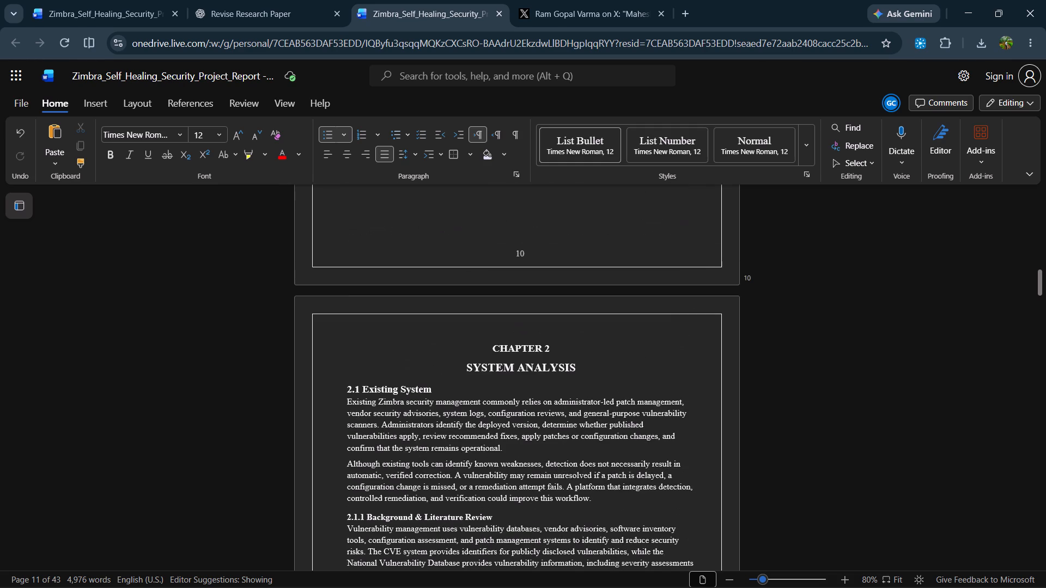
{"action": "scroll", "coordinate": [481, 445], "scroll_direction": "up", "scroll_amount": 1}
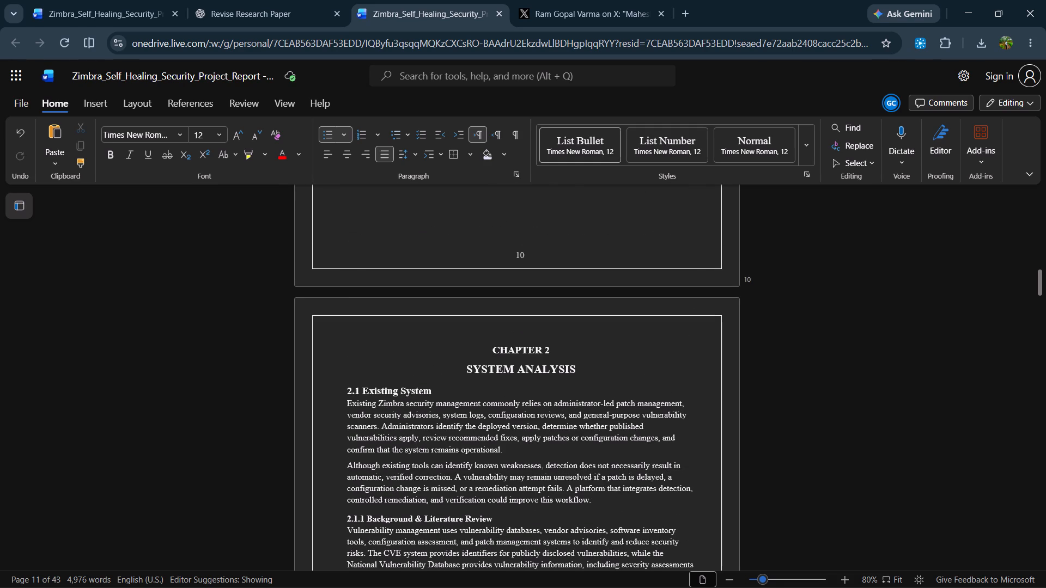
{"action": "left_click_drag", "start_coordinate": [347, 402], "coordinate": [606, 531]}
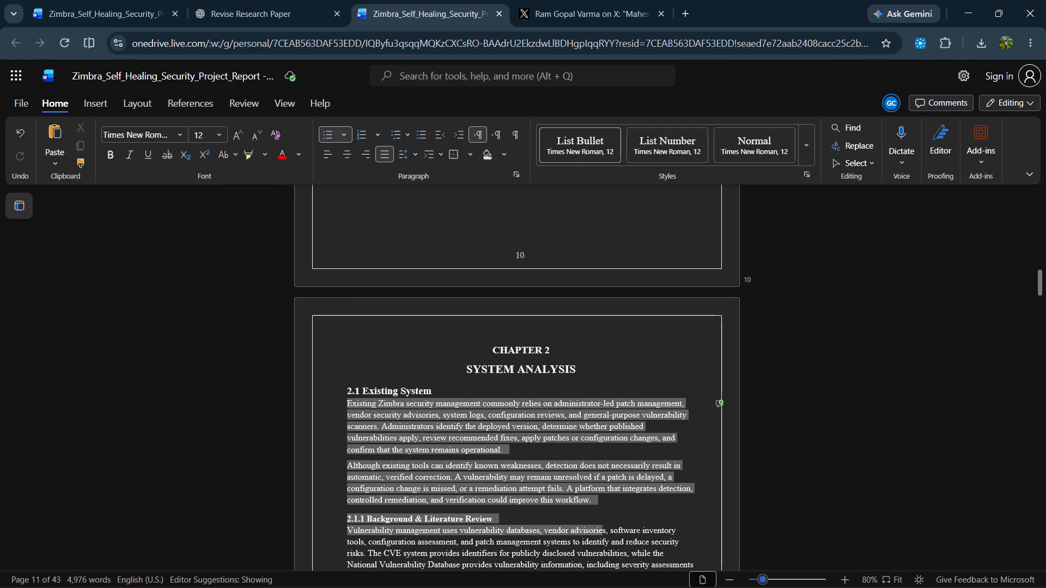
{"action": "left_click_drag", "start_coordinate": [606, 531], "coordinate": [656, 573]}
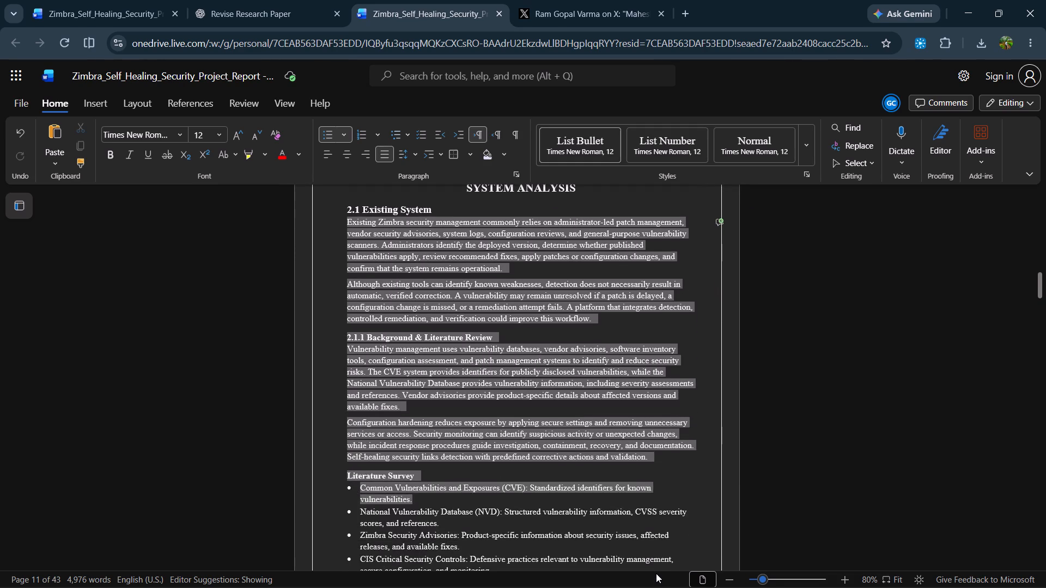
{"action": "left_click_drag", "start_coordinate": [656, 573], "coordinate": [555, 523]}
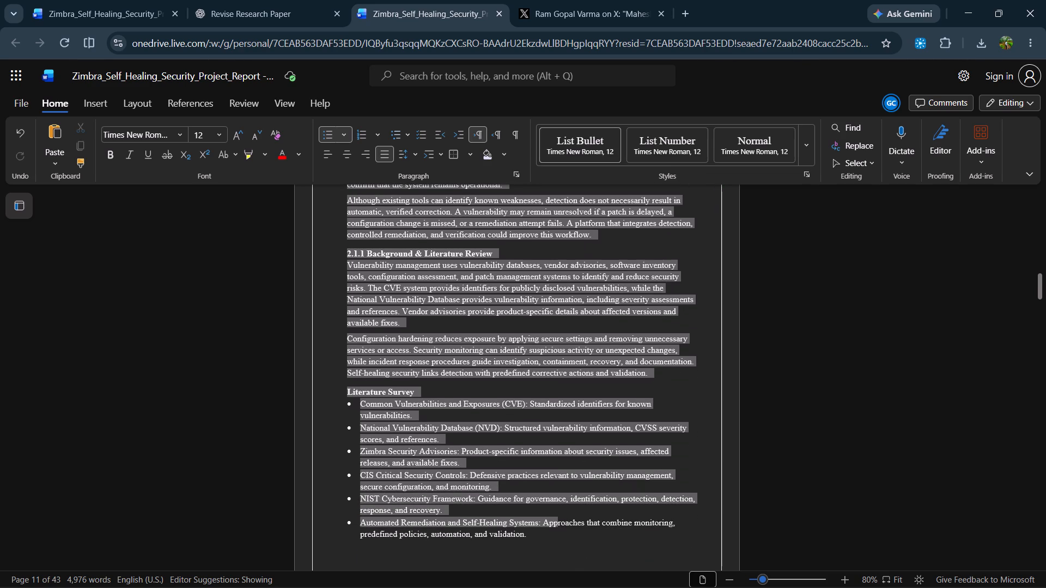
{"action": "left_click_drag", "start_coordinate": [555, 523], "coordinate": [539, 541]}
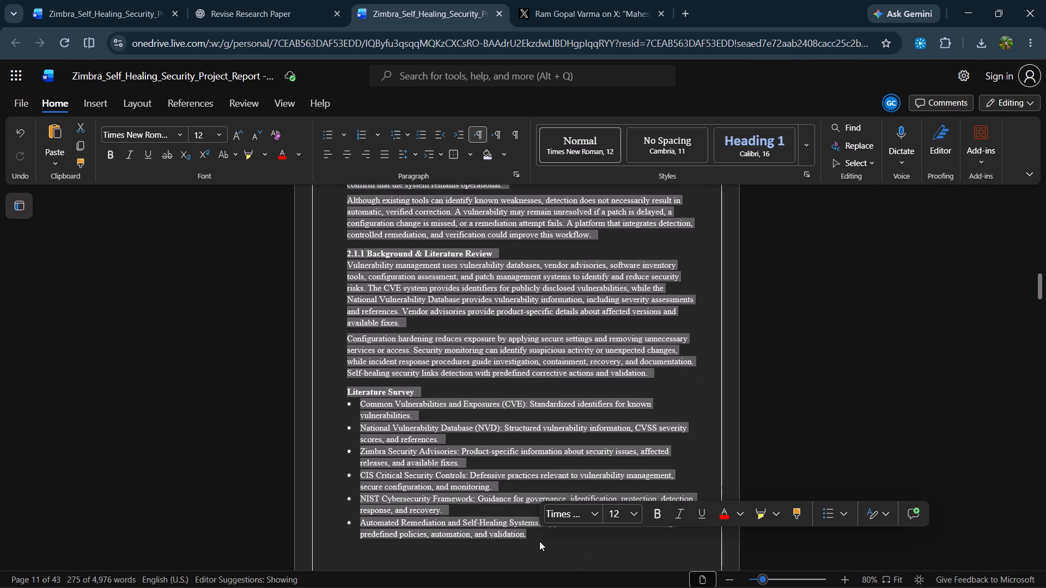
{"action": "key", "text": "ctrl+l"}
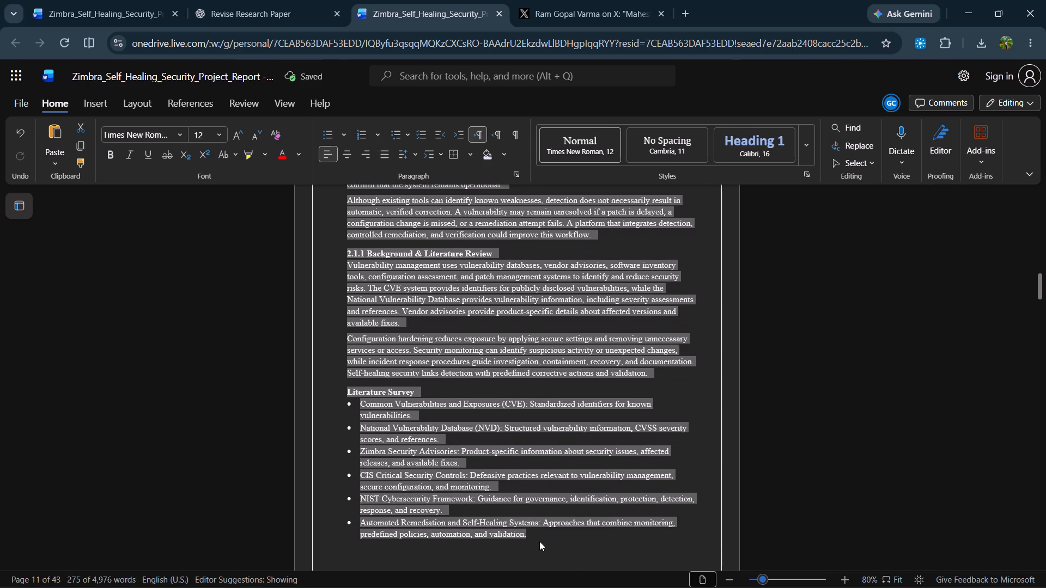
{"action": "key", "text": "ctrl+l"}
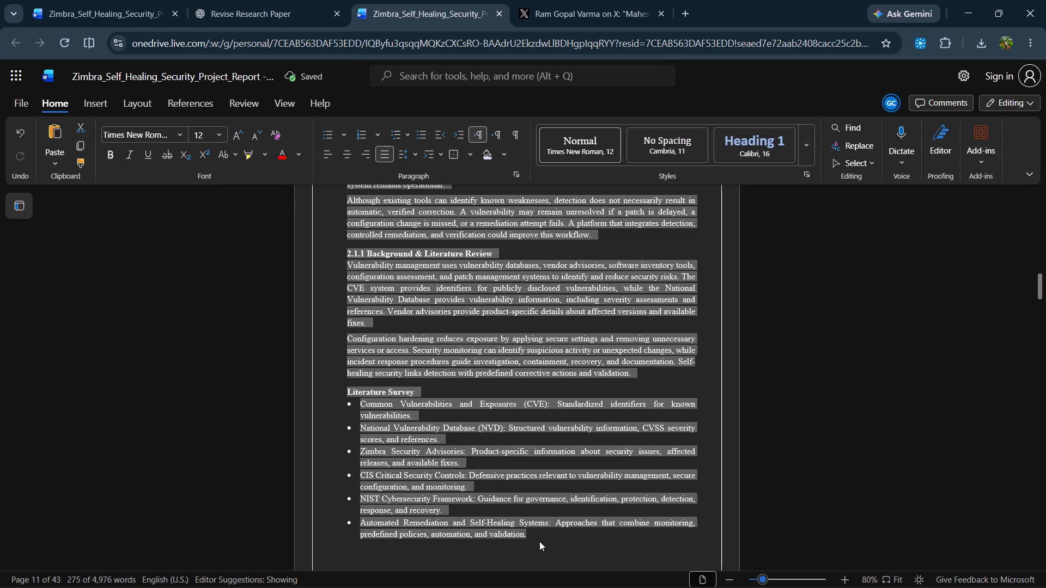
{"action": "scroll", "coordinate": [531, 442], "scroll_direction": "up", "scroll_amount": 1}
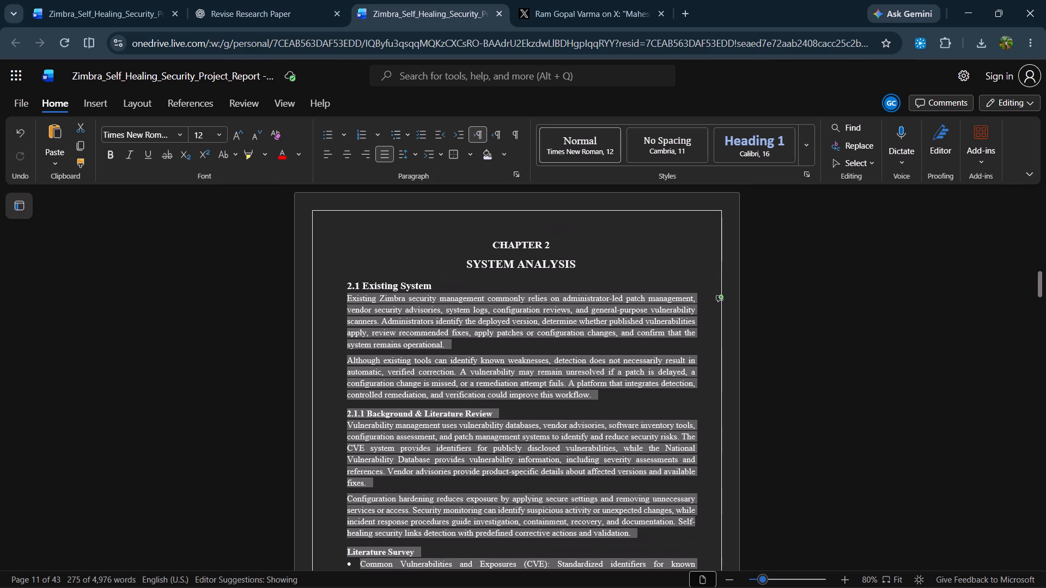
{"action": "scroll", "coordinate": [531, 442], "scroll_direction": "up", "scroll_amount": 1}
{"action": "left_click", "coordinate": [663, 261]}
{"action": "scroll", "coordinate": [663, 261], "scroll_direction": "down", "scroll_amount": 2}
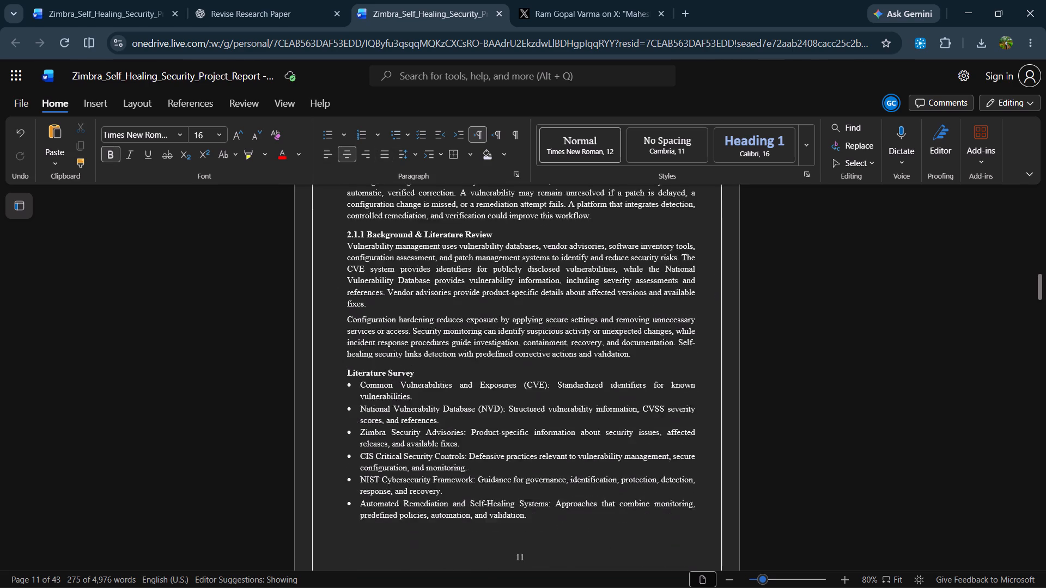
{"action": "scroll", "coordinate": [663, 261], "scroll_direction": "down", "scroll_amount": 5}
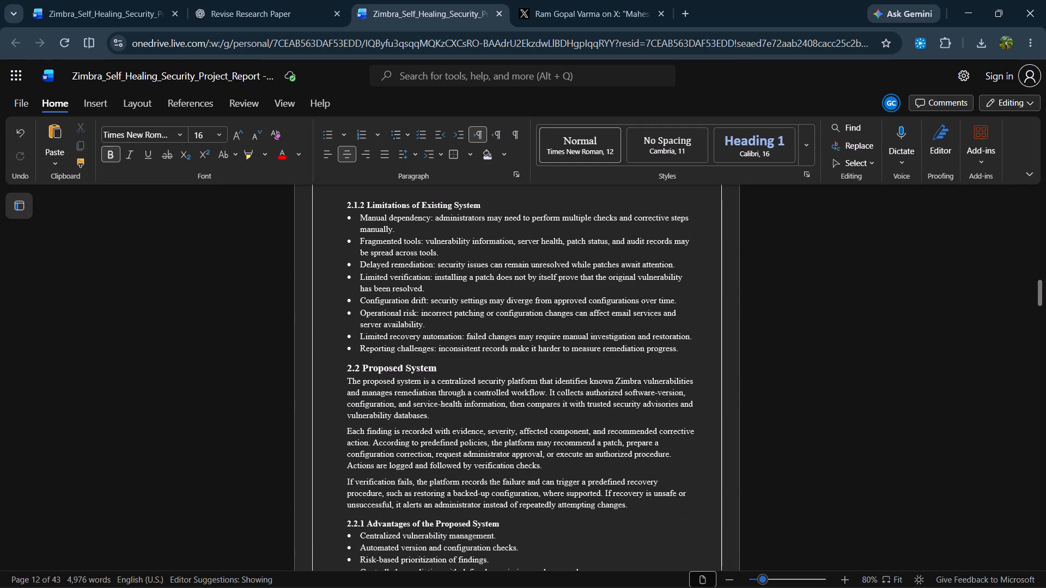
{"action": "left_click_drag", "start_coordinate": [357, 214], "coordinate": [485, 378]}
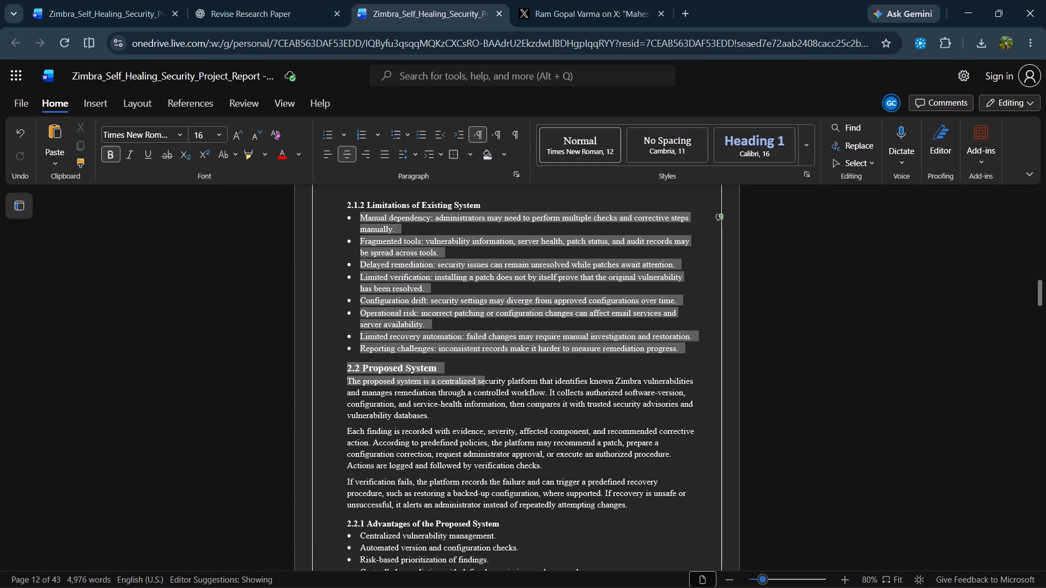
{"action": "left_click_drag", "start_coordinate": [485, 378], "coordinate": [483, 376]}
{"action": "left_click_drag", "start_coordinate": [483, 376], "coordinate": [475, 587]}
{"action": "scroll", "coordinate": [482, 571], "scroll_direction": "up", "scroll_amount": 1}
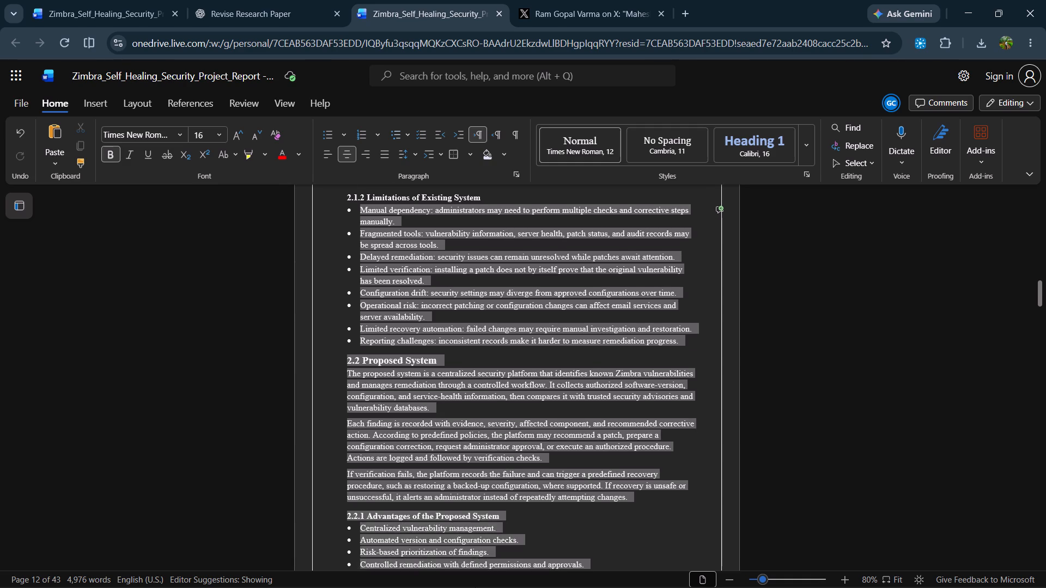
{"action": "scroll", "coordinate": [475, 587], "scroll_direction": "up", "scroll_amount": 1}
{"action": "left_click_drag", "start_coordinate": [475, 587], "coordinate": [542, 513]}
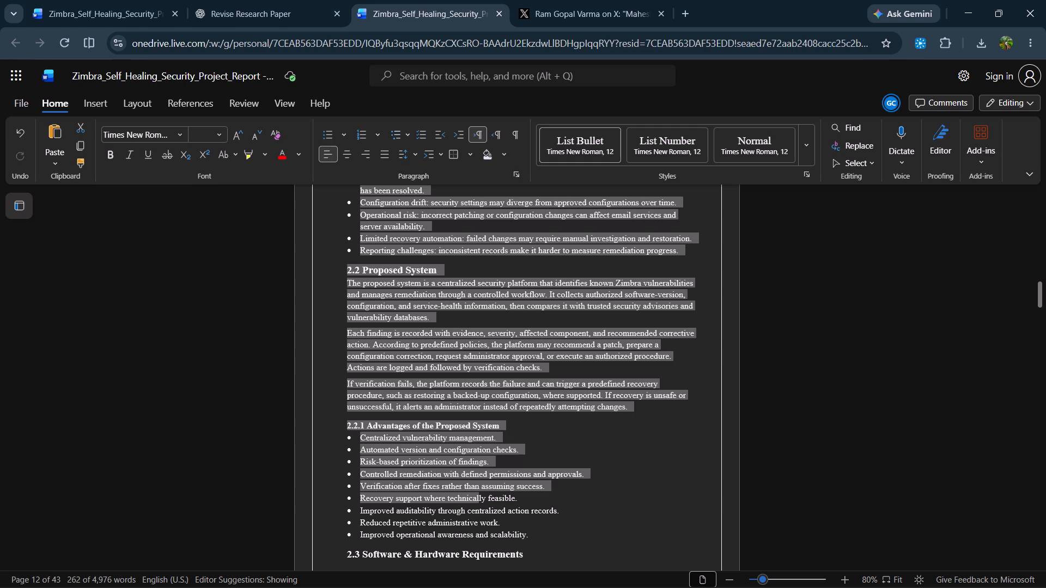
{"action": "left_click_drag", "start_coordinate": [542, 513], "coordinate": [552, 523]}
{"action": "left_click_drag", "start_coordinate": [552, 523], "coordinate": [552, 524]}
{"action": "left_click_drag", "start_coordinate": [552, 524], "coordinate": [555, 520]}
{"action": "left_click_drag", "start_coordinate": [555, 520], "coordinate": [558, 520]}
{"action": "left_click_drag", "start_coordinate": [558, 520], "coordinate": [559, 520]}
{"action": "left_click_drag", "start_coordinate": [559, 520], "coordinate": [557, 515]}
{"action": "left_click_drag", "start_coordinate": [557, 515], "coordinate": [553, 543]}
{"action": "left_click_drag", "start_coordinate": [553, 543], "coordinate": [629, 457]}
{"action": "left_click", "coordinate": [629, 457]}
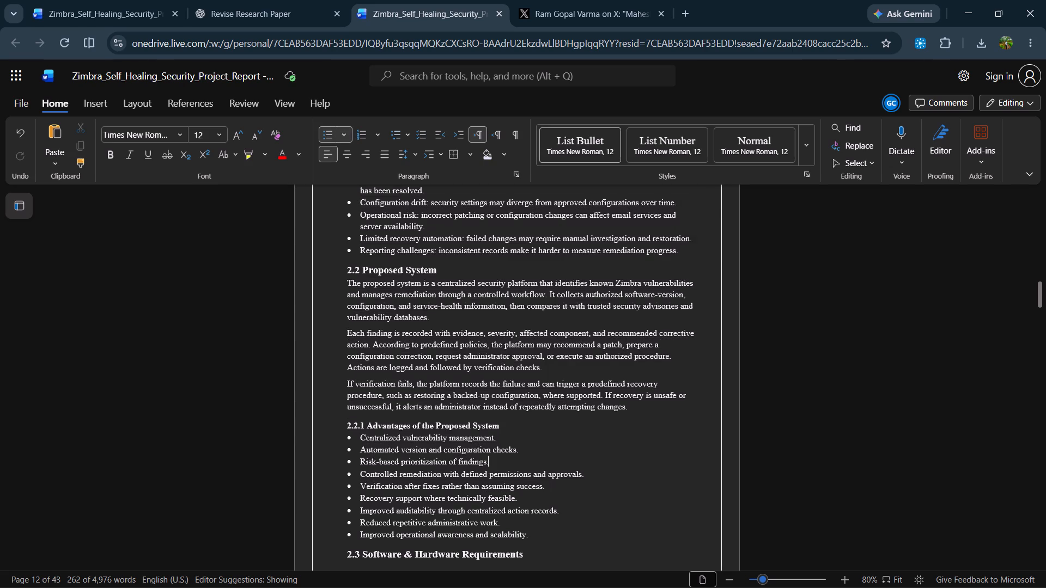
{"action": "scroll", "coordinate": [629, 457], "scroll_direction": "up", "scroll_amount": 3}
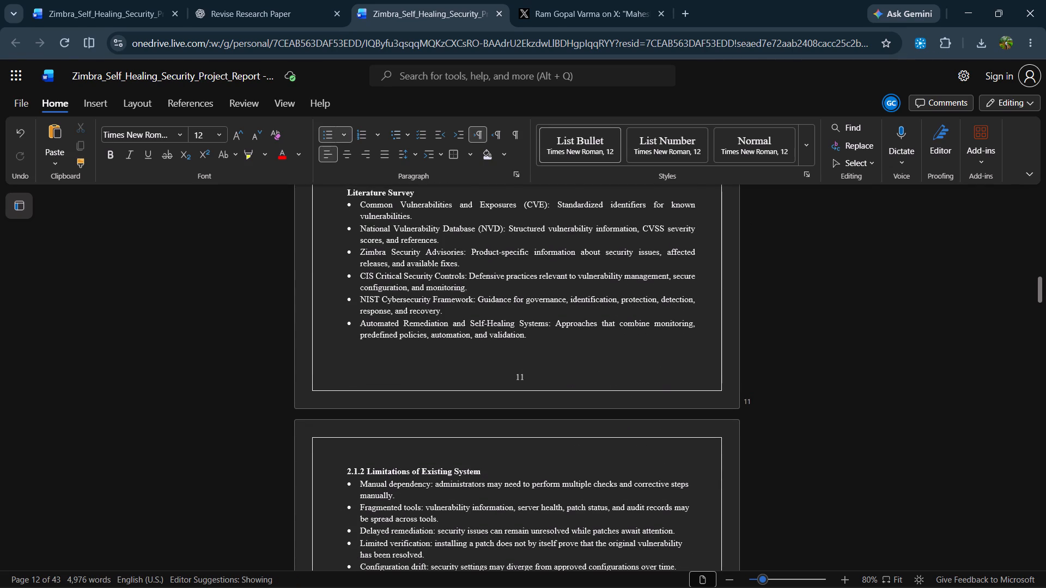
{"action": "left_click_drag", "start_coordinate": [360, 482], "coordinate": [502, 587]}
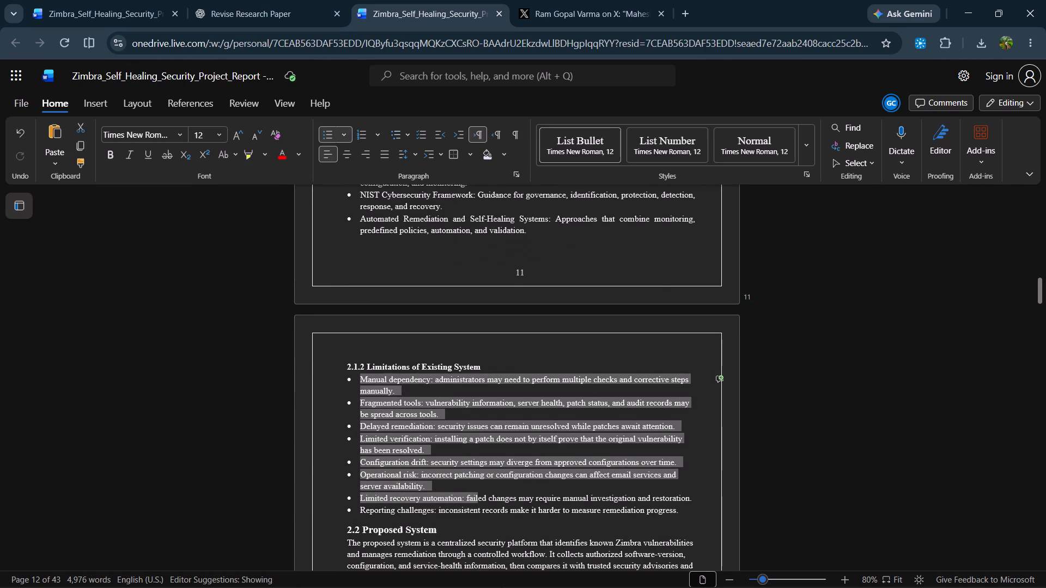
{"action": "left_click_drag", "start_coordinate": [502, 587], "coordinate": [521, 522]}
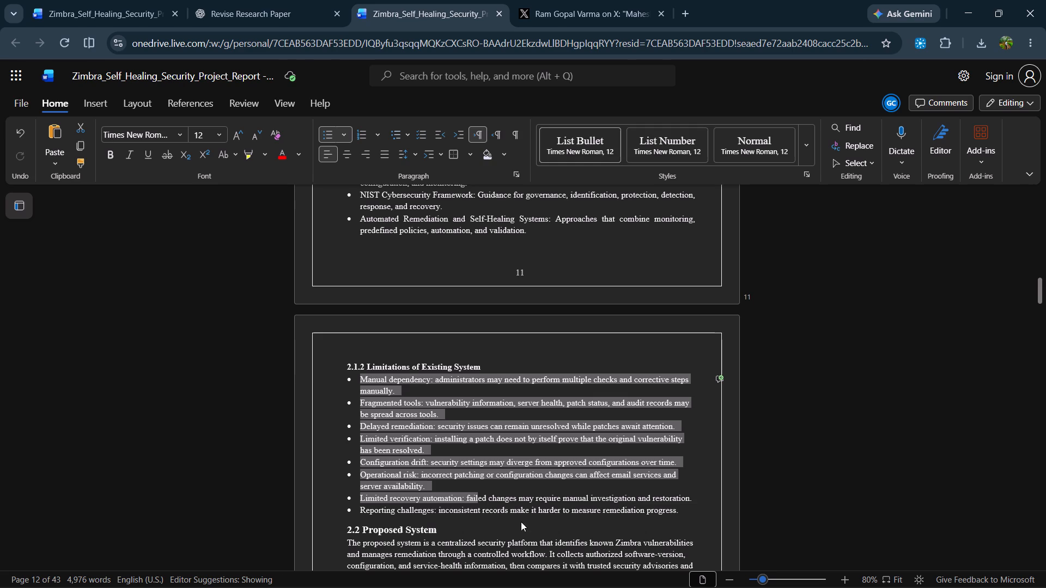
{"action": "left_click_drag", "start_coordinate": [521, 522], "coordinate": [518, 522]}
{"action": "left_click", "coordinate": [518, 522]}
Justify the text from the first bullet of section 2.1.2 Limitations of Existing System through the last bullet of section 2.2.1 Advantages of the Proposed System.
{"action": "left_click_drag", "start_coordinate": [358, 377], "coordinate": [530, 570]}
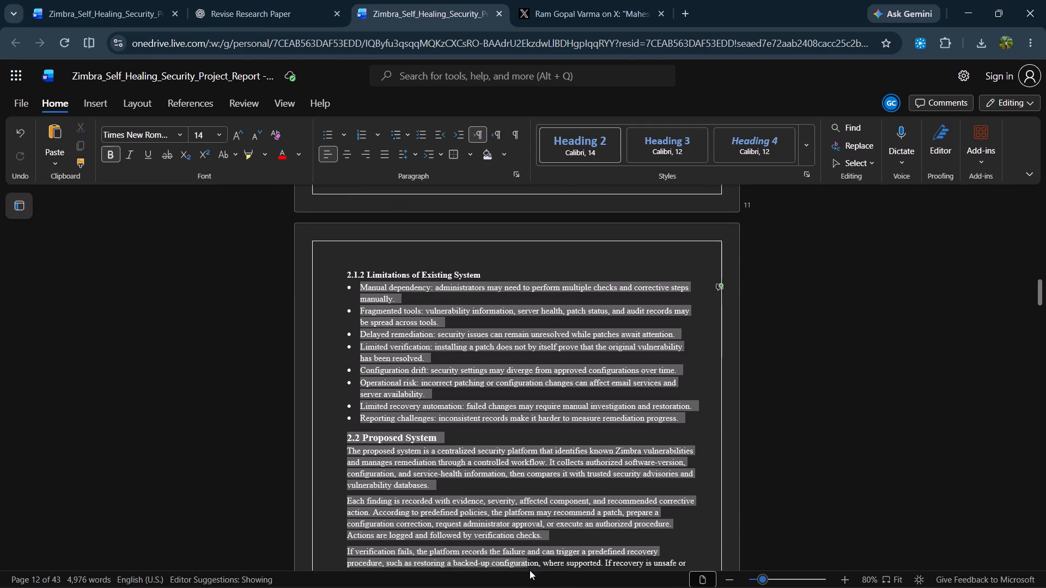
{"action": "left_click_drag", "start_coordinate": [530, 570], "coordinate": [545, 513]}
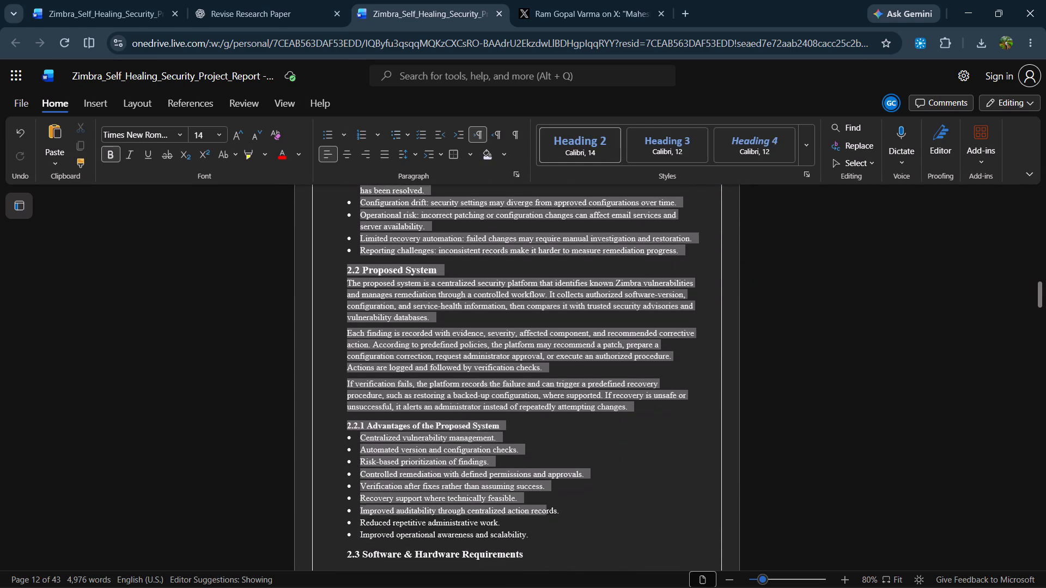
{"action": "left_click_drag", "start_coordinate": [545, 513], "coordinate": [524, 541]}
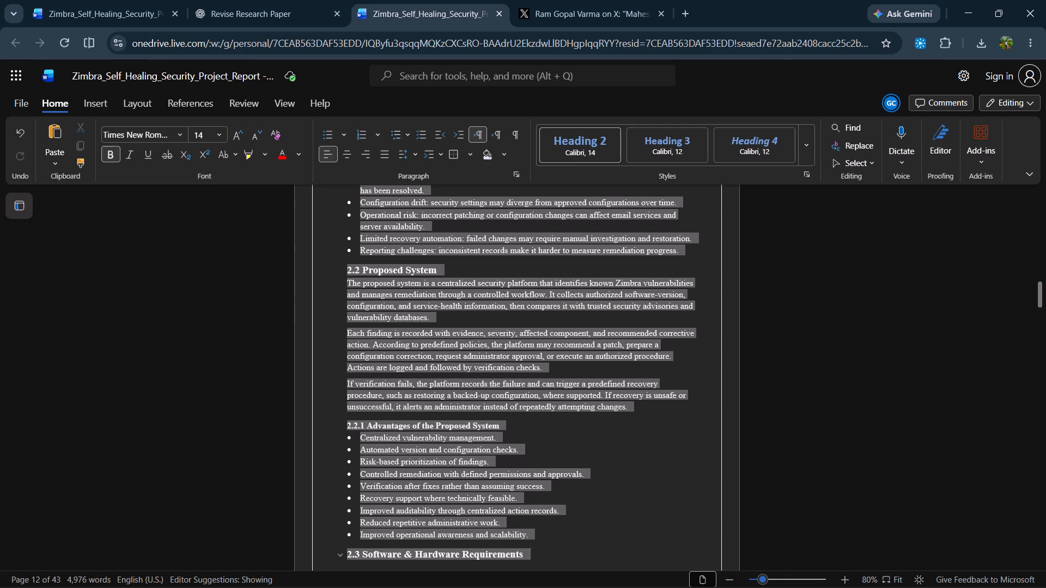
{"action": "left_click_drag", "start_coordinate": [524, 541], "coordinate": [542, 529]}
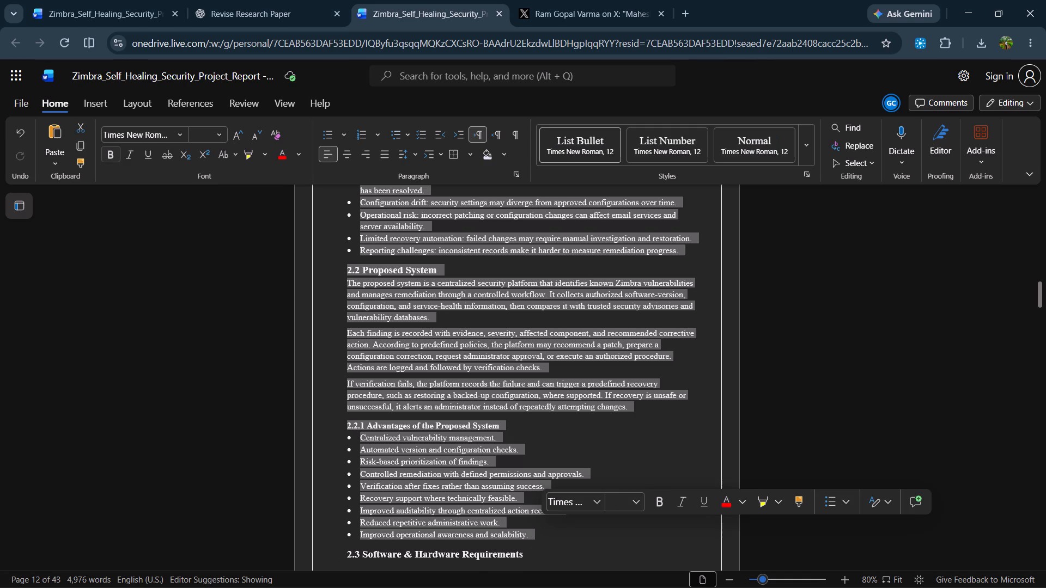
{"action": "key", "text": "ctrl+l"}
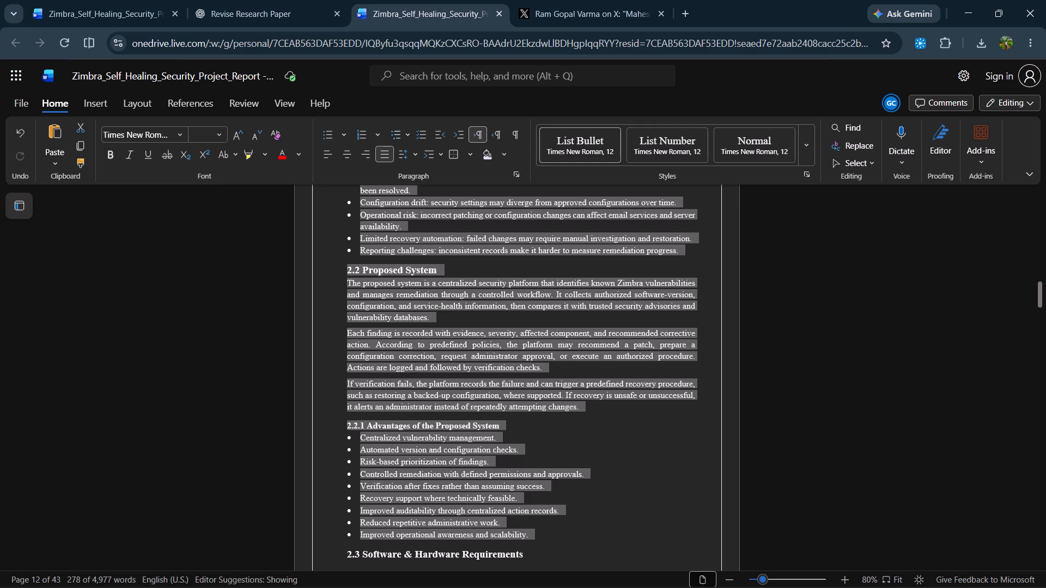
Justify the text from the first paragraph of section 2.4.1 Technical Feasibility through the last paragraph of section 2.4.3 Economic Feasibility.
{"action": "scroll", "coordinate": [542, 529], "scroll_direction": "down", "scroll_amount": 2}
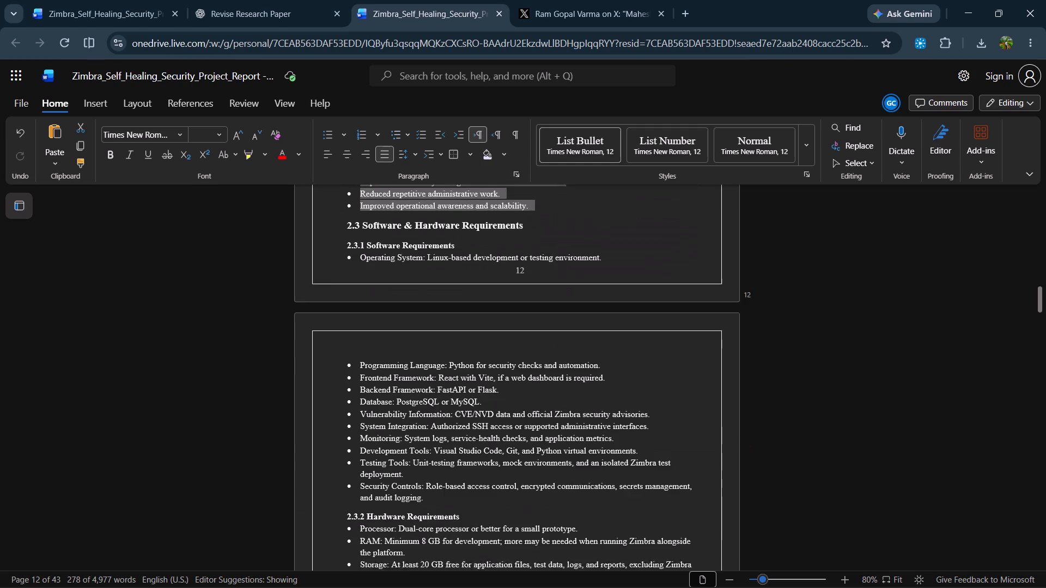
{"action": "scroll", "coordinate": [542, 529], "scroll_direction": "down", "scroll_amount": 2}
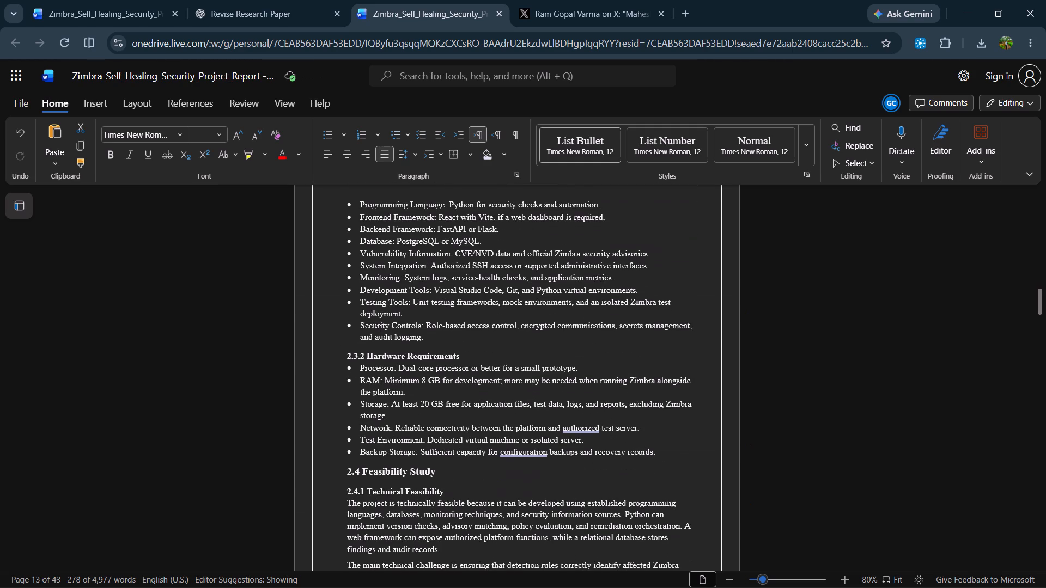
{"action": "scroll", "coordinate": [542, 529], "scroll_direction": "down", "scroll_amount": 3}
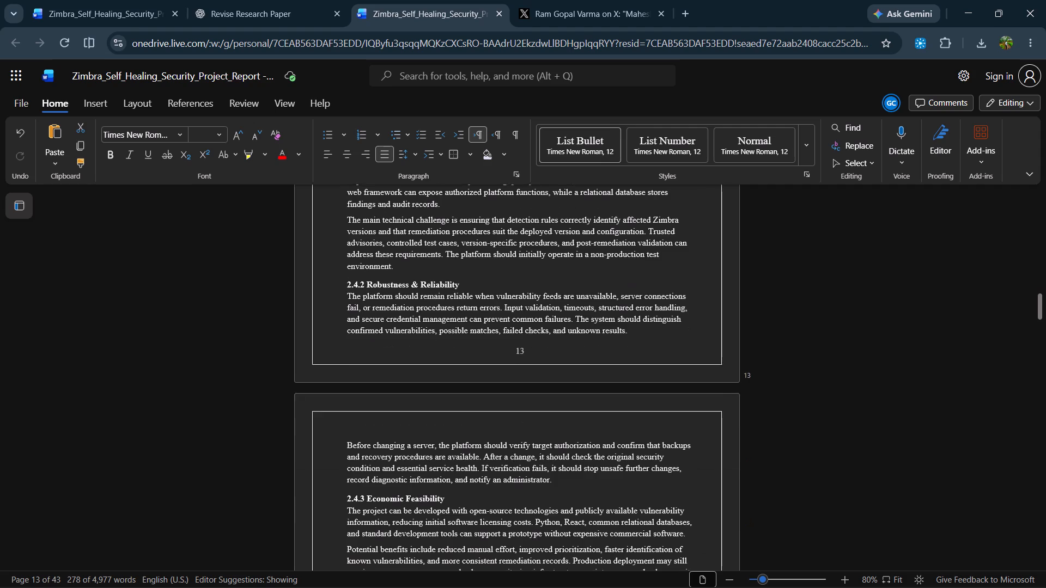
{"action": "scroll", "coordinate": [542, 529], "scroll_direction": "down", "scroll_amount": 1}
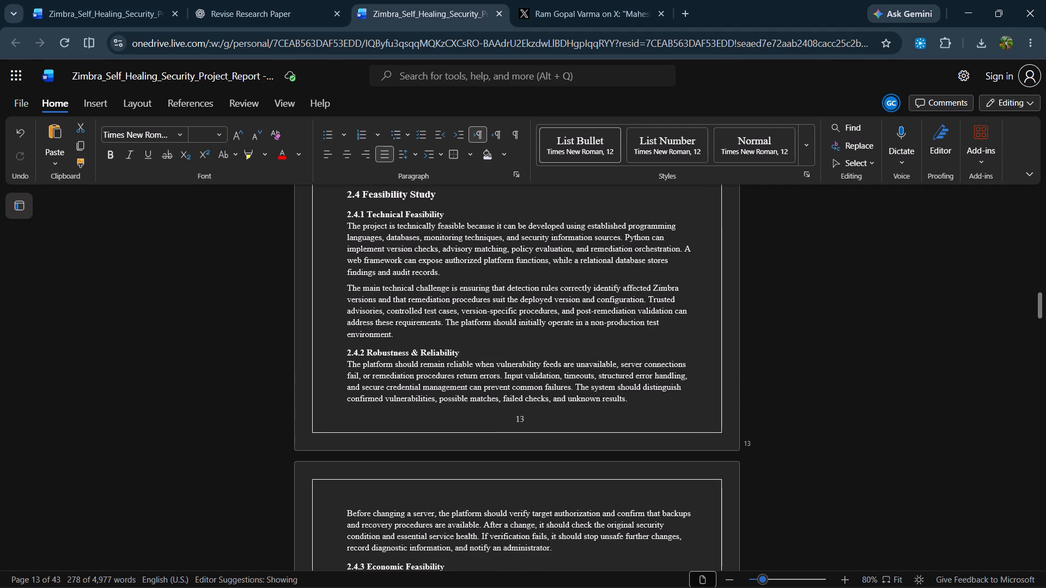
{"action": "left_click_drag", "start_coordinate": [344, 224], "coordinate": [637, 470]}
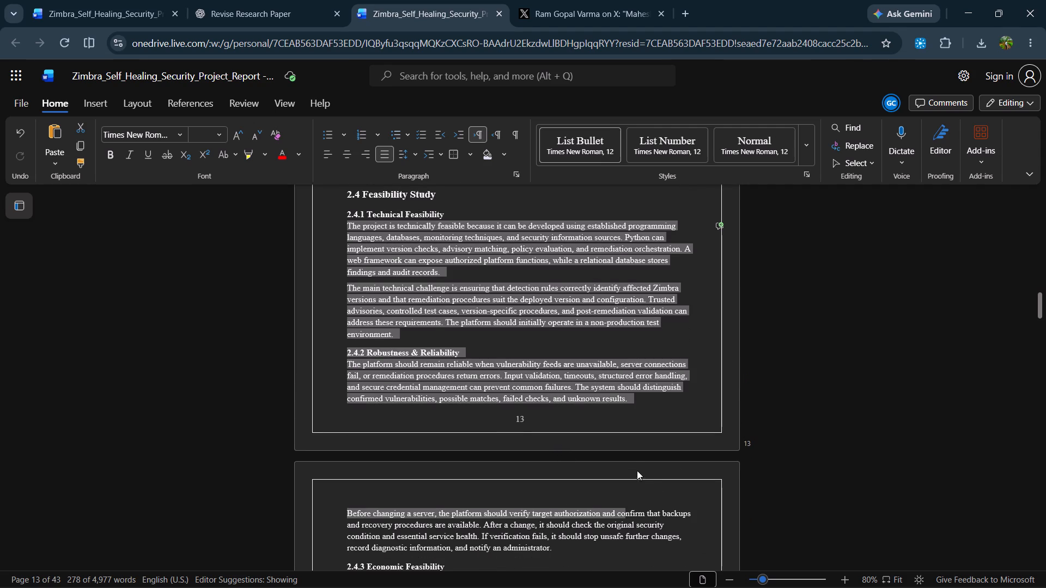
{"action": "left_click_drag", "start_coordinate": [637, 470], "coordinate": [711, 536]}
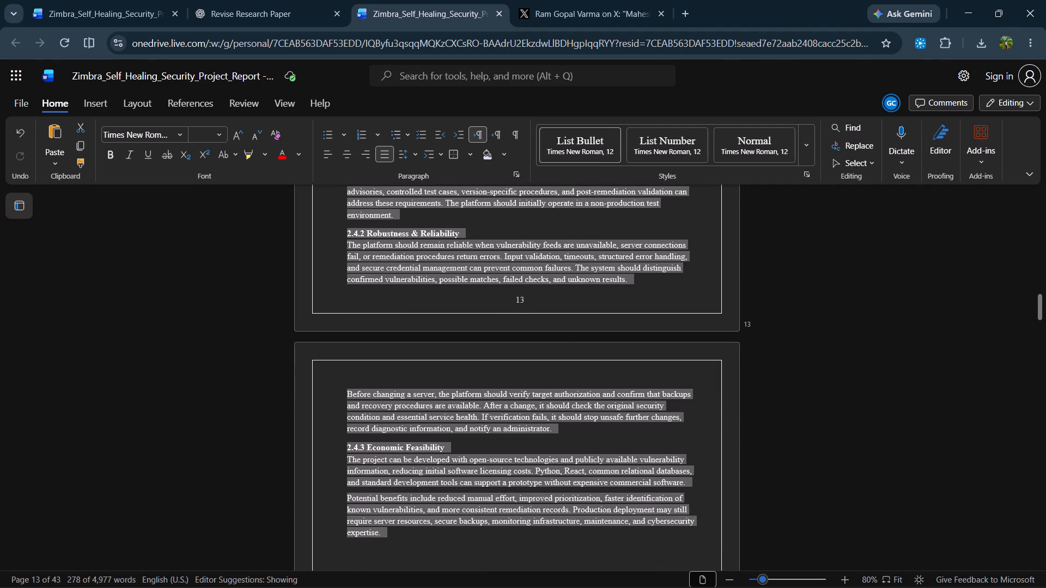
{"action": "left_click_drag", "start_coordinate": [711, 536], "coordinate": [712, 539]}
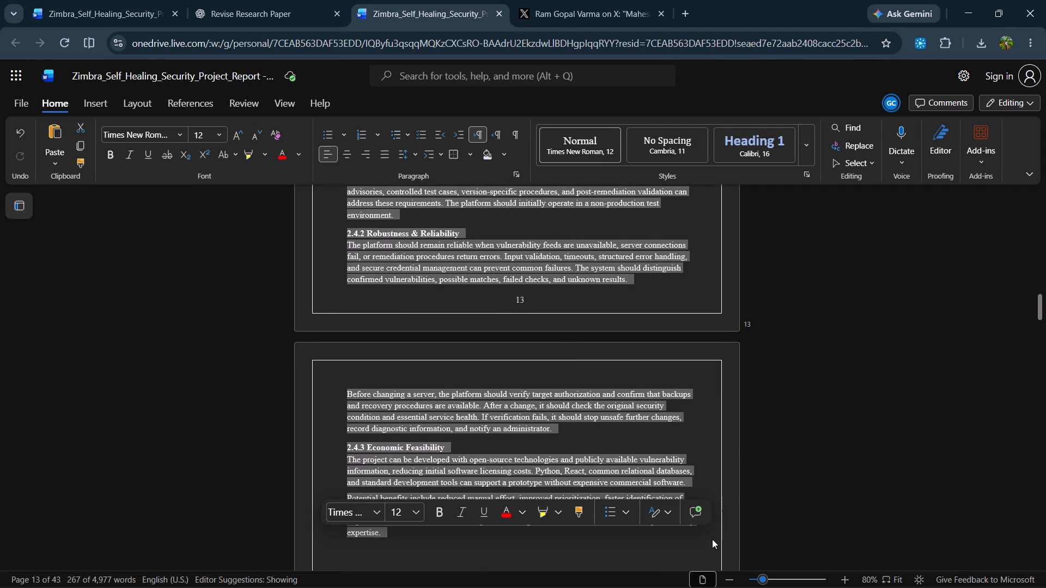
{"action": "key", "text": "ctrl+l"}
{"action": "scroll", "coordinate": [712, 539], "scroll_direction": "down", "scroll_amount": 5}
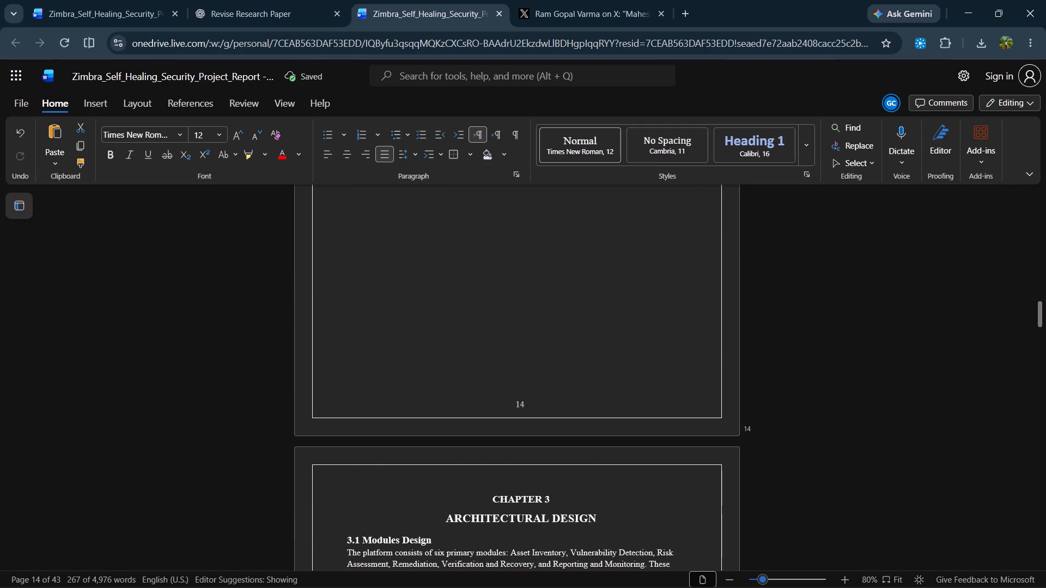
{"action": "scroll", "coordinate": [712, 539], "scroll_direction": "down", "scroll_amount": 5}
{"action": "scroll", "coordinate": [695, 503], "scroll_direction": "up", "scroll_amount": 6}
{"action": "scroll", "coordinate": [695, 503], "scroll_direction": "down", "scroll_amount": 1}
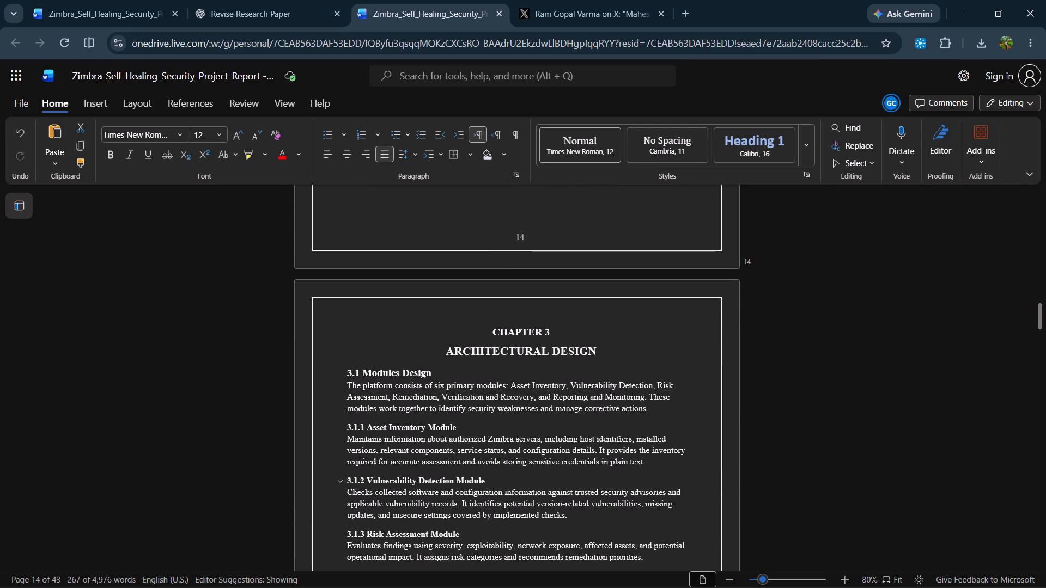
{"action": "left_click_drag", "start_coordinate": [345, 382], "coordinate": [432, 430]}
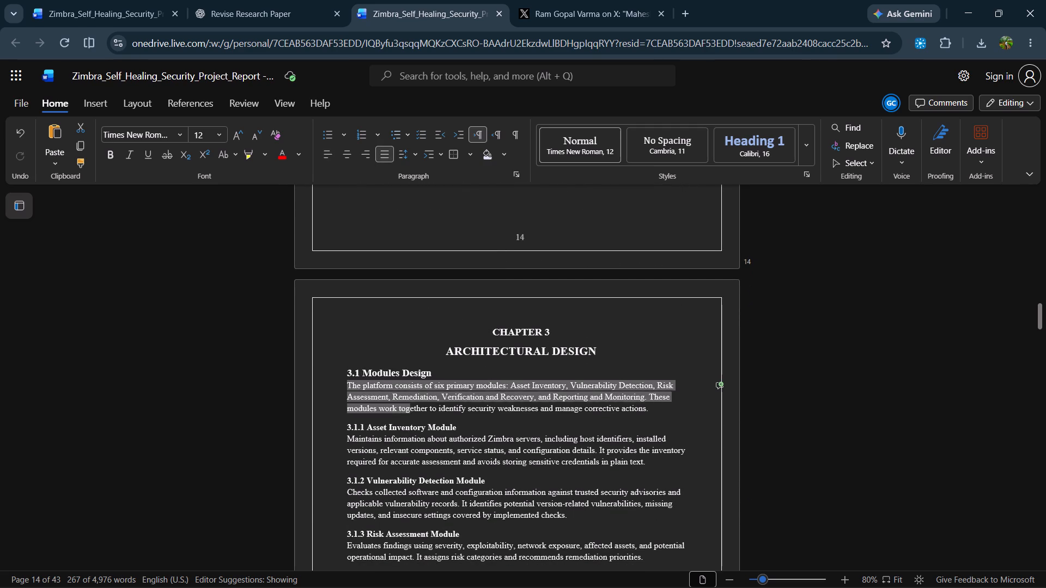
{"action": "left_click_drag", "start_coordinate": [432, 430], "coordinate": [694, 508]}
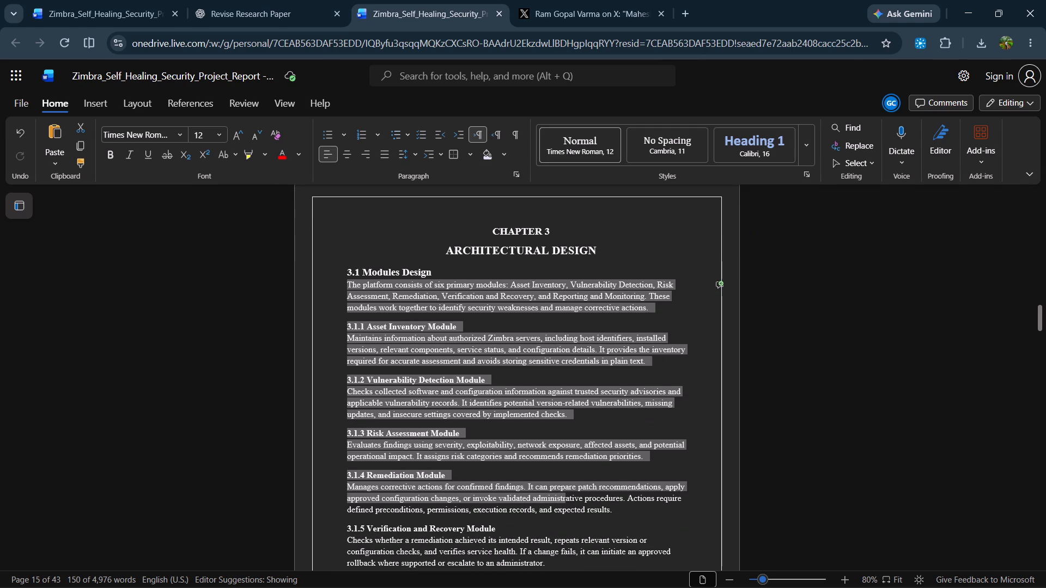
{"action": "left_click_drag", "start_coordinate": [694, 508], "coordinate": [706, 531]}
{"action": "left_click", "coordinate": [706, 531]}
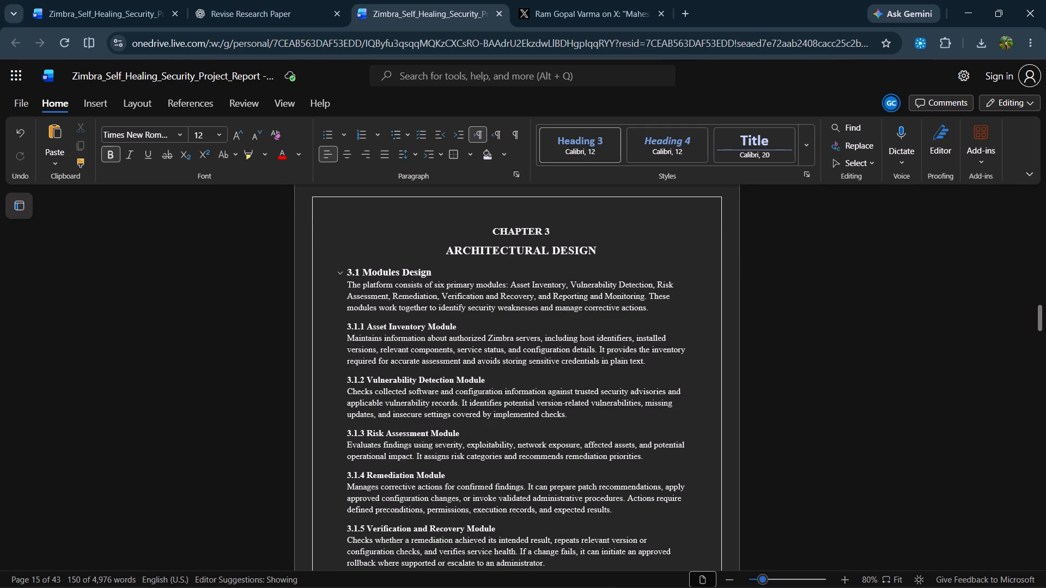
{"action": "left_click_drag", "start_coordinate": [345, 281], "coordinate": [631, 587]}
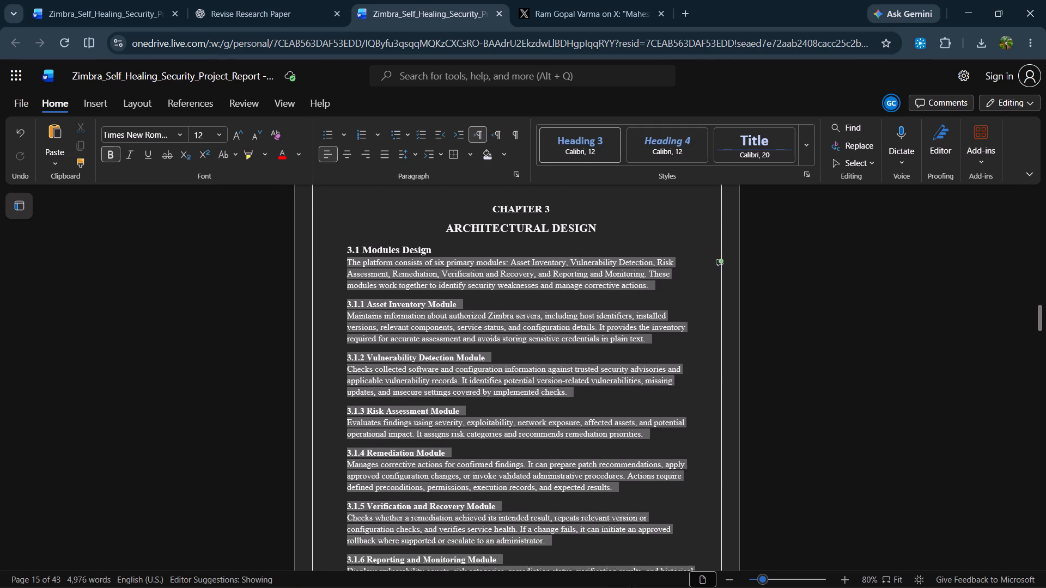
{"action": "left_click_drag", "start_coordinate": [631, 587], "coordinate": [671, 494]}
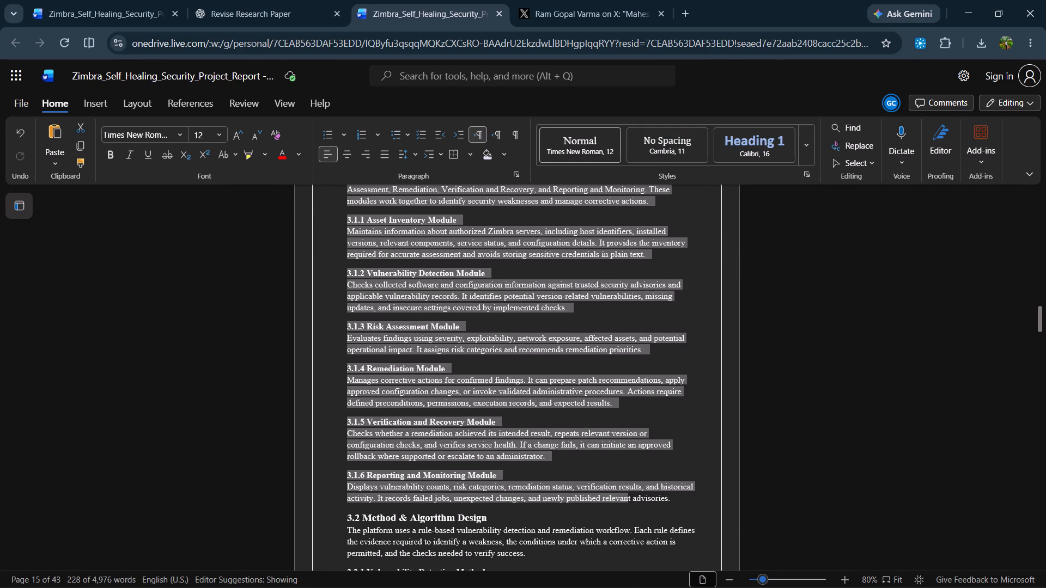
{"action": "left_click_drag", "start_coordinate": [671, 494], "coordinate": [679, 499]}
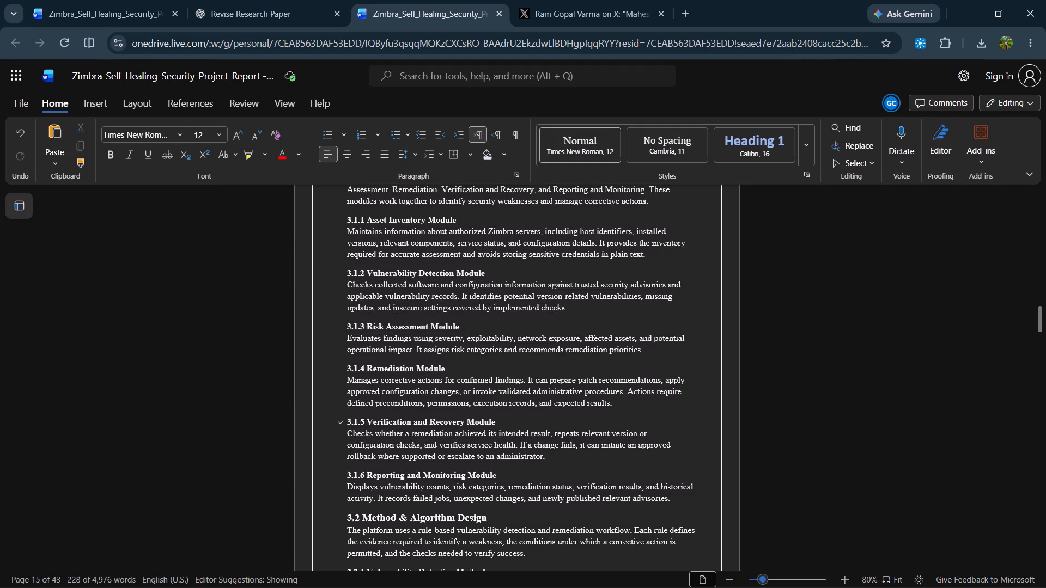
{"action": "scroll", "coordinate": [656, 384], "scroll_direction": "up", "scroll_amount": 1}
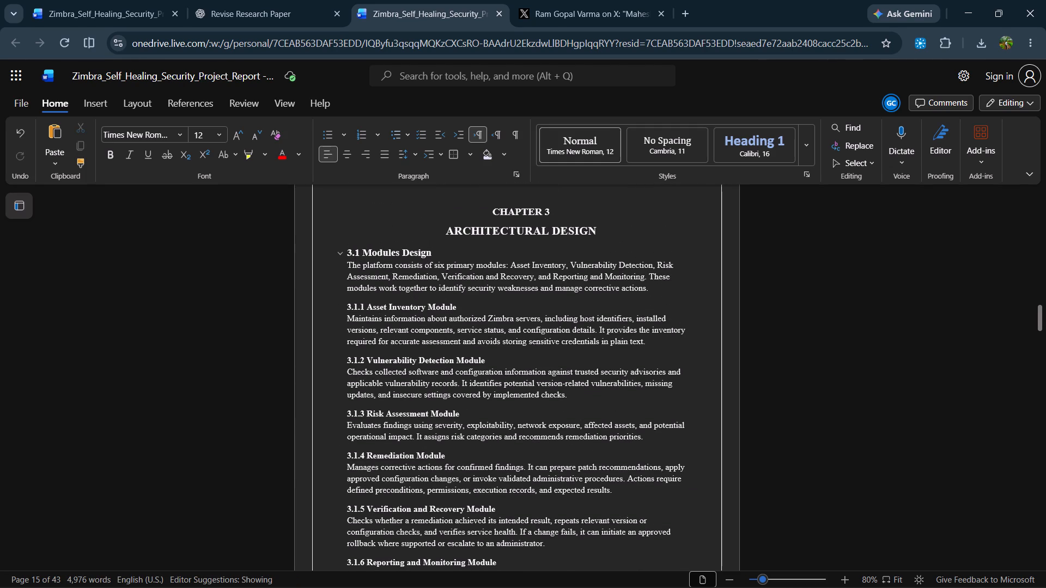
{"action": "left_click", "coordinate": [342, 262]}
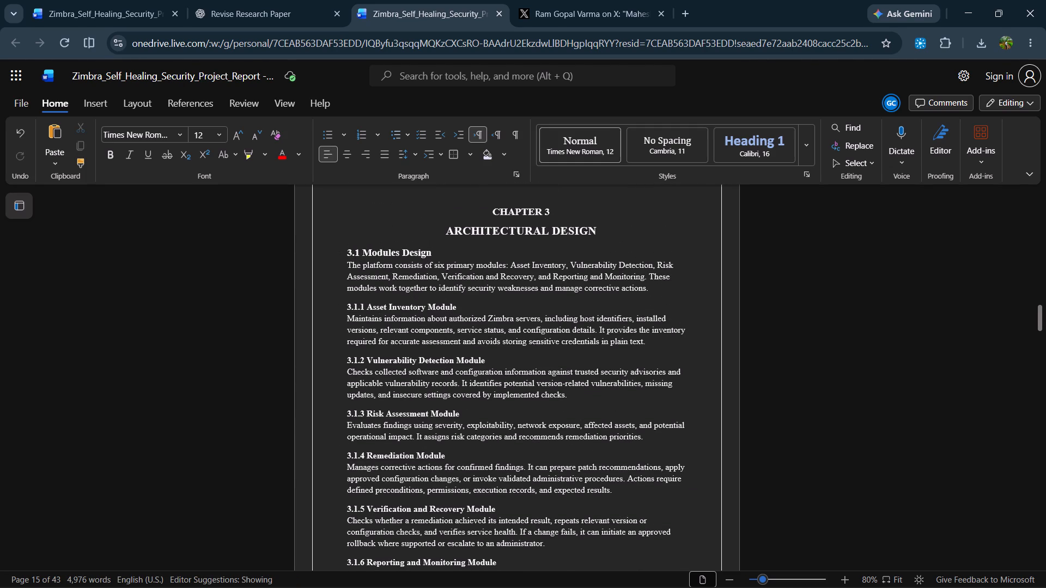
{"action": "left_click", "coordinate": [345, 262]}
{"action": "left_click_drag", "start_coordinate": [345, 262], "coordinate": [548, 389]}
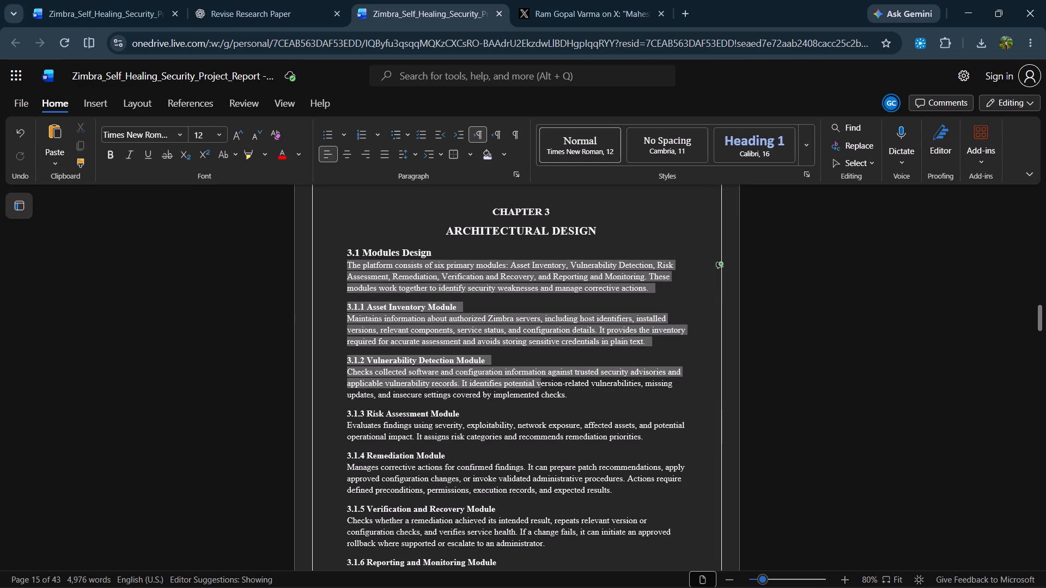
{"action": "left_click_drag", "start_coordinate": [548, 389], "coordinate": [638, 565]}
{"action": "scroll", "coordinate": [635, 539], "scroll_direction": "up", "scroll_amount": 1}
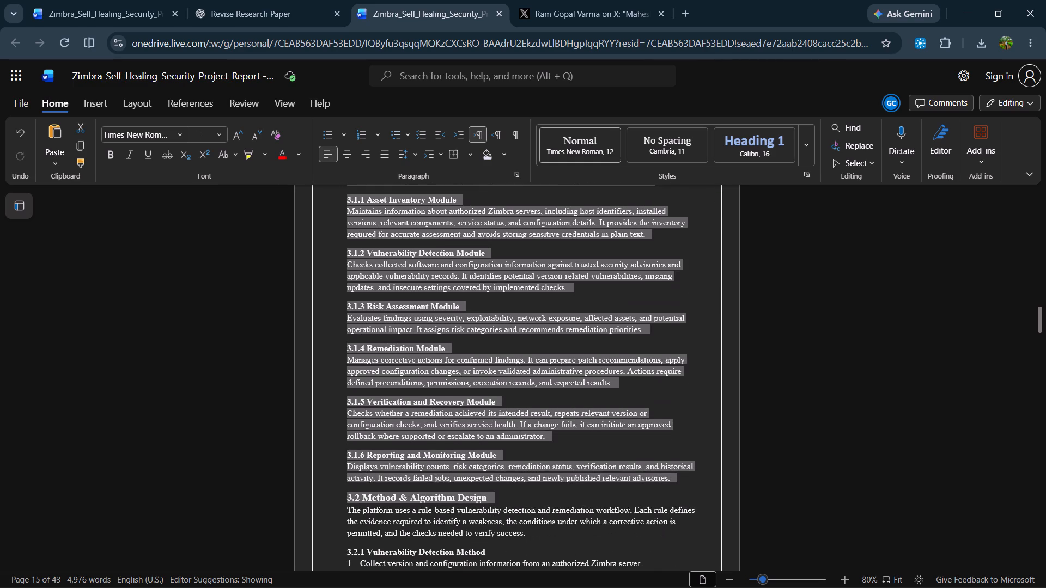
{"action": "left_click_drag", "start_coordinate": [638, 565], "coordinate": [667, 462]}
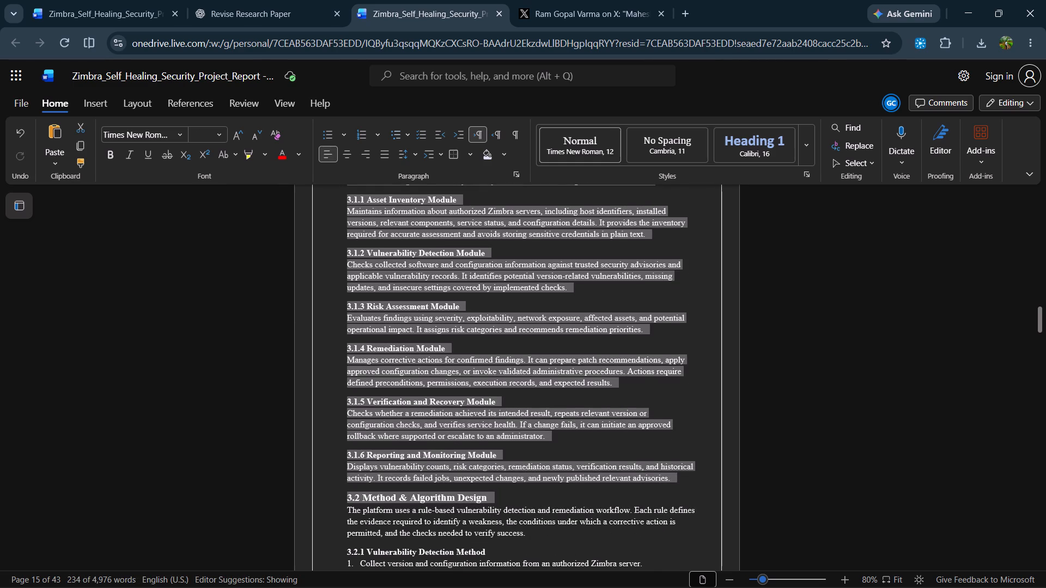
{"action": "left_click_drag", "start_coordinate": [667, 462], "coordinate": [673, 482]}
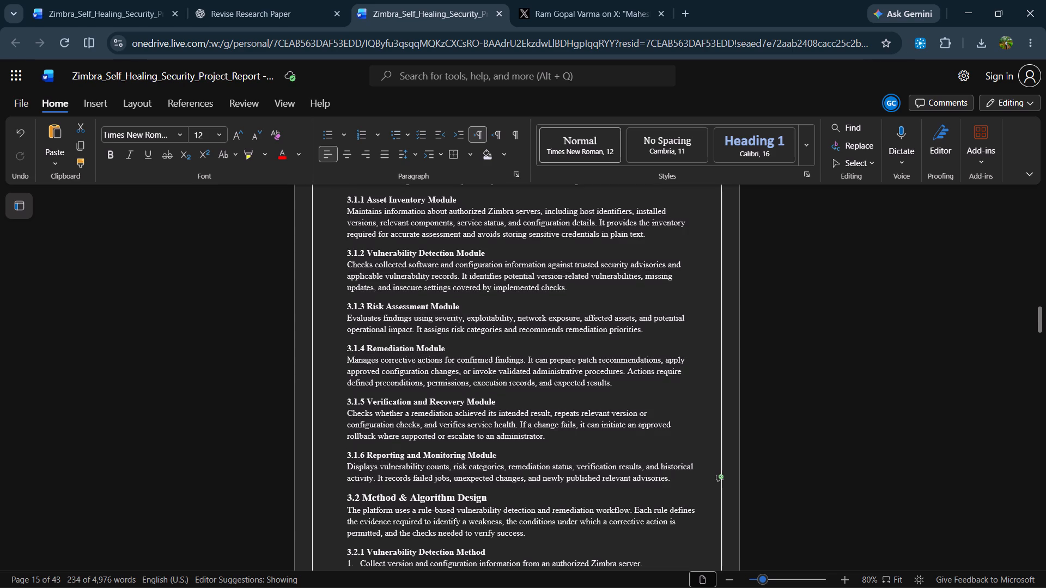
Justify the text from the first paragraph of section 3.1 Modules Design through the paragraph of section 3.1.6 Reporting and Monitoring Module.
{"action": "left_click_drag", "start_coordinate": [673, 482], "coordinate": [476, 254]}
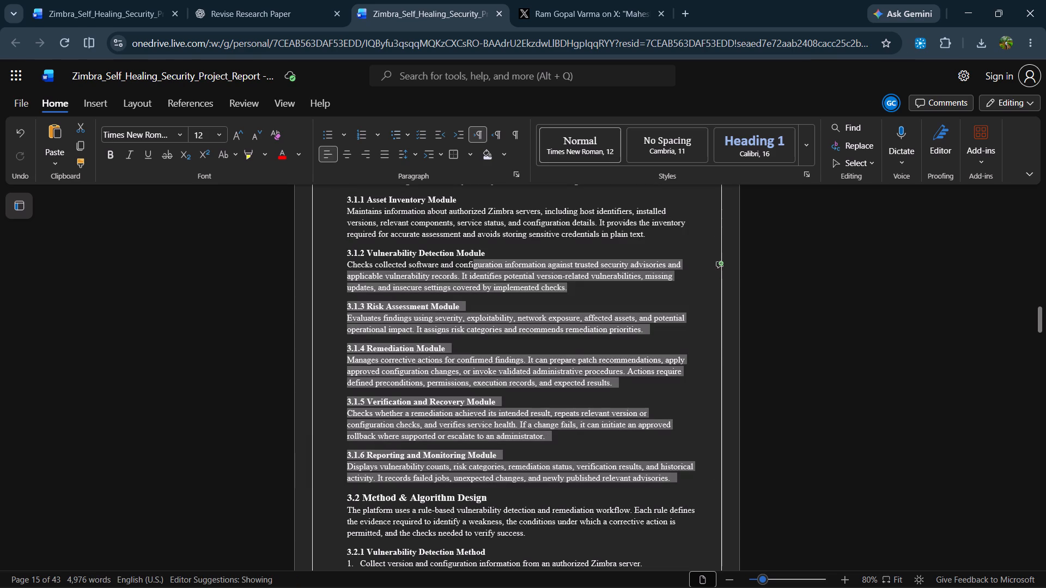
{"action": "left_click_drag", "start_coordinate": [476, 254], "coordinate": [510, 201]}
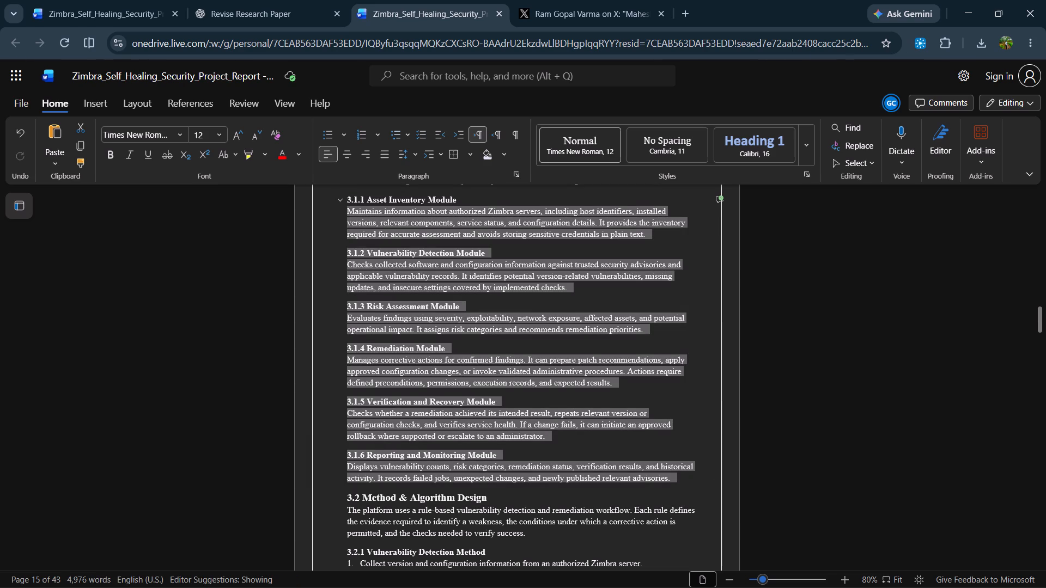
{"action": "left_click_drag", "start_coordinate": [510, 201], "coordinate": [441, 458]}
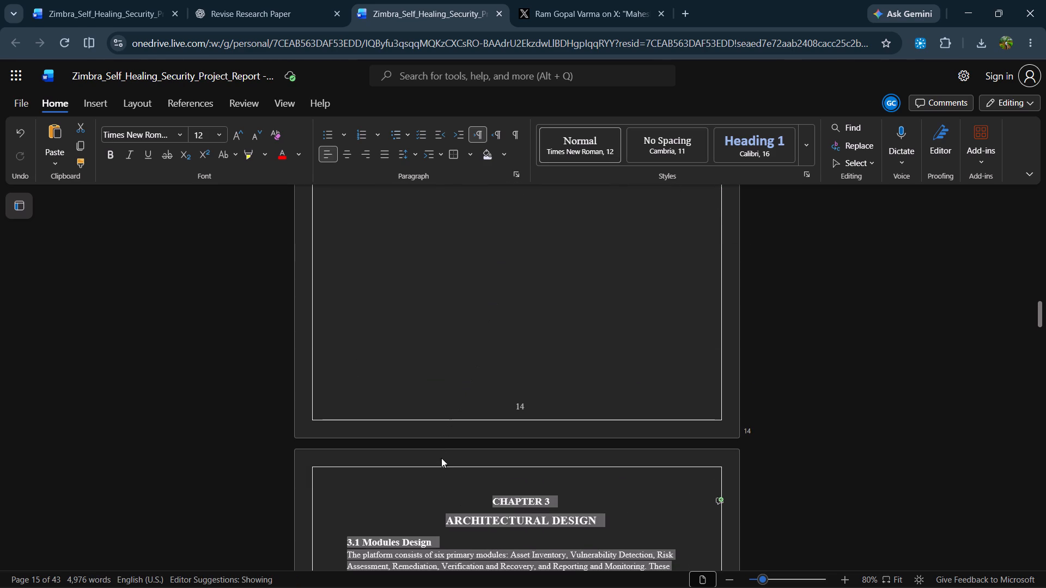
{"action": "left_click_drag", "start_coordinate": [441, 458], "coordinate": [331, 556]}
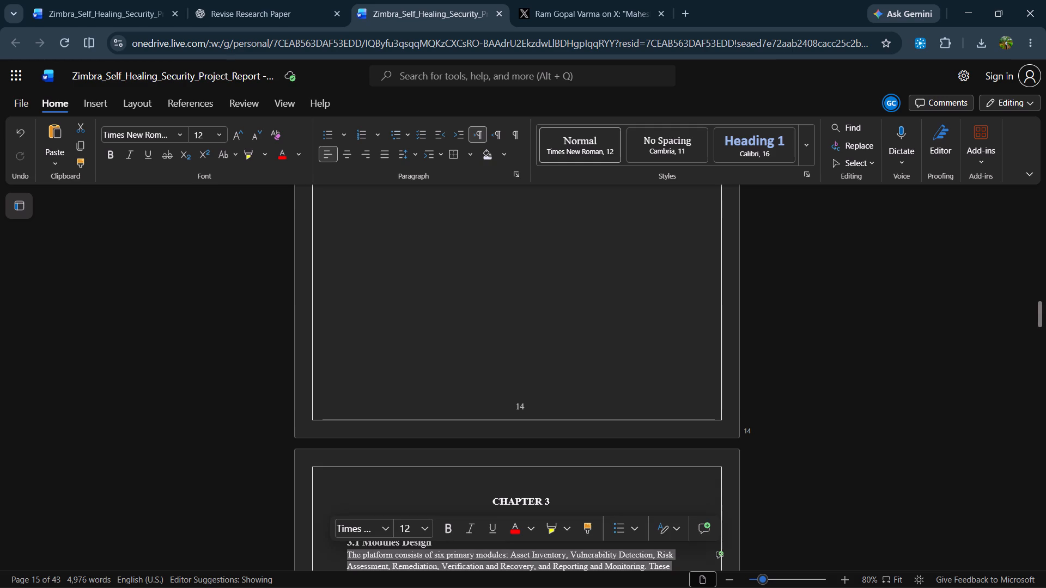
{"action": "key", "text": "ctrl+l"}
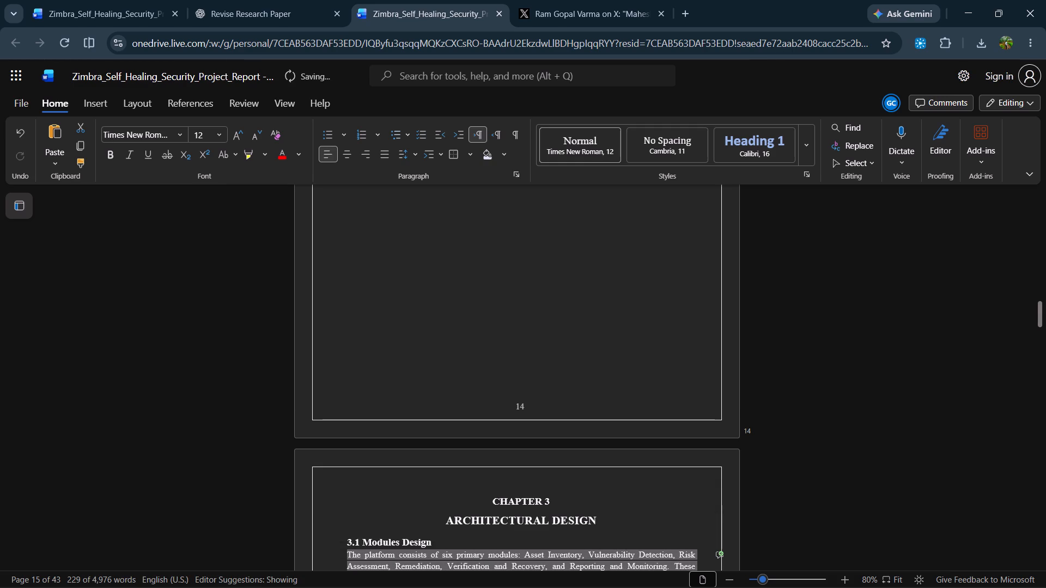
Review the text alignment and layout of Chapter 3 from section 3.1 Modules Design through the 3.3.1 Architectural Diagram.
{"action": "scroll", "coordinate": [331, 556], "scroll_direction": "down", "scroll_amount": 4}
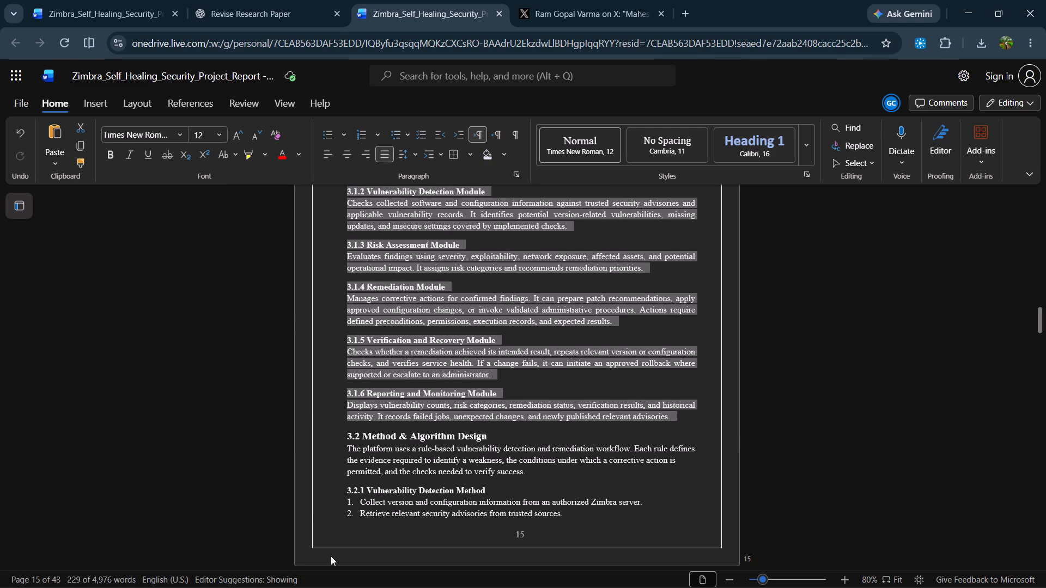
{"action": "scroll", "coordinate": [331, 556], "scroll_direction": "down", "scroll_amount": 2}
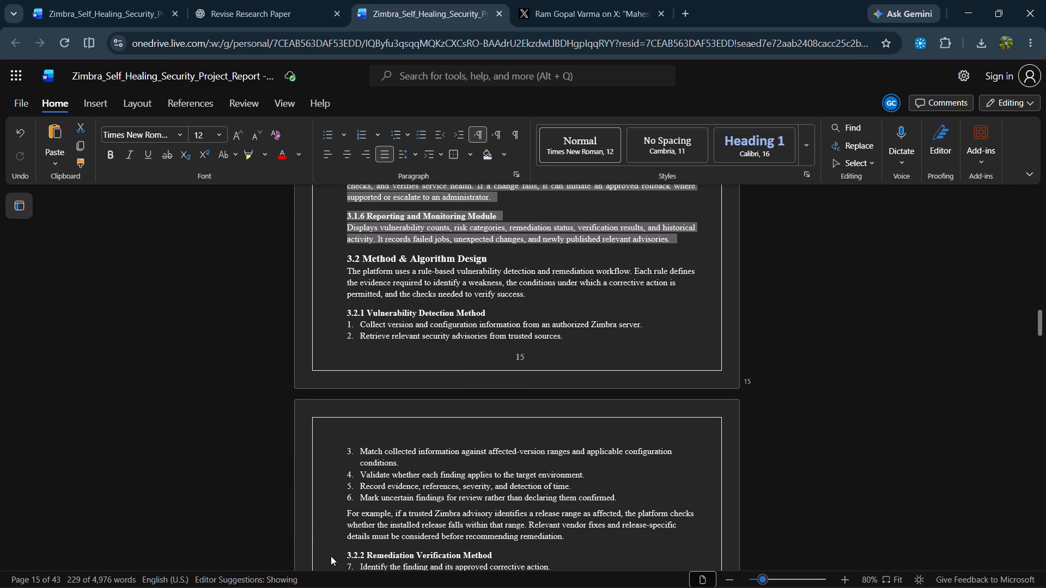
{"action": "scroll", "coordinate": [331, 556], "scroll_direction": "down", "scroll_amount": 1}
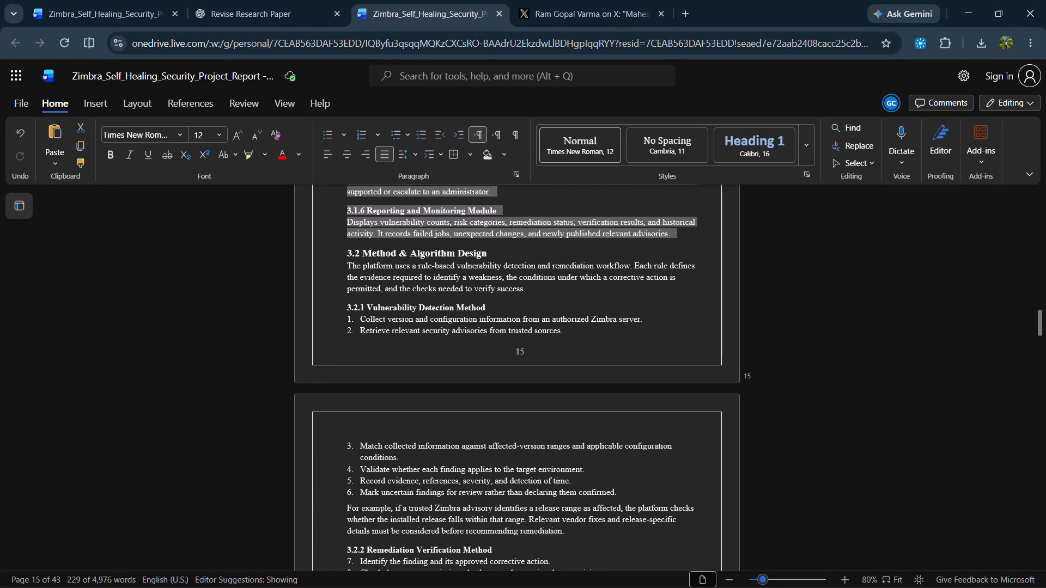
{"action": "left_click", "coordinate": [545, 397]}
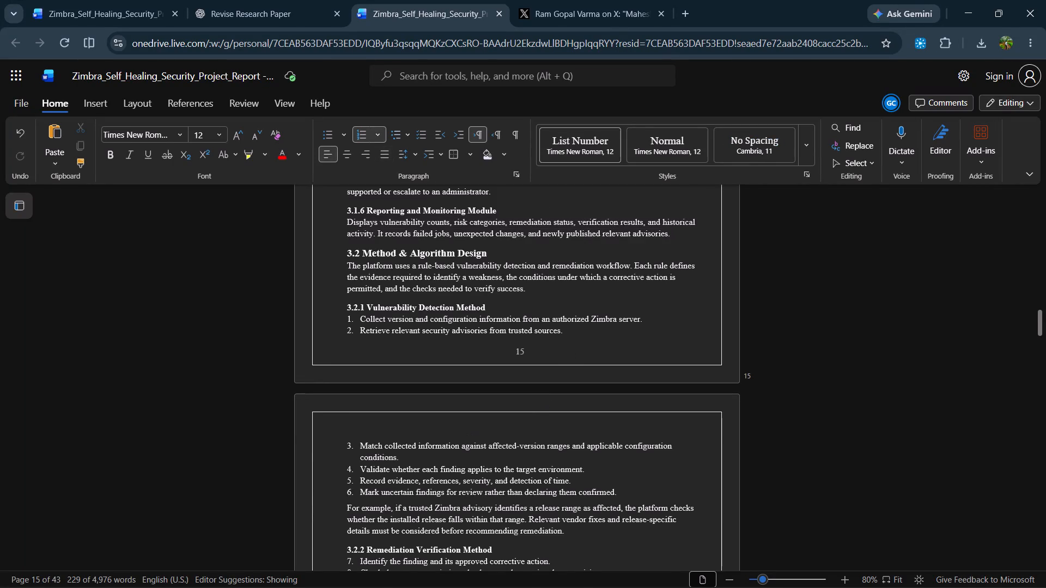
{"action": "scroll", "coordinate": [585, 331], "scroll_direction": "up", "scroll_amount": 3}
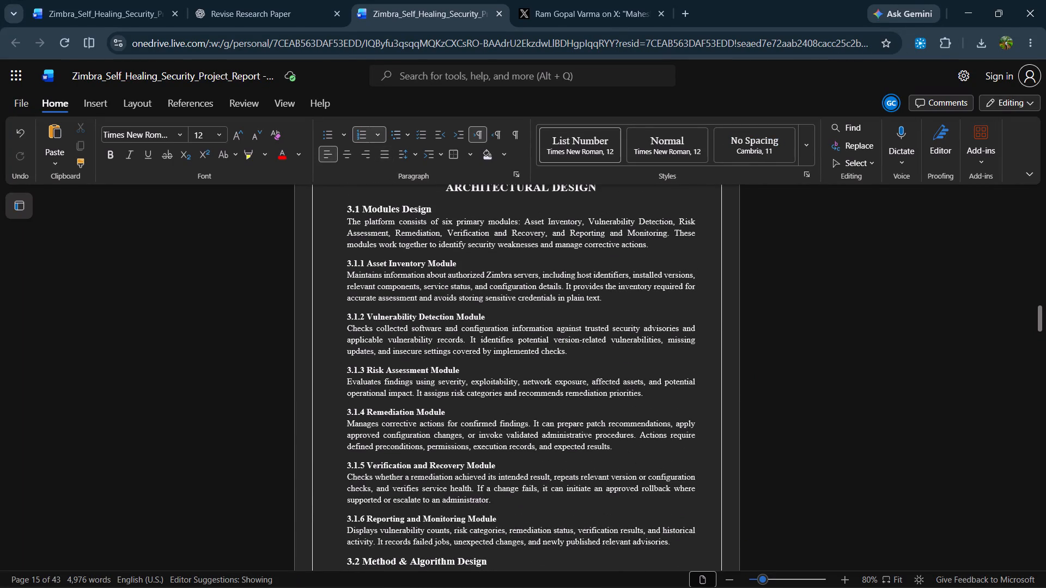
{"action": "scroll", "coordinate": [585, 331], "scroll_direction": "down", "scroll_amount": 1}
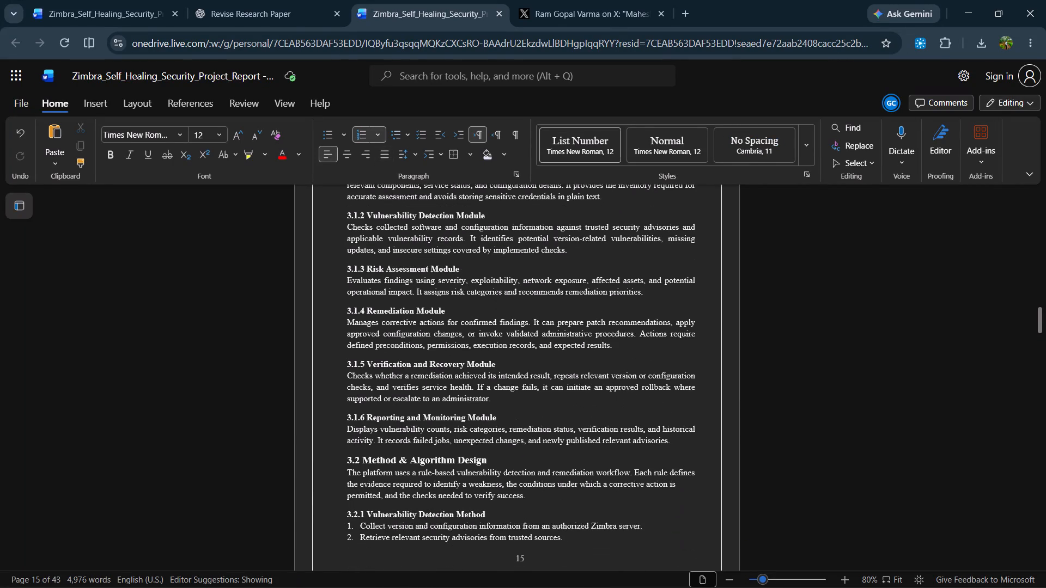
{"action": "scroll", "coordinate": [585, 331], "scroll_direction": "down", "scroll_amount": 2}
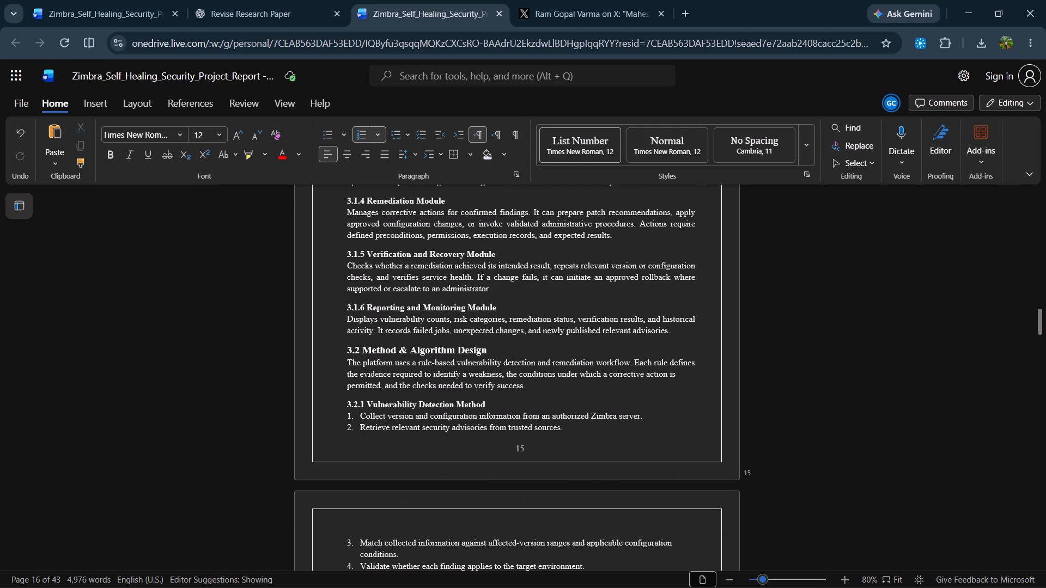
{"action": "scroll", "coordinate": [585, 331], "scroll_direction": "down", "scroll_amount": 2}
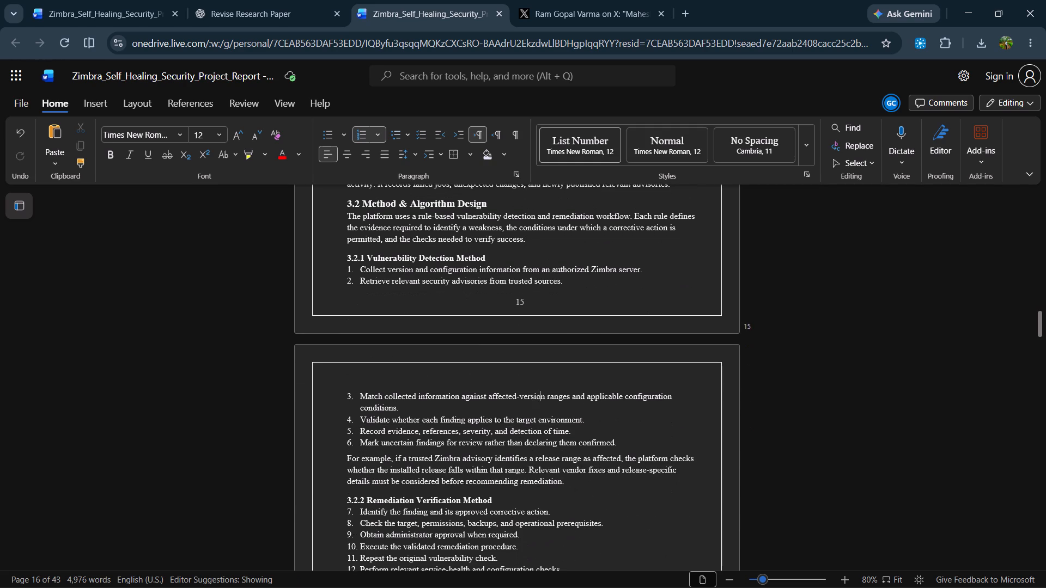
{"action": "scroll", "coordinate": [572, 304], "scroll_direction": "down", "scroll_amount": 4}
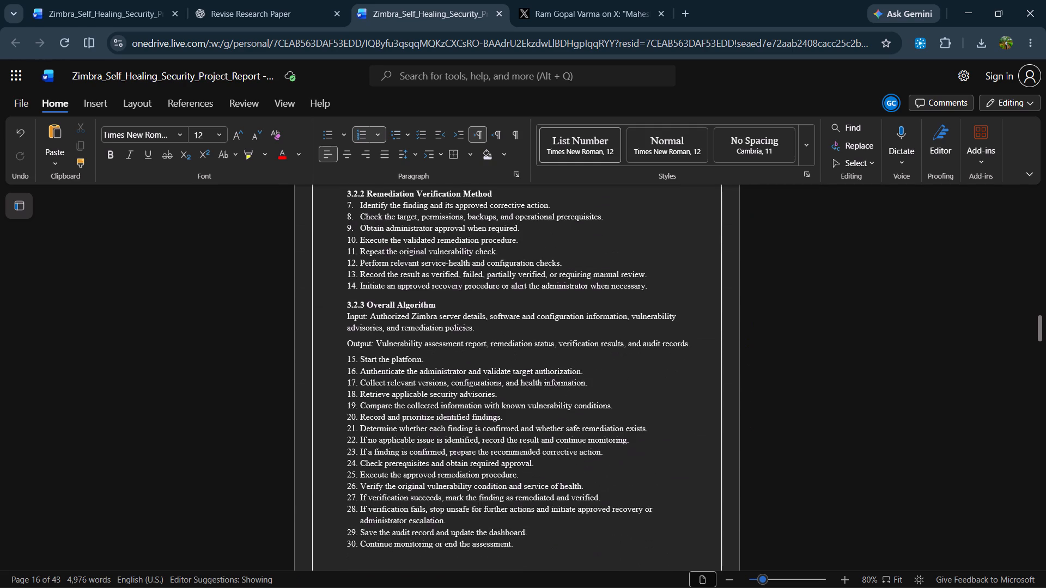
{"action": "scroll", "coordinate": [572, 304], "scroll_direction": "down", "scroll_amount": 5}
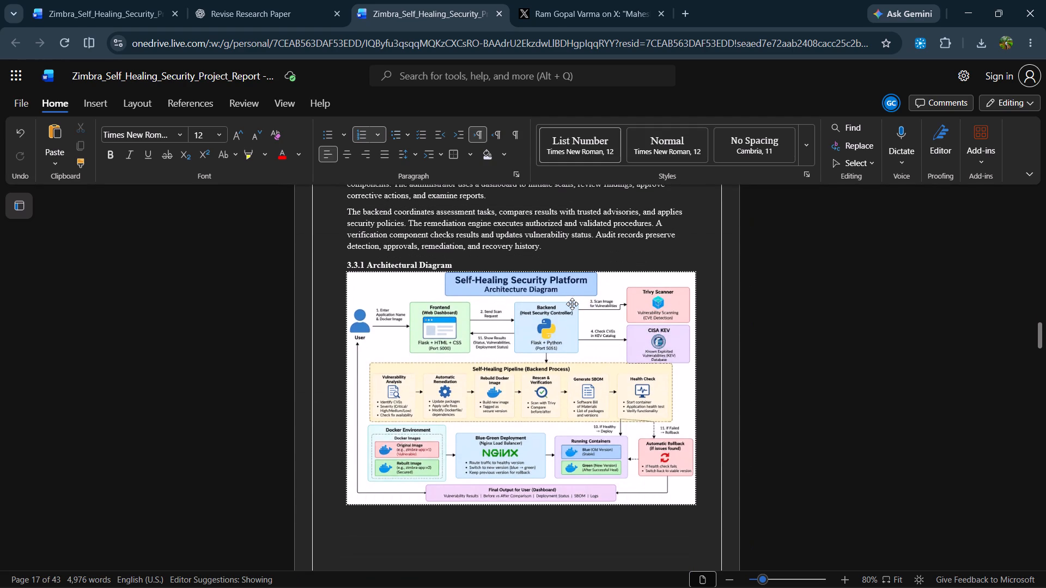
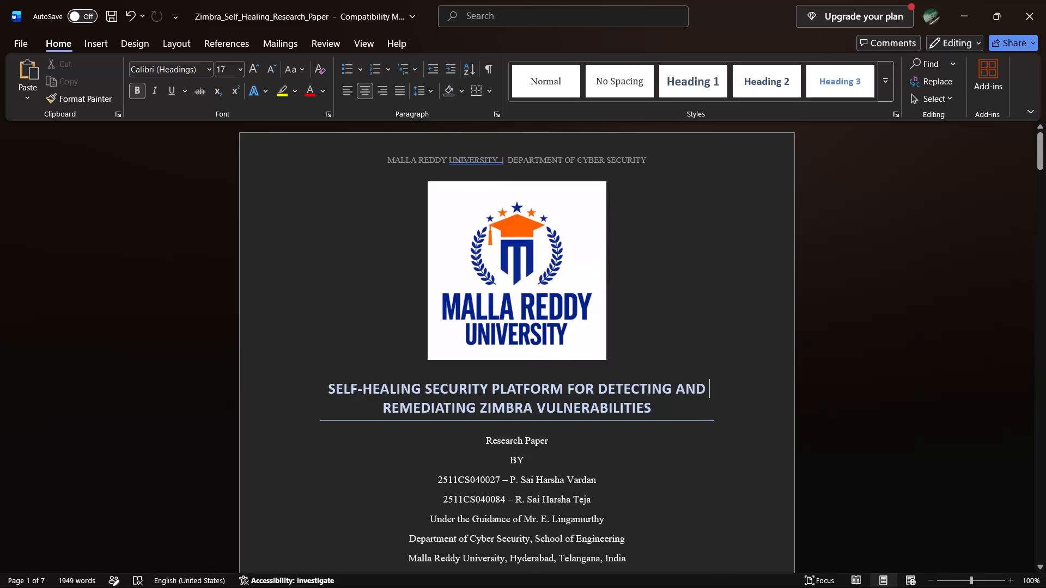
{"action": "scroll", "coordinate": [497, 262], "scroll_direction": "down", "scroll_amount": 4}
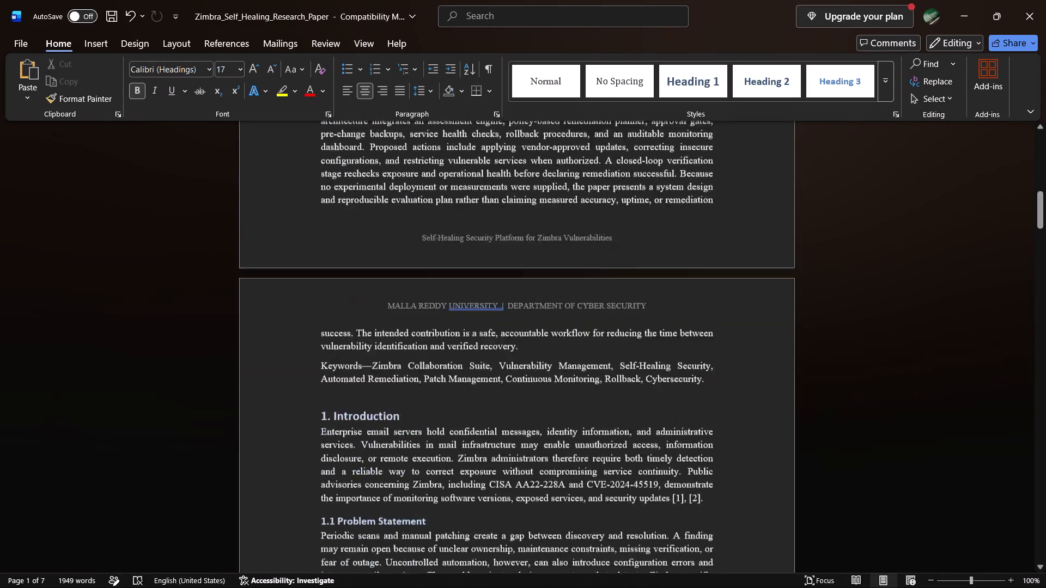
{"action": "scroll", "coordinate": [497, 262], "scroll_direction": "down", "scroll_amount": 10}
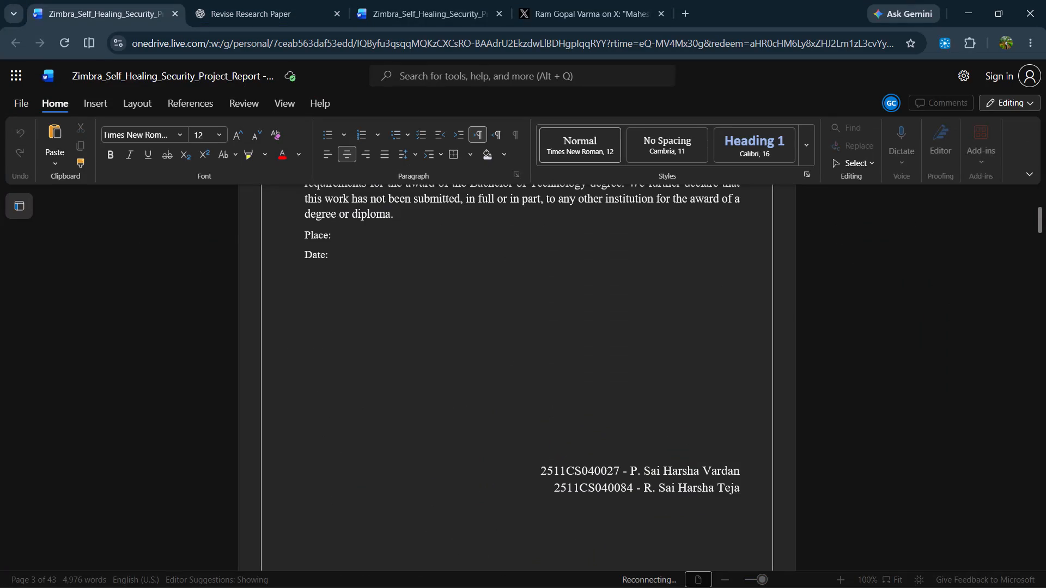
Review the project report's front matter in the browser, from the title page through the Certificate, Declaration and Acknowledgement.
{"action": "scroll", "coordinate": [498, 352], "scroll_direction": "up", "scroll_amount": 9}
{"action": "scroll", "coordinate": [498, 352], "scroll_direction": "down", "scroll_amount": 2}
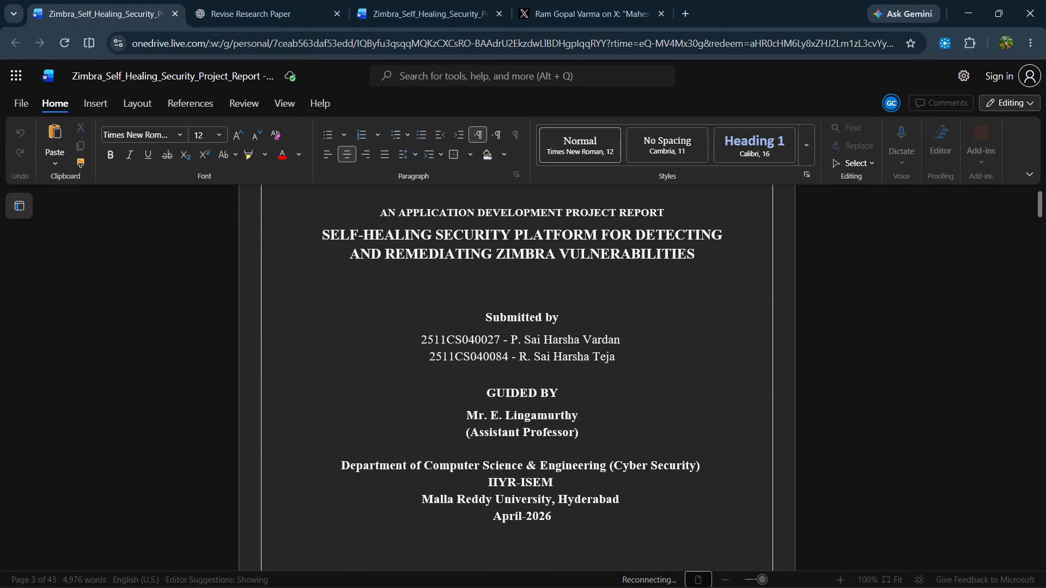
{"action": "scroll", "coordinate": [498, 352], "scroll_direction": "down", "scroll_amount": 7}
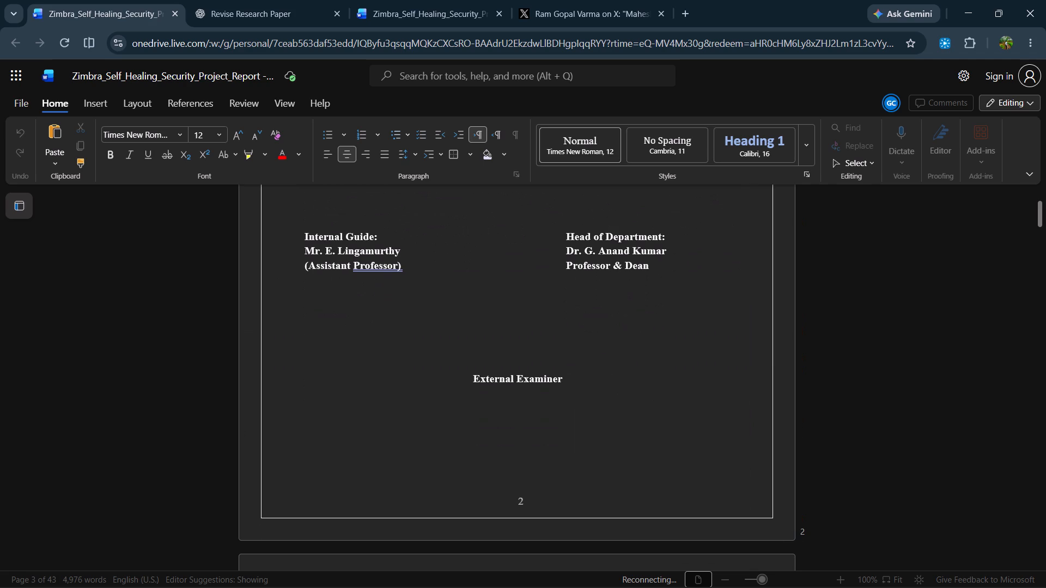
{"action": "scroll", "coordinate": [498, 352], "scroll_direction": "down", "scroll_amount": 2}
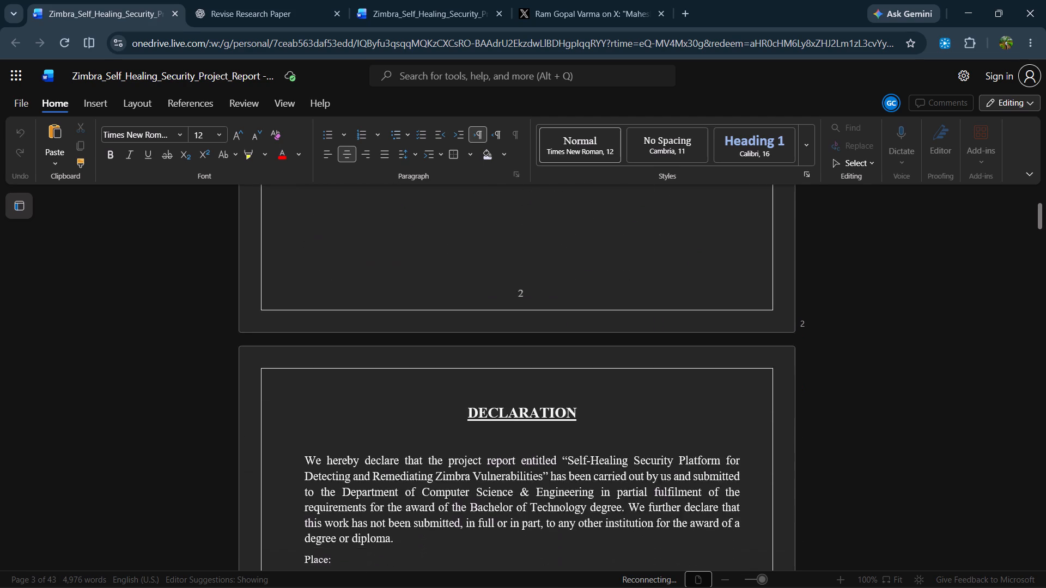
{"action": "scroll", "coordinate": [498, 352], "scroll_direction": "down", "scroll_amount": 3}
{"action": "scroll", "coordinate": [498, 352], "scroll_direction": "up", "scroll_amount": 6}
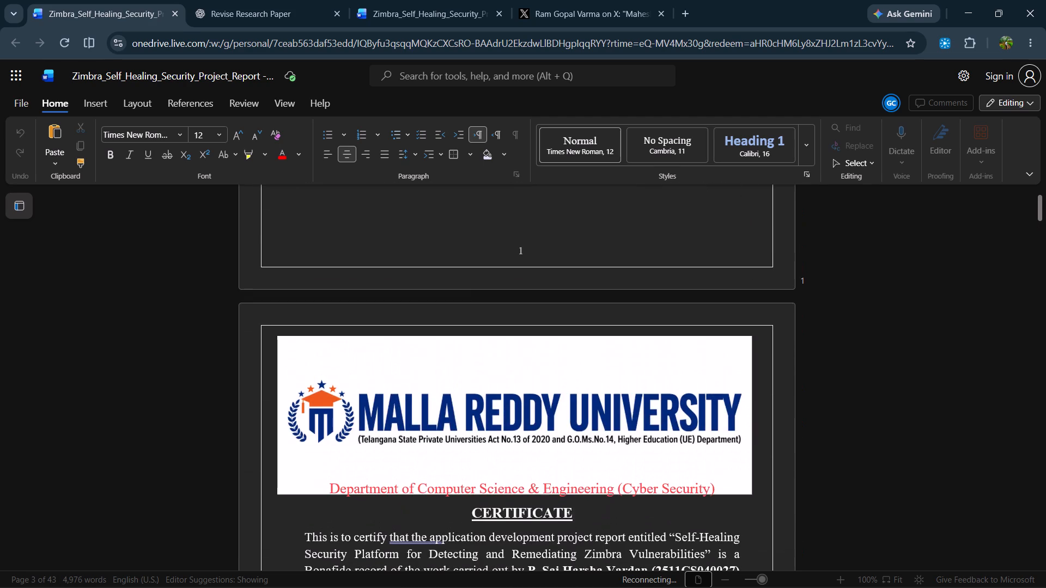
{"action": "scroll", "coordinate": [498, 352], "scroll_direction": "down", "scroll_amount": 3}
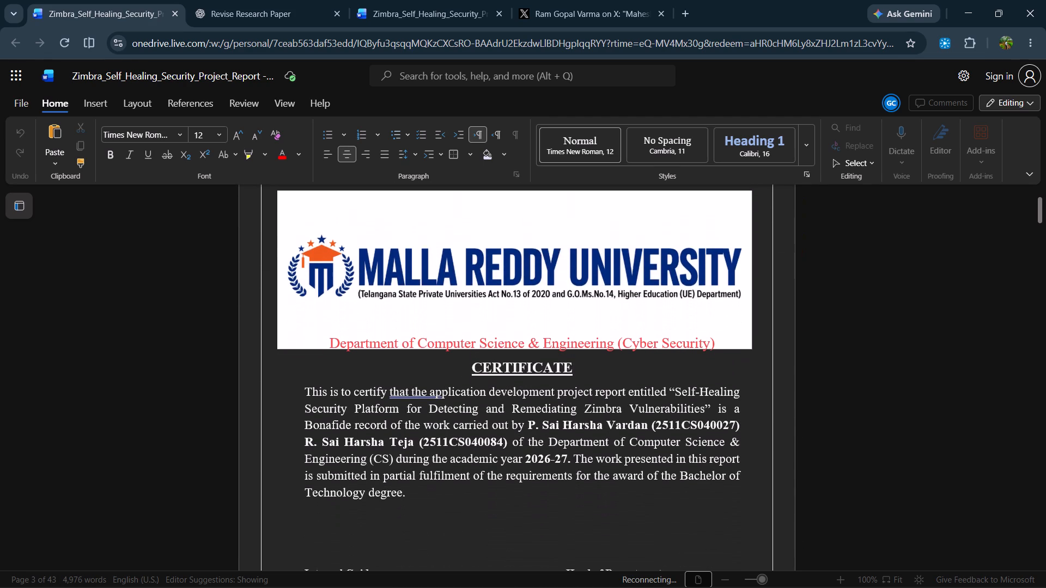
{"action": "scroll", "coordinate": [498, 352], "scroll_direction": "down", "scroll_amount": 1}
{"action": "scroll", "coordinate": [498, 352], "scroll_direction": "up", "scroll_amount": 5}
{"action": "scroll", "coordinate": [498, 352], "scroll_direction": "down", "scroll_amount": 3}
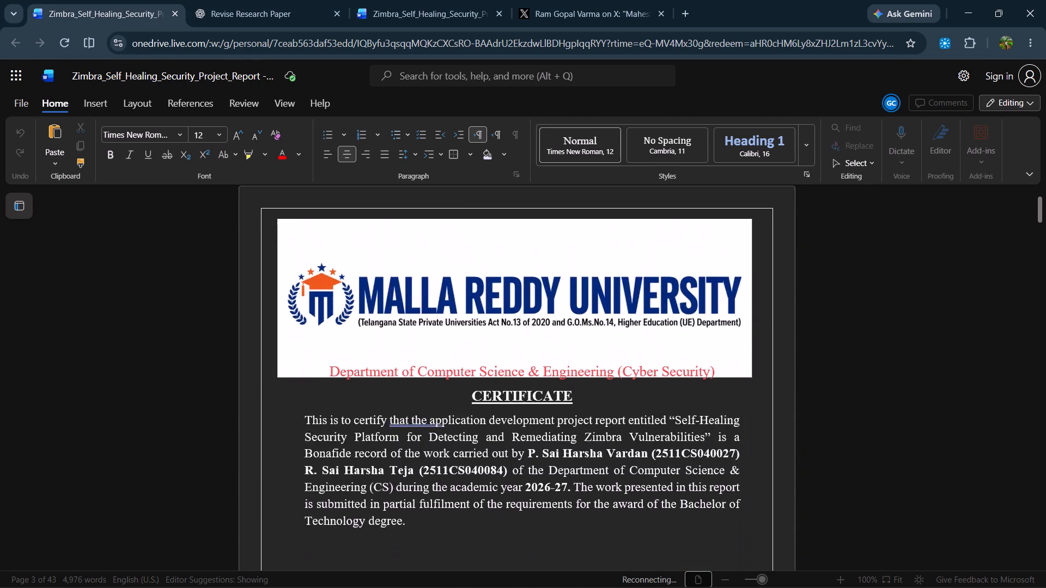
{"action": "scroll", "coordinate": [498, 352], "scroll_direction": "down", "scroll_amount": 1}
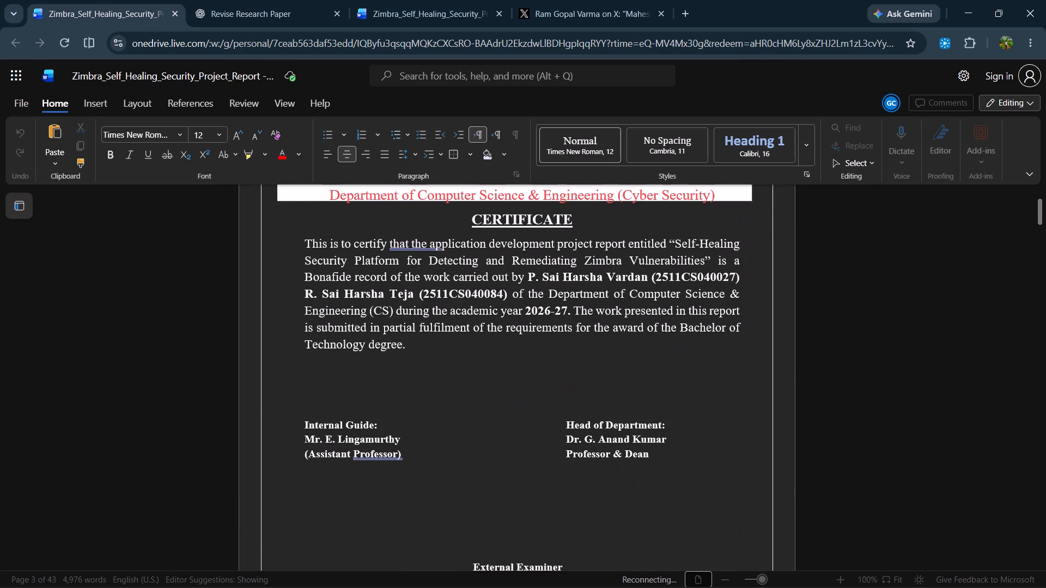
{"action": "scroll", "coordinate": [498, 352], "scroll_direction": "down", "scroll_amount": 2}
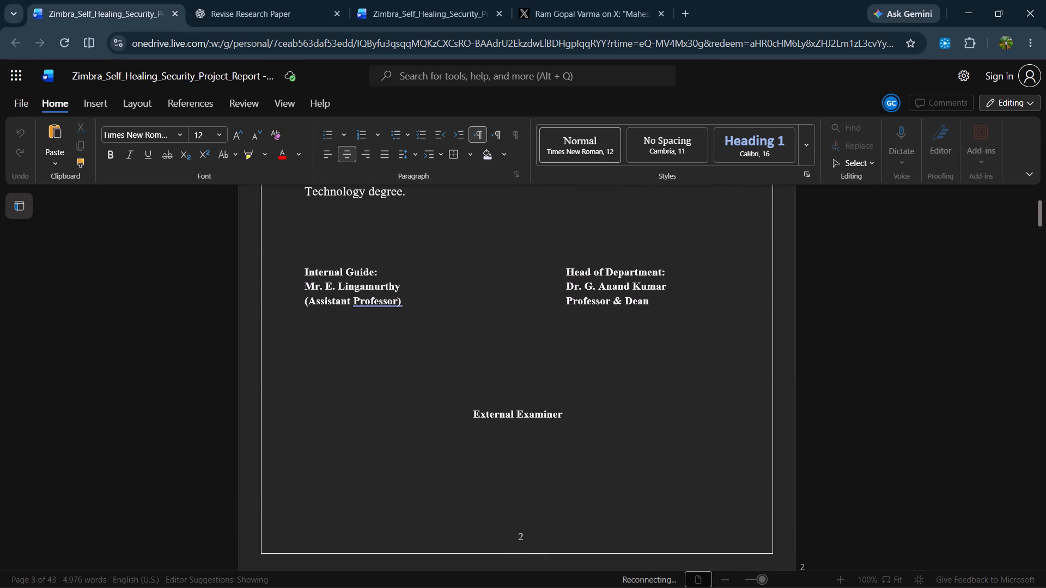
{"action": "scroll", "coordinate": [498, 352], "scroll_direction": "down", "scroll_amount": 8}
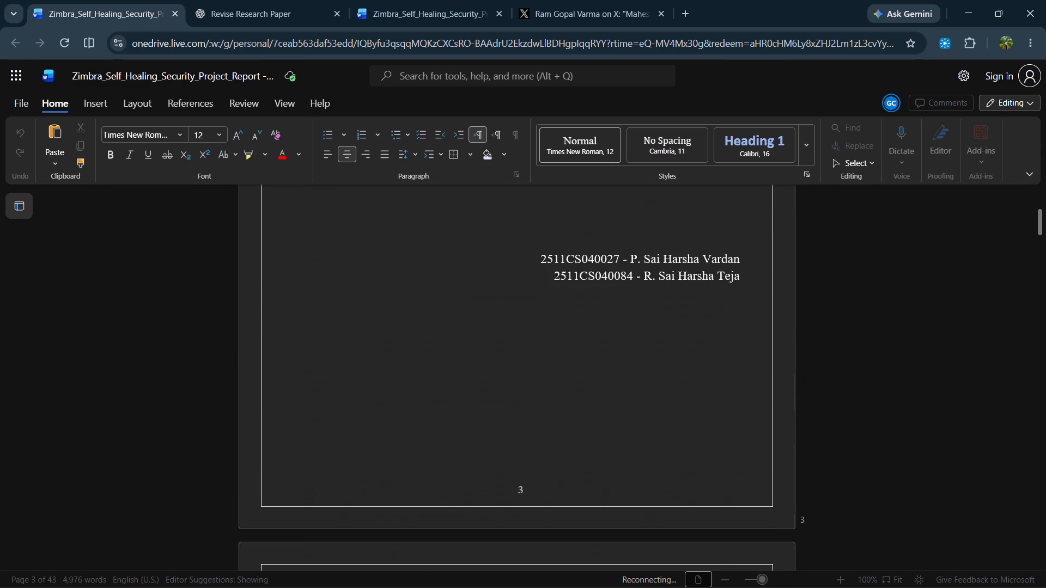
{"action": "scroll", "coordinate": [498, 352], "scroll_direction": "down", "scroll_amount": 4}
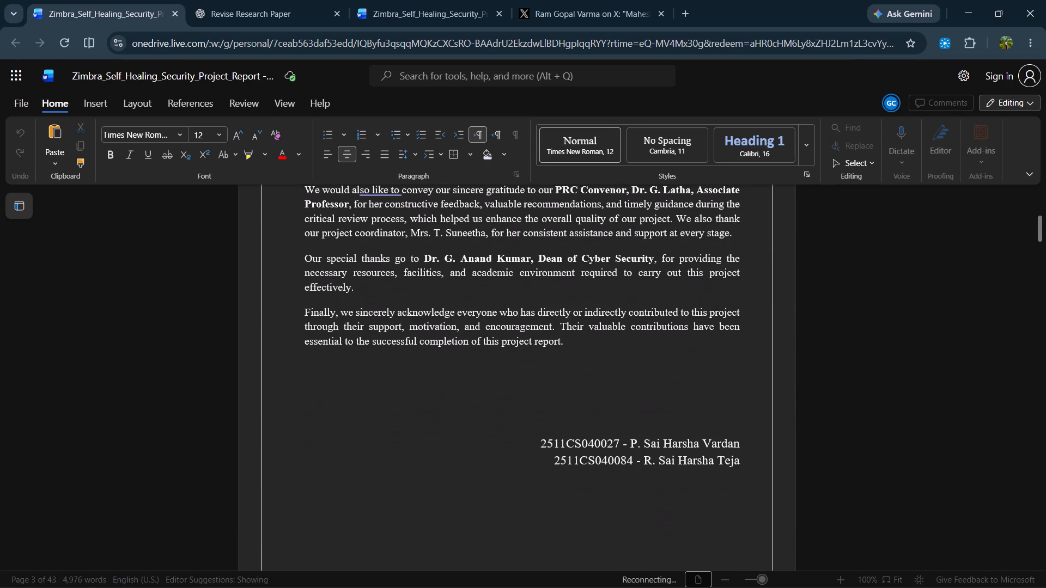
{"action": "scroll", "coordinate": [498, 352], "scroll_direction": "up", "scroll_amount": 1}
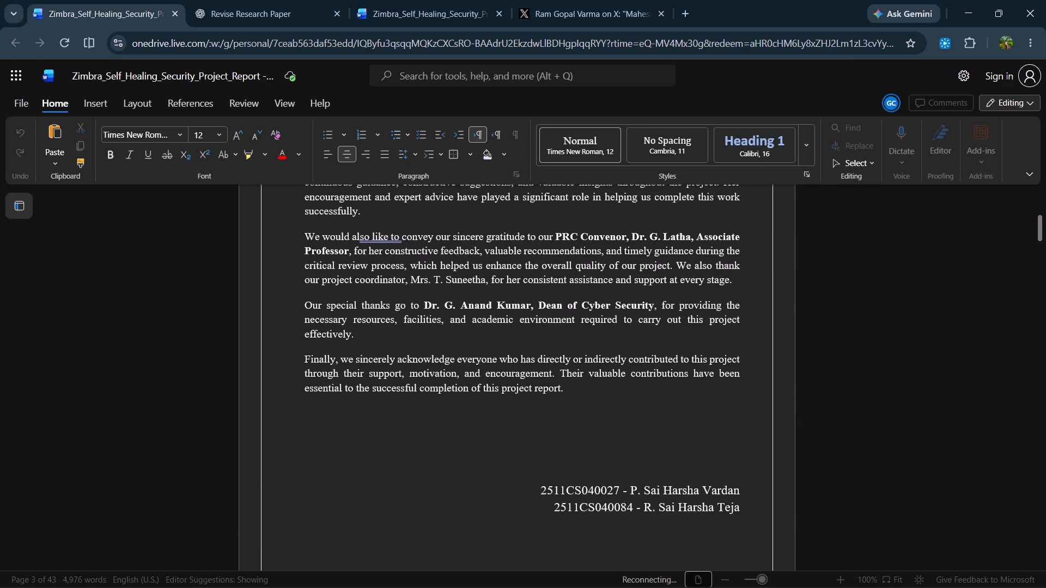
{"action": "scroll", "coordinate": [498, 352], "scroll_direction": "up", "scroll_amount": 2}
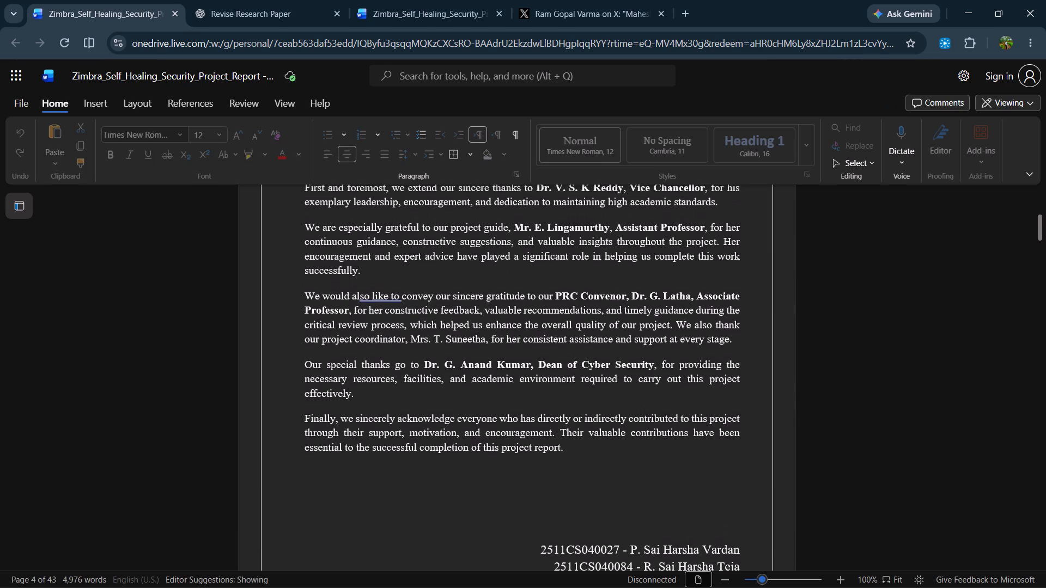
{"action": "scroll", "coordinate": [498, 352], "scroll_direction": "up", "scroll_amount": 1}
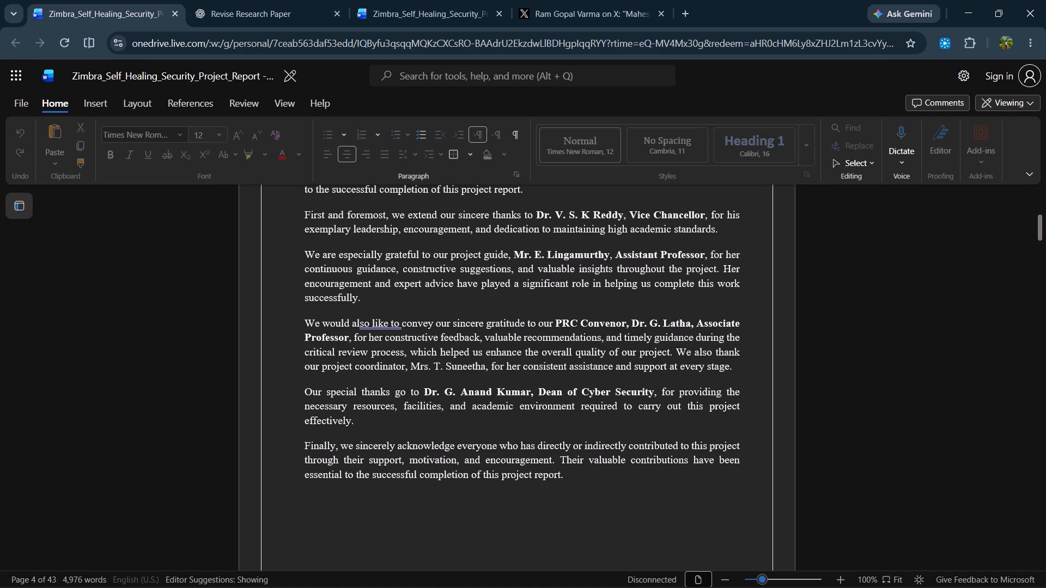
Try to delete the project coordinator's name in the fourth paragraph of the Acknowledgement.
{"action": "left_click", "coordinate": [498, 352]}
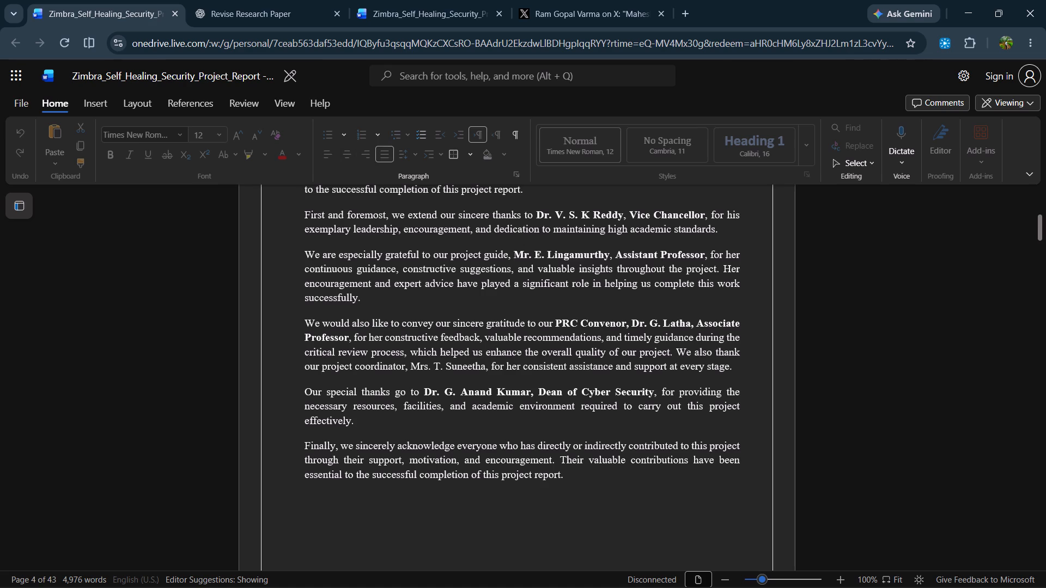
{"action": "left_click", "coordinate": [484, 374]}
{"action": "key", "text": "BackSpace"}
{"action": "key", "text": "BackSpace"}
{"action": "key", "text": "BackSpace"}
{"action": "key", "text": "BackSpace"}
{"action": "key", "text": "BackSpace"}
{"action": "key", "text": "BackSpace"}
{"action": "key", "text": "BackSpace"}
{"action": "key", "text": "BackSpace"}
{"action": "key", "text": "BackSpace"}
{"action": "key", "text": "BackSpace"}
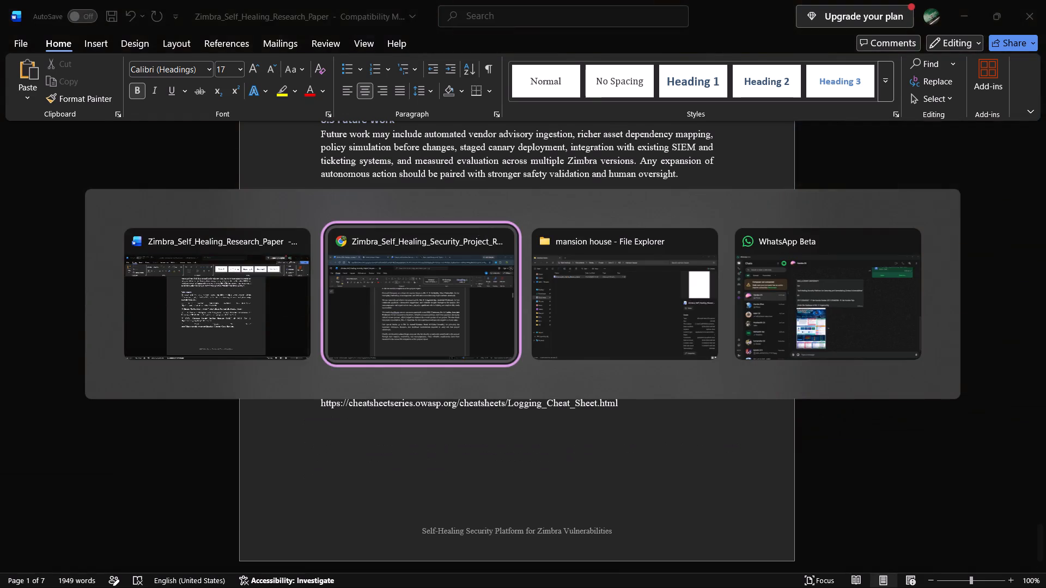
Replace the project coordinator's title and name in the Acknowledgement's fourth paragraph with "Mr." and the new coordinator's name.
{"action": "scroll", "coordinate": [494, 365], "scroll_direction": "up", "scroll_amount": 1}
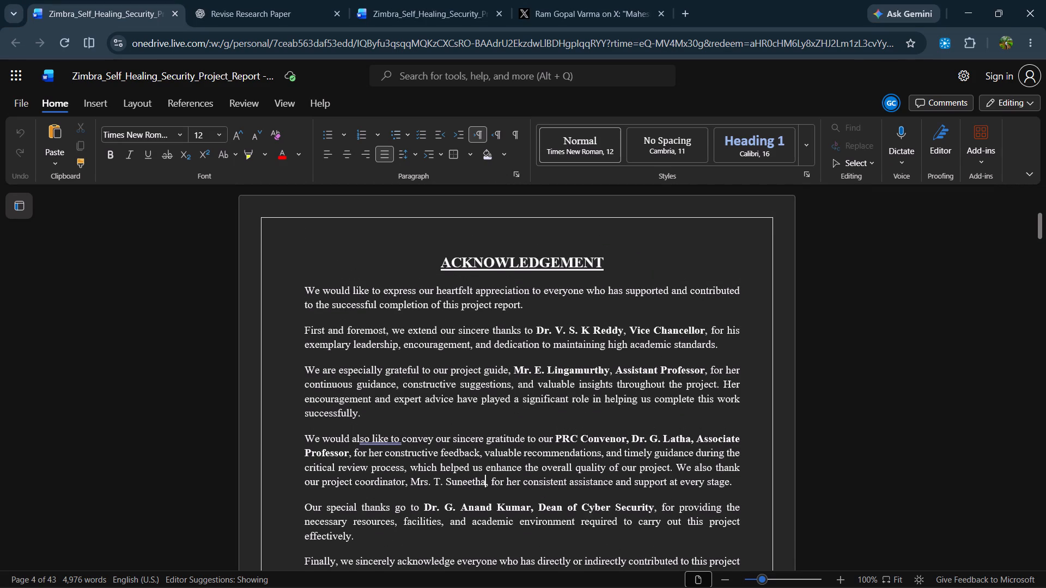
{"action": "key", "text": "BackSpace"}
{"action": "key", "text": "BackSpace"}
{"action": "key", "text": "BackSpace"}
{"action": "key", "text": "BackSpace"}
{"action": "key", "text": "BackSpace"}
{"action": "key", "text": "BackSpace"}
{"action": "key", "text": "BackSpace"}
{"action": "key", "text": "BackSpace"}
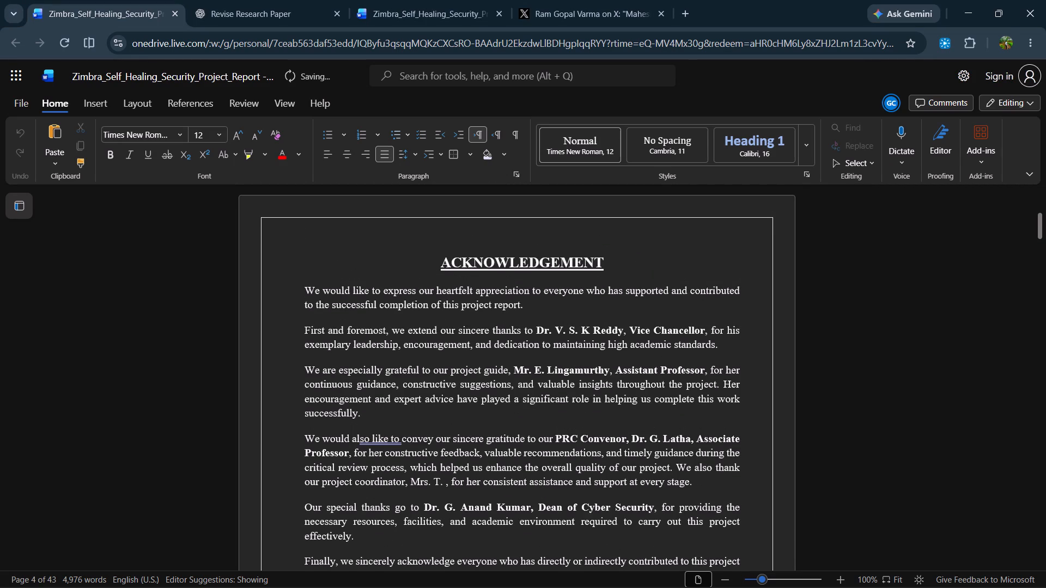
{"action": "key", "text": "BackSpace"}
{"action": "key", "text": "BackSpace"}
{"action": "key", "text": "BackSpace"}
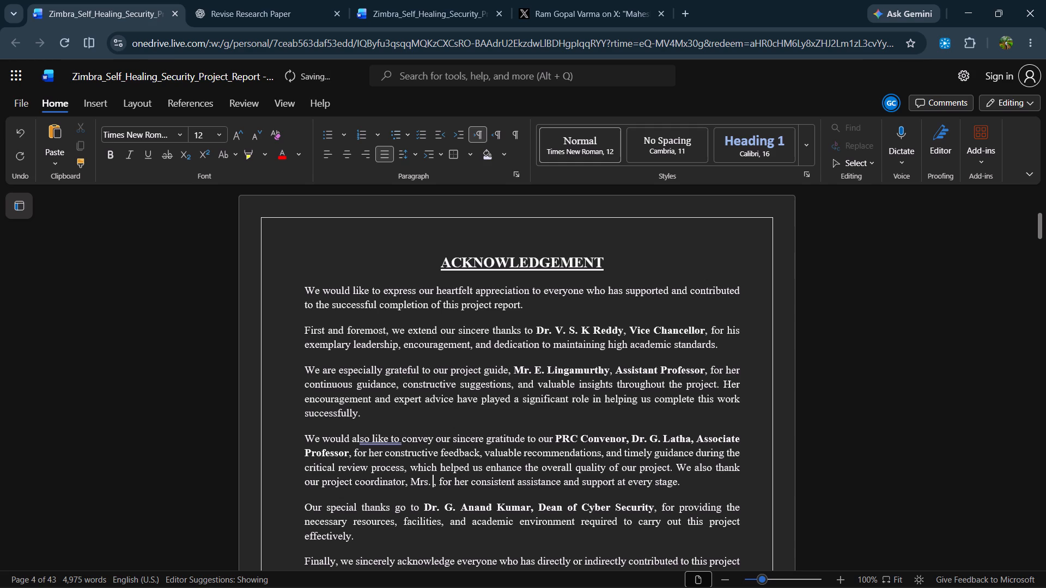
{"action": "key", "text": "BackSpace"}
{"action": "key", "text": "BackSpace"}
{"action": "key", "text": "BackSpace"}
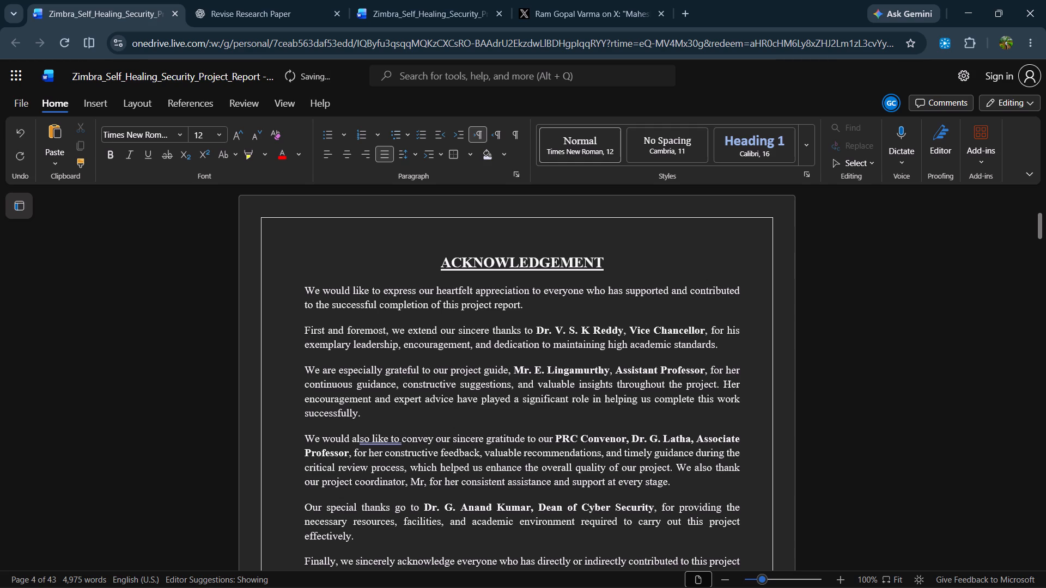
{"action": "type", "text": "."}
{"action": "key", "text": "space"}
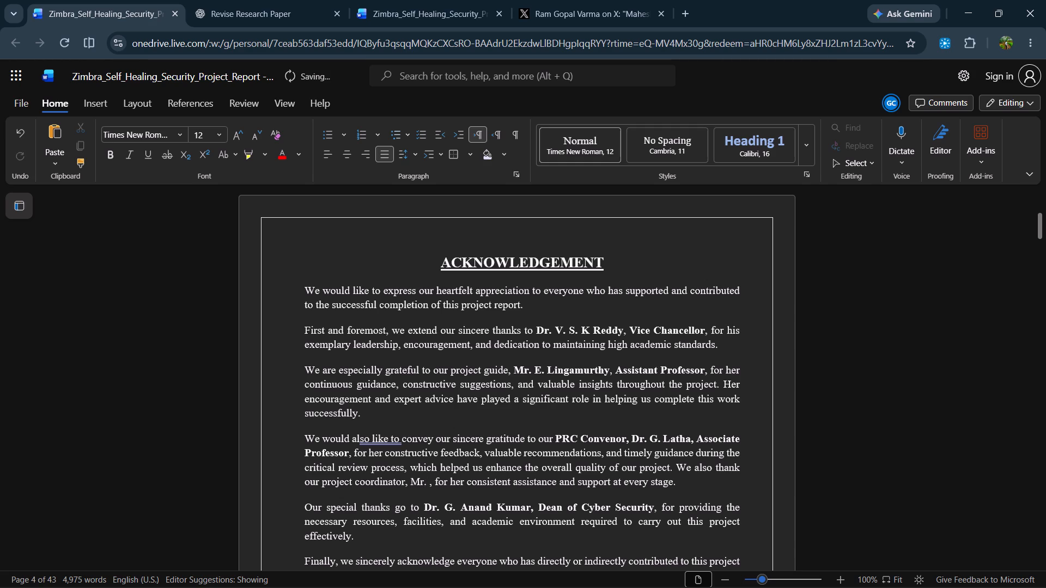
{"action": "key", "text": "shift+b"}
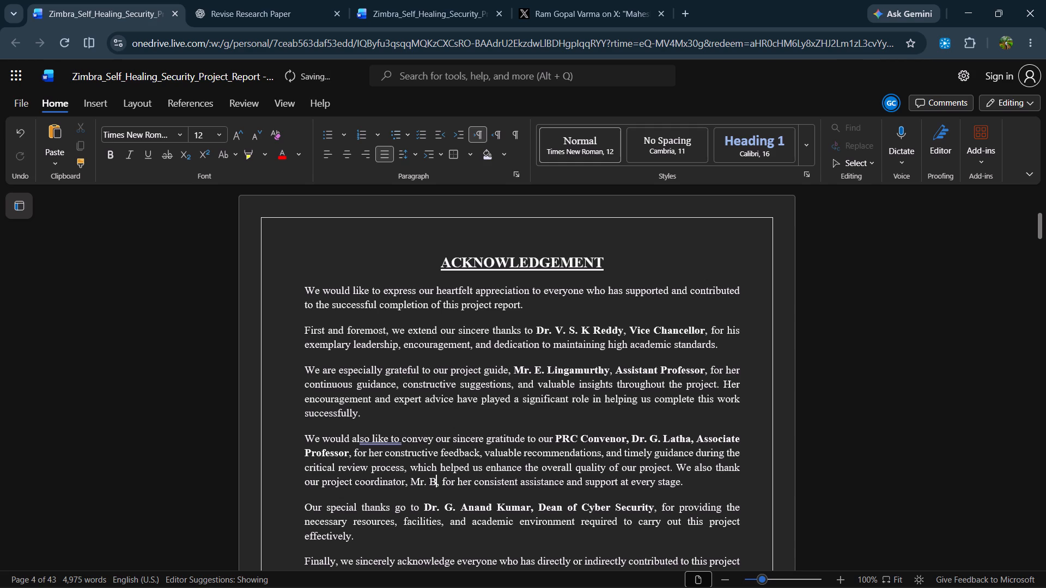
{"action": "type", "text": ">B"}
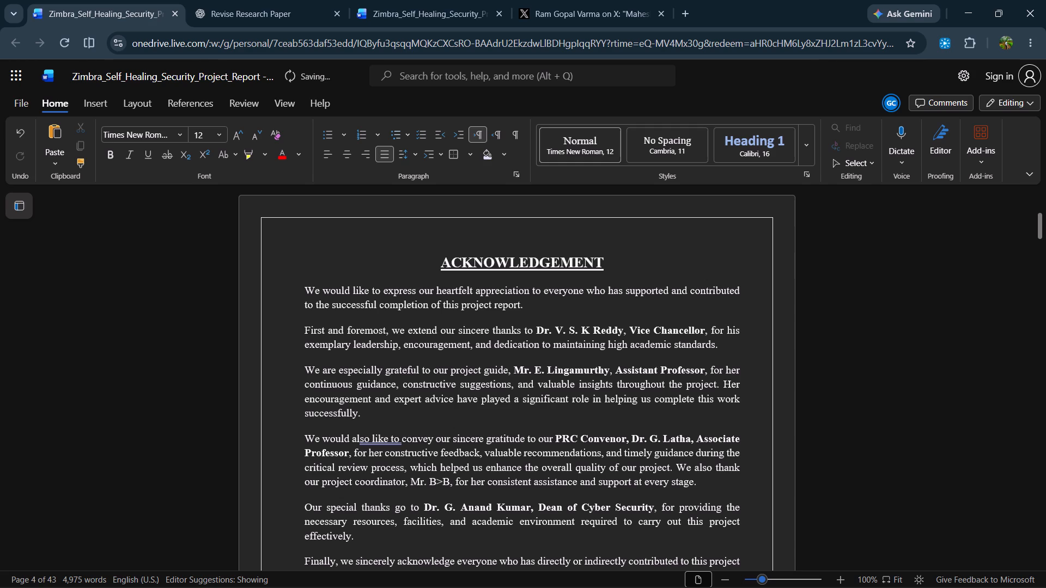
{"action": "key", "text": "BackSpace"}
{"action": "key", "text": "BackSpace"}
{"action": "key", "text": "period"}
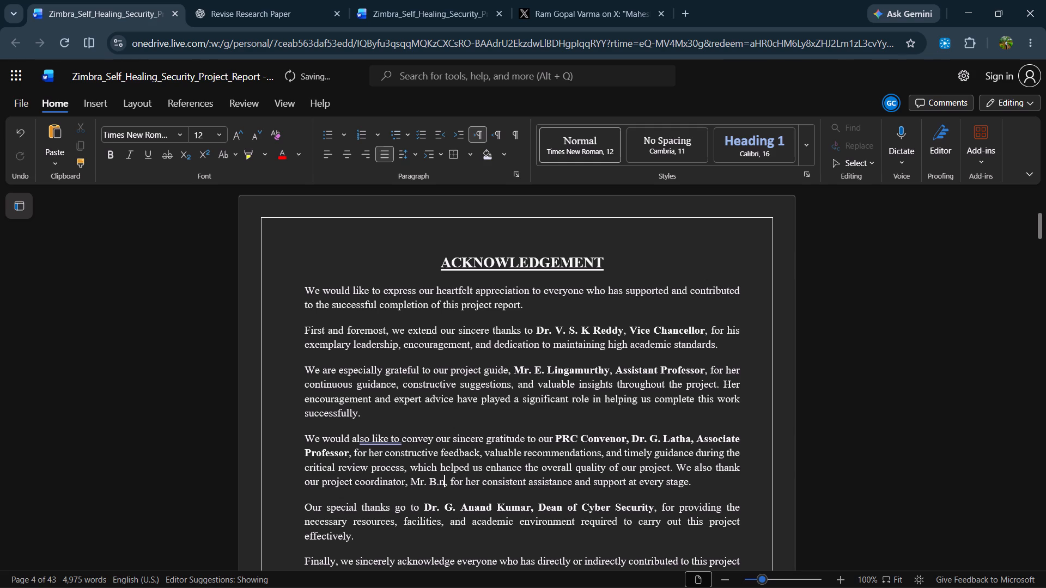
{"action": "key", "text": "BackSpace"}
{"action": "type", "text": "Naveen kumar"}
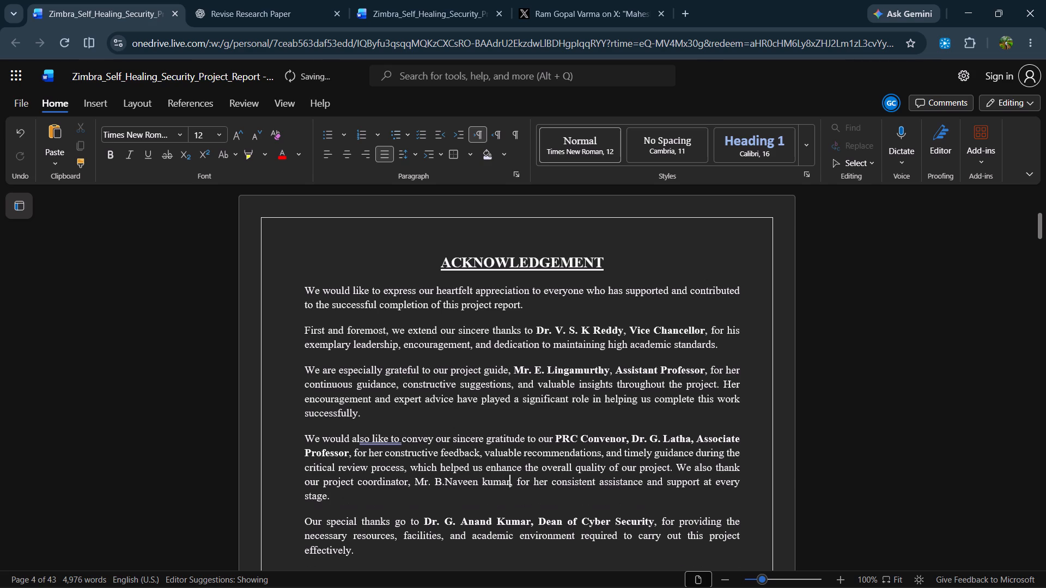
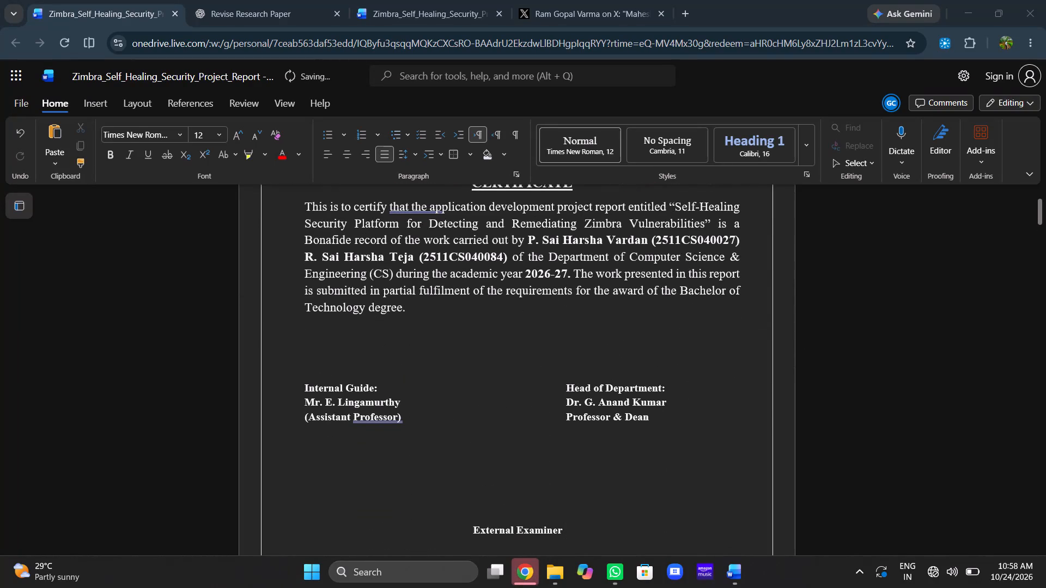
Add the bold heading "PRC-Convener" between Internal Guide and Head of Department in the Certificate's signature block.
{"action": "left_click", "coordinate": [506, 417]}
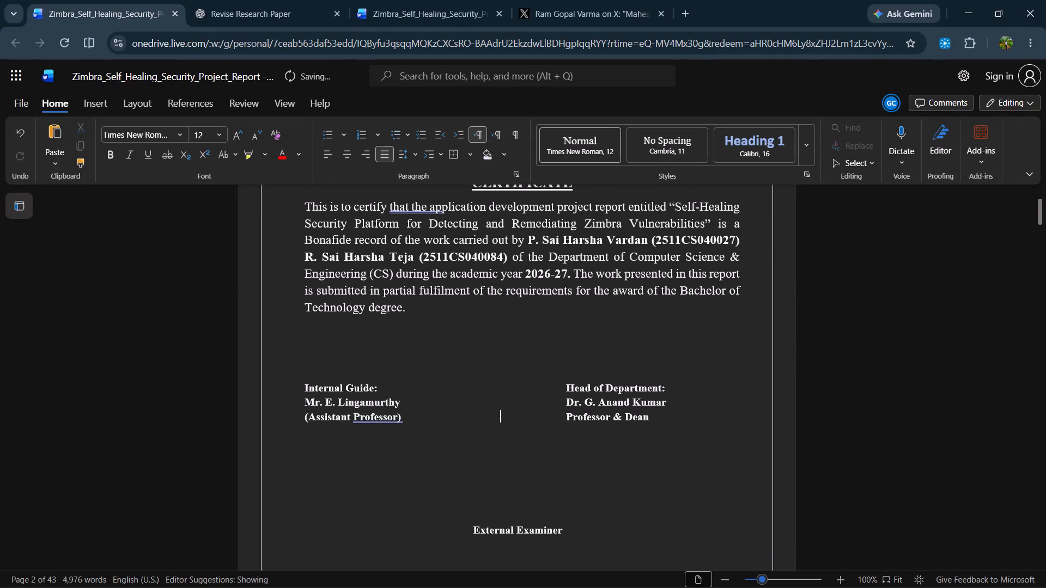
{"action": "key", "text": "space"}
{"action": "key", "text": "space"}
{"action": "key", "text": "space"}
{"action": "left_click", "coordinate": [415, 374]}
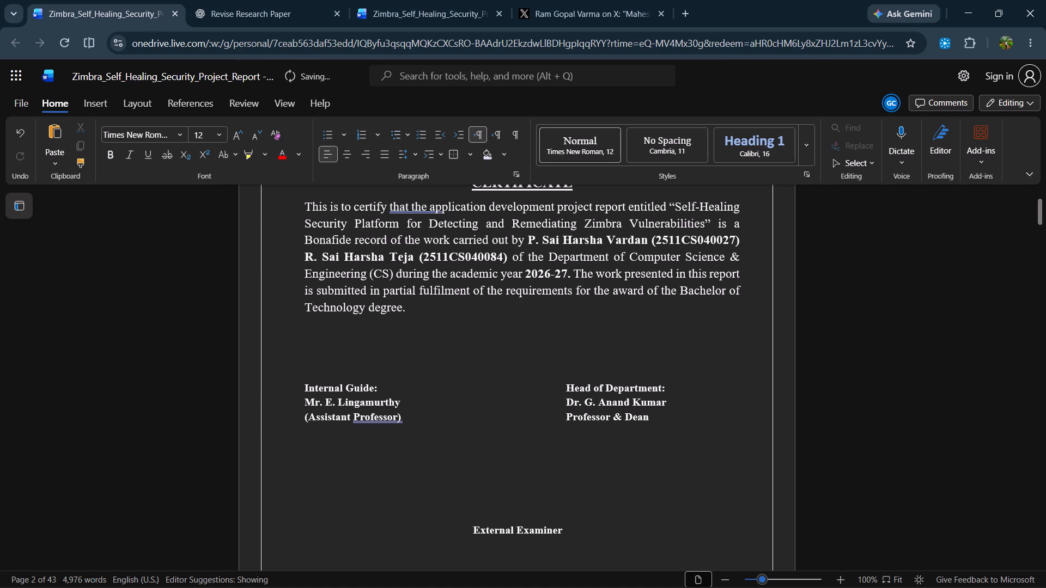
{"action": "left_click", "coordinate": [445, 388]}
{"action": "type", "text": "PRC"}
{"action": "key", "text": "minus"}
{"action": "key", "text": "c"}
{"action": "type", "text": "ov"}
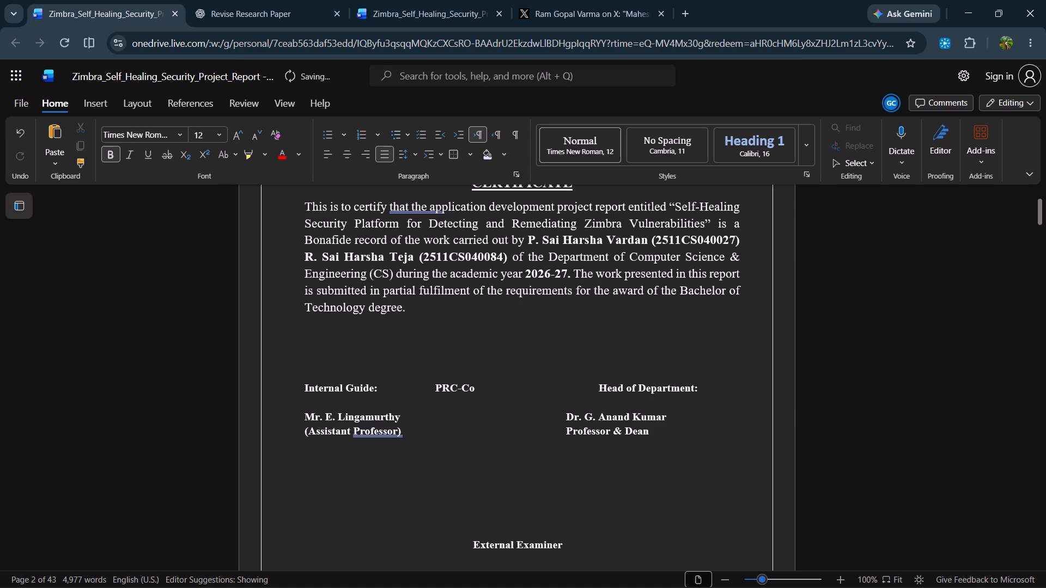
{"action": "key", "text": "BackSpace"}
{"action": "type", "text": "nve"}
{"action": "key", "text": "BackSpace"}
{"action": "key", "text": "e"}
{"action": "type", "text": "ner"}
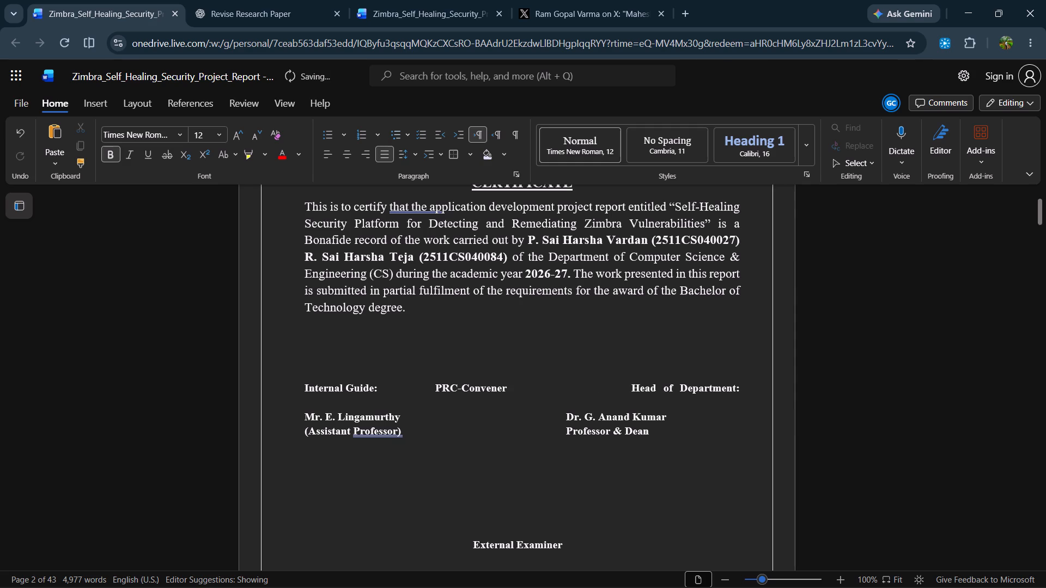
Enter the convener's name with the title "Dr." in square brackets on the line beneath the PRC-Convener heading.
{"action": "key", "text": "Down"}
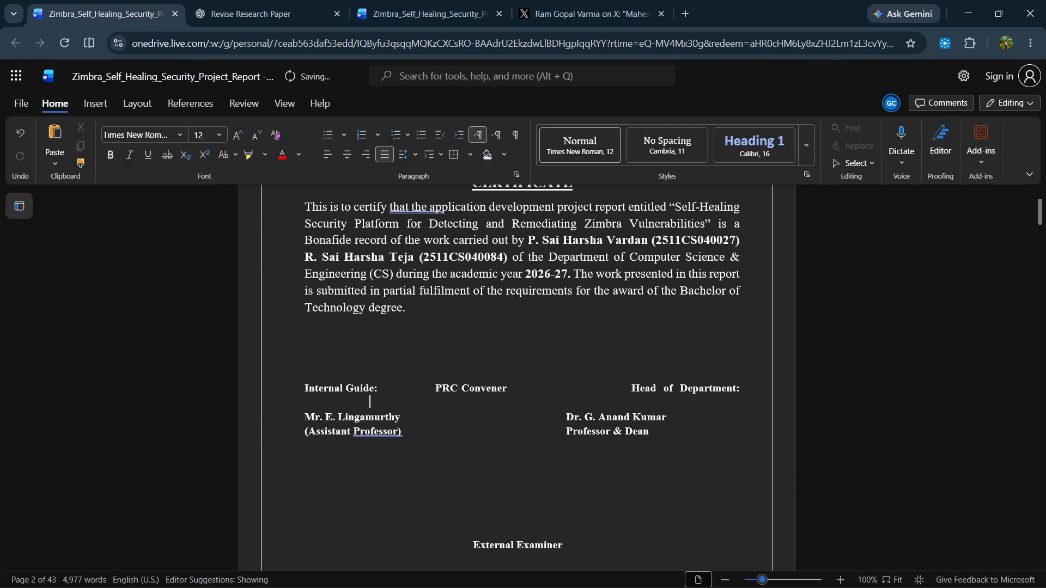
{"action": "left_click", "coordinate": [445, 388]}
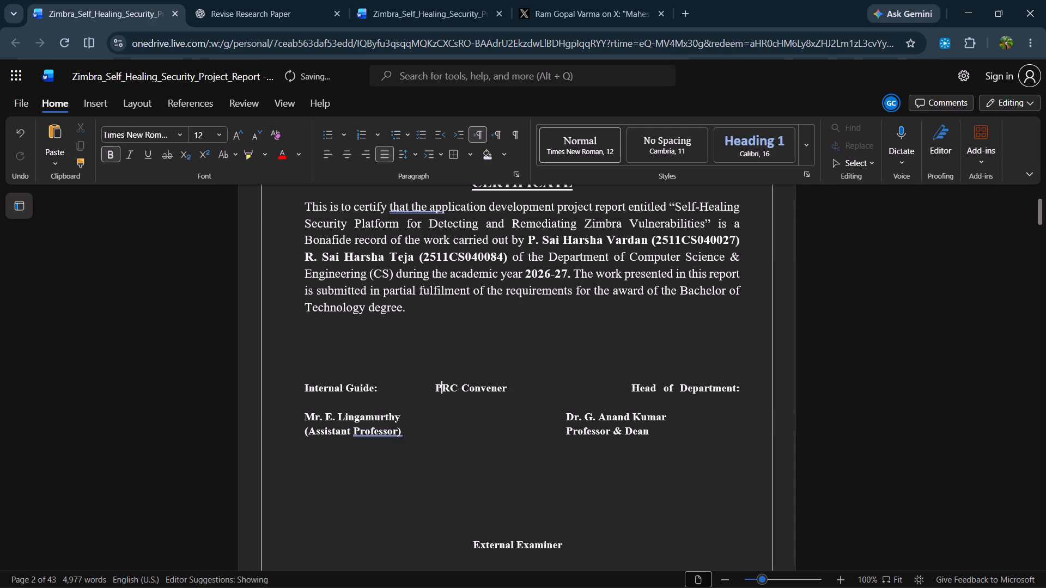
{"action": "left_click", "coordinate": [436, 397]}
{"action": "double_click", "coordinate": [436, 397]}
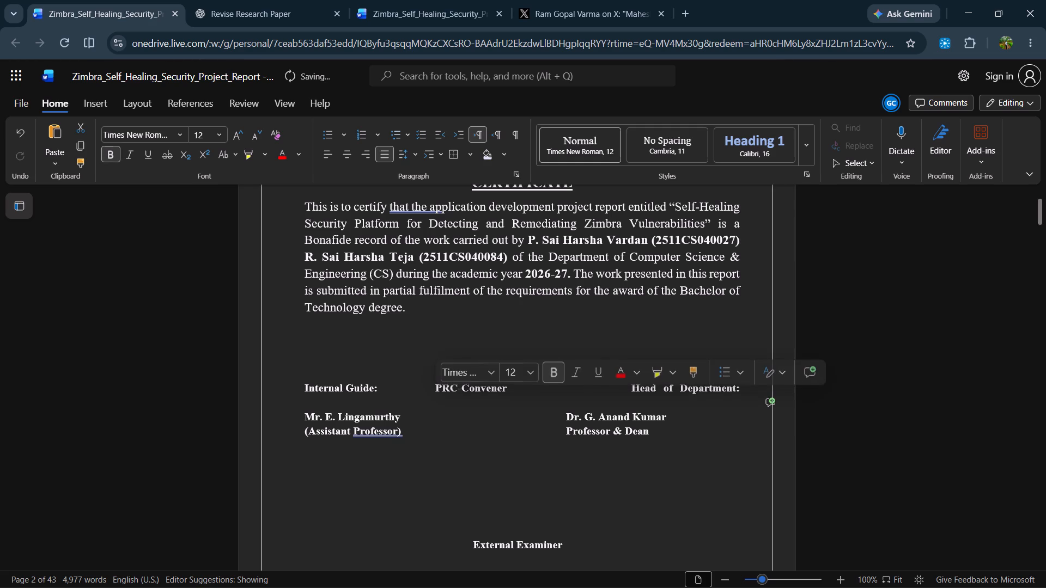
{"action": "left_click", "coordinate": [436, 397]}
{"action": "key", "text": "space"}
{"action": "key", "text": "space"}
{"action": "key", "text": "space"}
{"action": "key", "text": "space"}
{"action": "key", "text": "space"}
{"action": "key", "text": "space"}
{"action": "key", "text": "space"}
{"action": "key", "text": "space"}
{"action": "key", "text": "space"}
{"action": "key", "text": "space"}
{"action": "key", "text": "space"}
{"action": "key", "text": "space"}
{"action": "key", "text": "space"}
{"action": "key", "text": "space"}
{"action": "key", "text": "space"}
{"action": "key", "text": "space"}
{"action": "key", "text": "space"}
{"action": "key", "text": "space"}
{"action": "key", "text": "space"}
{"action": "key", "text": "space"}
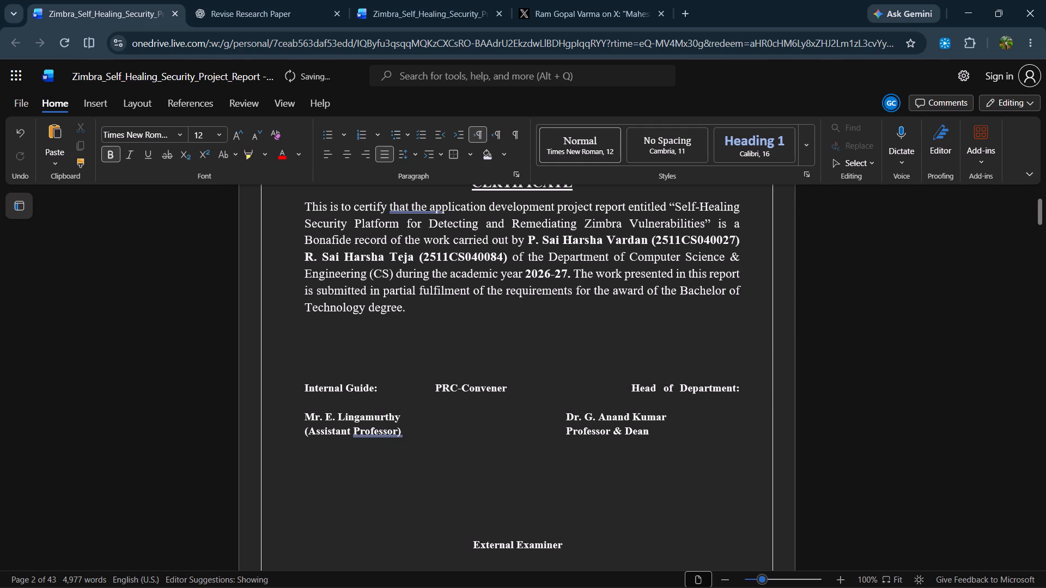
{"action": "key", "text": "BackSpace"}
{"action": "key", "text": "BackSpace"}
{"action": "key", "text": "BackSpace"}
{"action": "key", "text": "BackSpace"}
{"action": "key", "text": "bracketleft"}
{"action": "key", "text": "bracketright"}
{"action": "key", "text": "Left"}
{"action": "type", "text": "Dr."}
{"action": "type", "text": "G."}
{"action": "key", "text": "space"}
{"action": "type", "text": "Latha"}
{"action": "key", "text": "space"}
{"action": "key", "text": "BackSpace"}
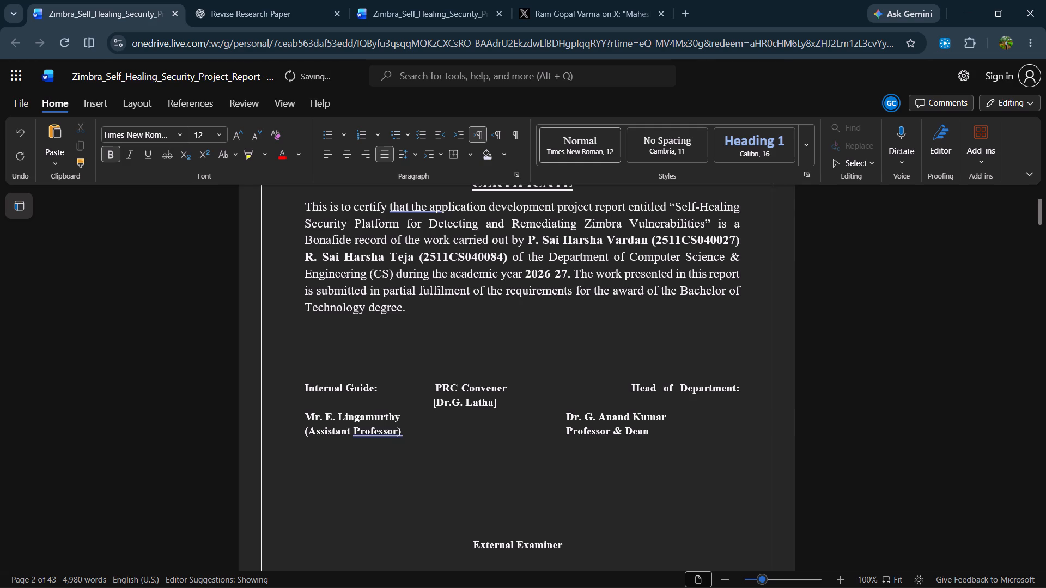
Left-align all lines of the Certificate's signature block, from the Internal Guide heading to the designations.
{"action": "left_click_drag", "start_coordinate": [301, 389], "coordinate": [641, 411]}
{"action": "left_click_drag", "start_coordinate": [641, 411], "coordinate": [723, 444]}
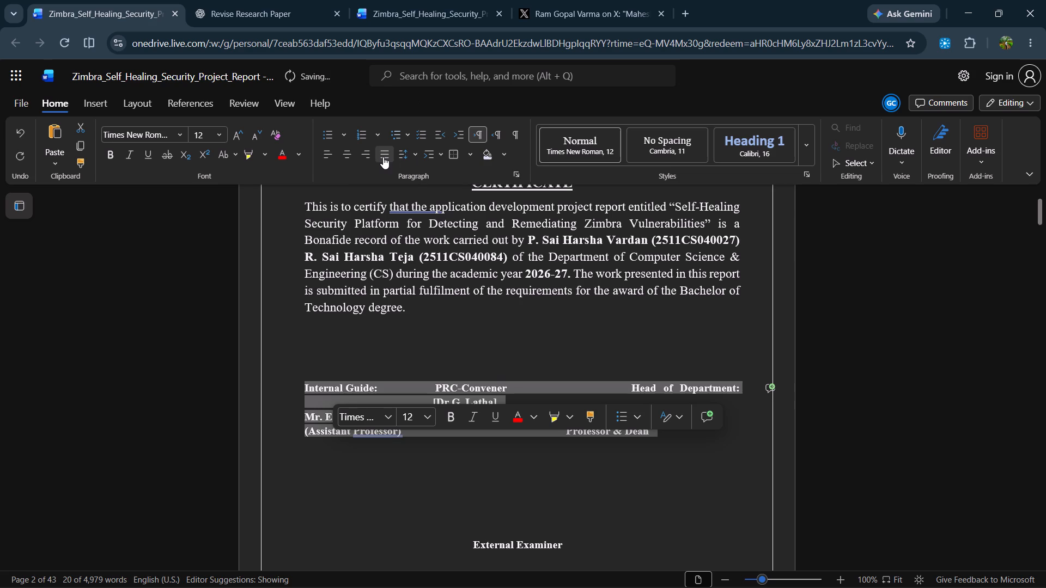
{"action": "key", "text": "ctrl+l"}
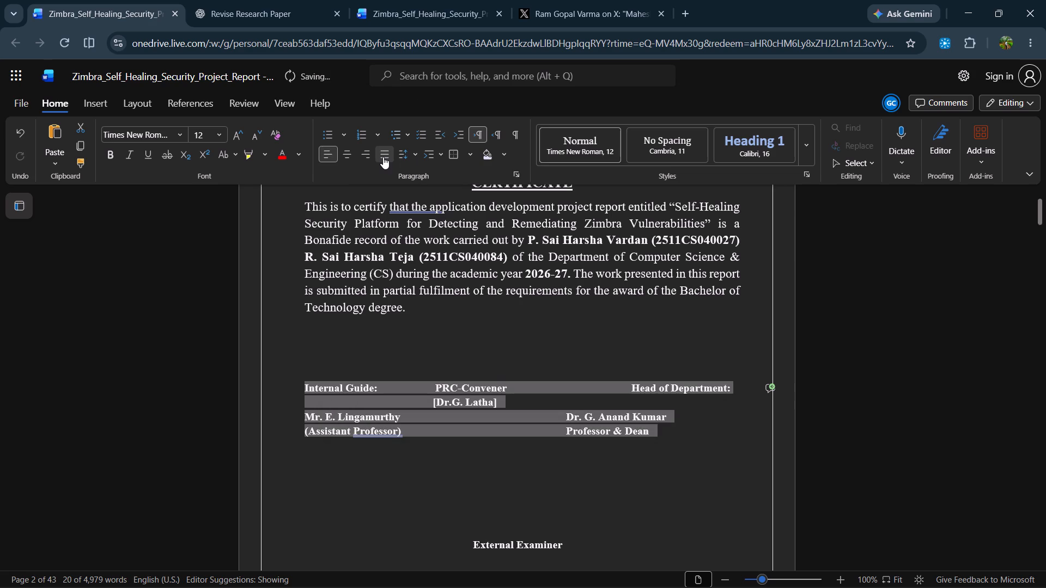
{"action": "key", "text": "ctrl+k"}
{"action": "key", "text": "ctrl+l"}
{"action": "key", "text": "ctrl+l"}
Add spacing before "Professor & Dean" to shift it towards the Head of Department heading.
{"action": "left_click", "coordinate": [553, 390]}
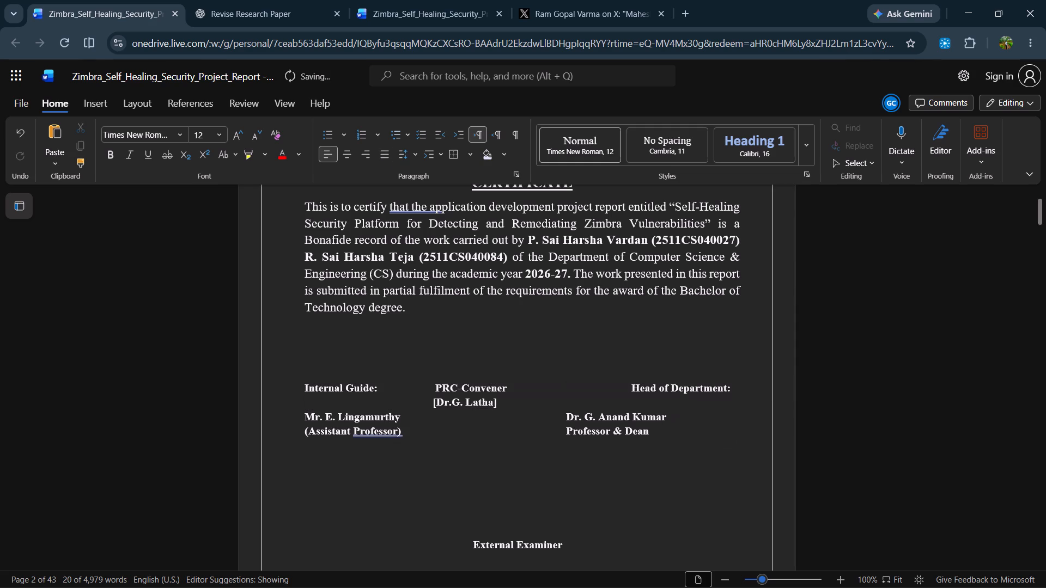
{"action": "left_click", "coordinate": [560, 426]}
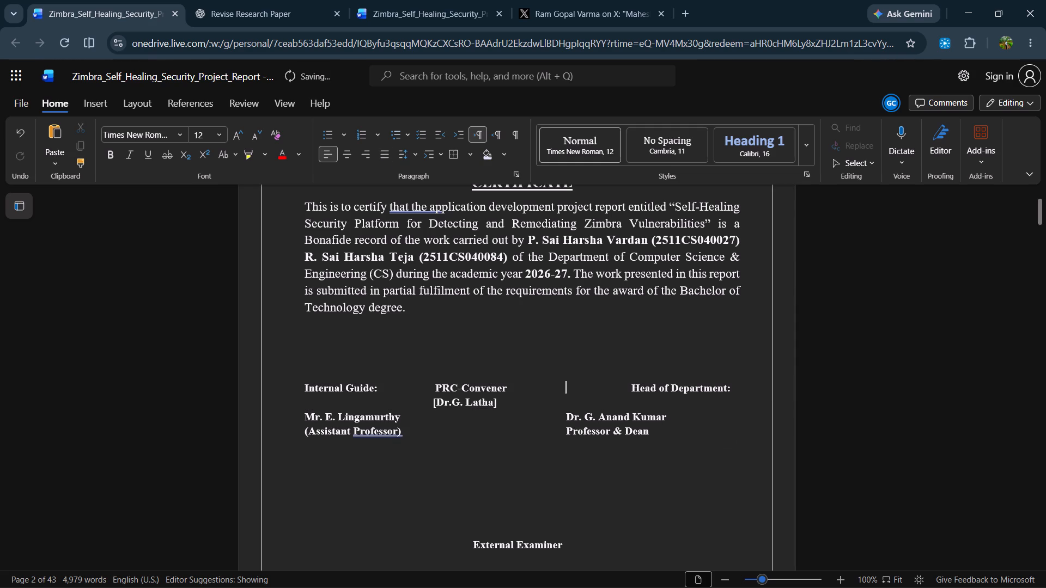
{"action": "key", "text": "space"}
{"action": "key", "text": "space"}
{"action": "key", "text": "space"}
{"action": "key", "text": "space"}
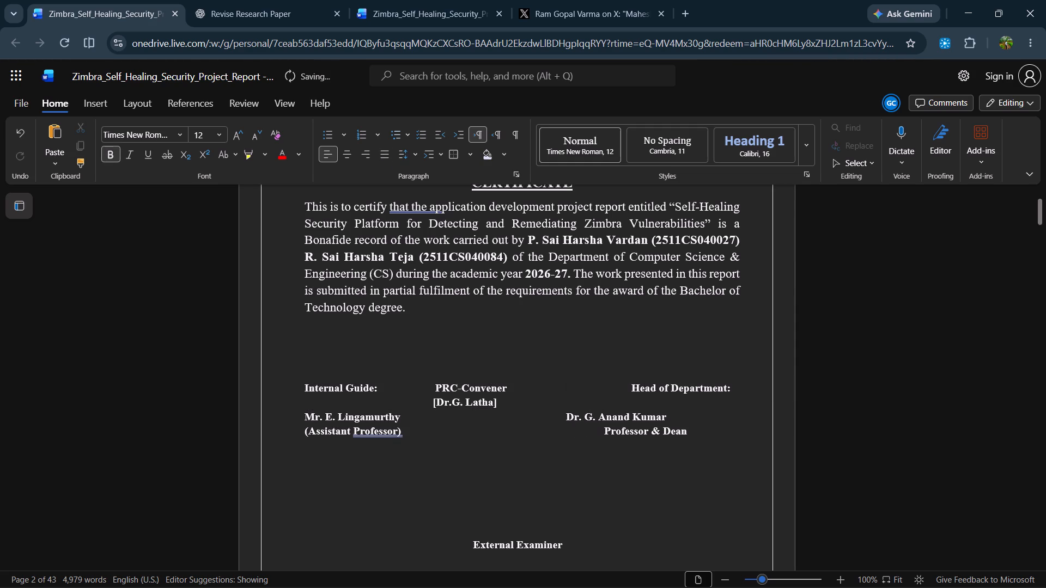
Add spacing before the department head's name to position it beneath the Head of Department heading.
{"action": "left_click", "coordinate": [558, 415]}
{"action": "key", "text": "space"}
{"action": "key", "text": "space"}
{"action": "key", "text": "space"}
{"action": "key", "text": "space"}
{"action": "key", "text": "space"}
{"action": "key", "text": "space"}
{"action": "key", "text": "space"}
{"action": "key", "text": "space"}
{"action": "key", "text": "space"}
{"action": "key", "text": "space"}
{"action": "key", "text": "space"}
{"action": "key", "text": "space"}
{"action": "key", "text": "space"}
{"action": "key", "text": "space"}
{"action": "key", "text": "space"}
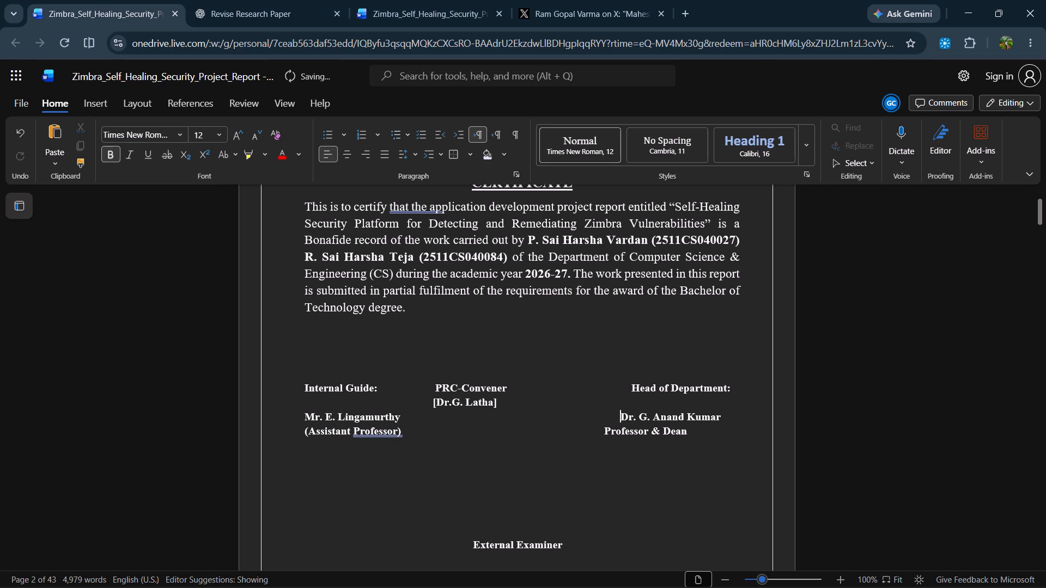
{"action": "key", "text": "BackSpace"}
{"action": "key", "text": "BackSpace"}
{"action": "key", "text": "BackSpace"}
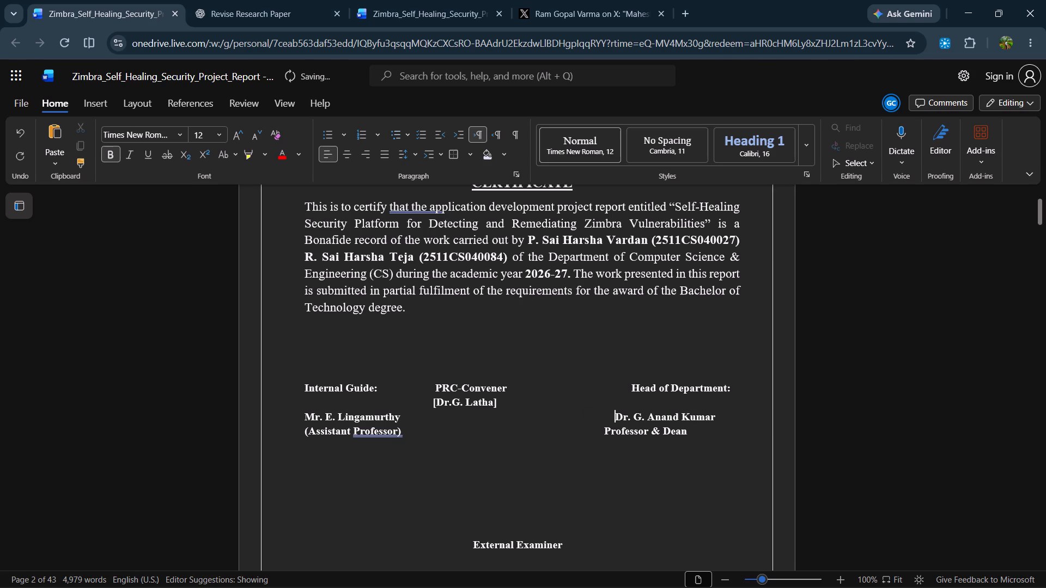
Add more spacing before "Professor & Dean" so that it sits beneath the department head's name.
{"action": "left_click", "coordinate": [597, 438]}
{"action": "type", "text": "nn"}
{"action": "key", "text": "BackSpace"}
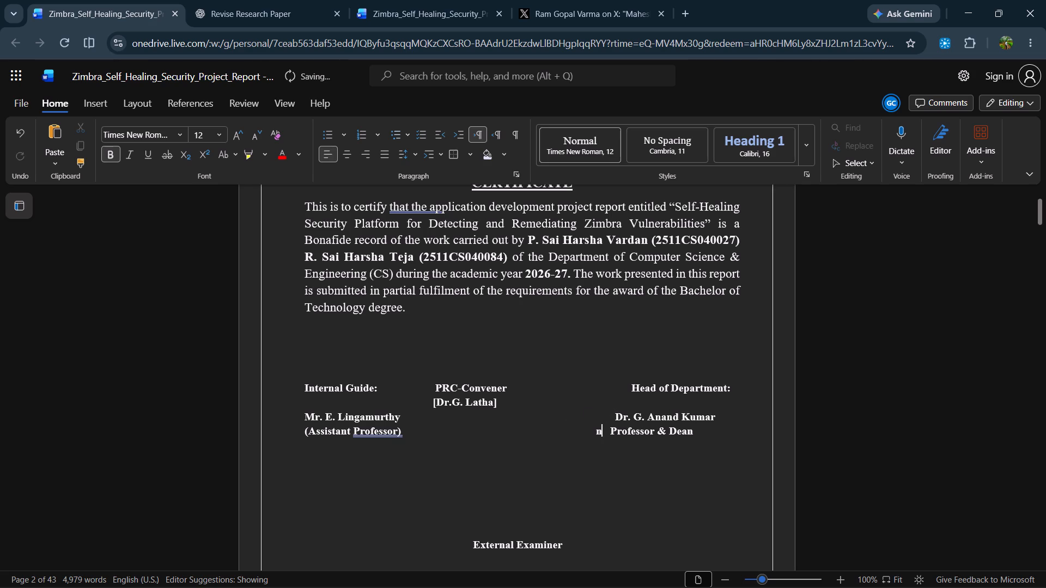
{"action": "key", "text": "BackSpace"}
{"action": "key", "text": "space"}
{"action": "key", "text": "space"}
{"action": "key", "text": "space"}
{"action": "key", "text": "space"}
{"action": "key", "text": "space"}
{"action": "key", "text": "space"}
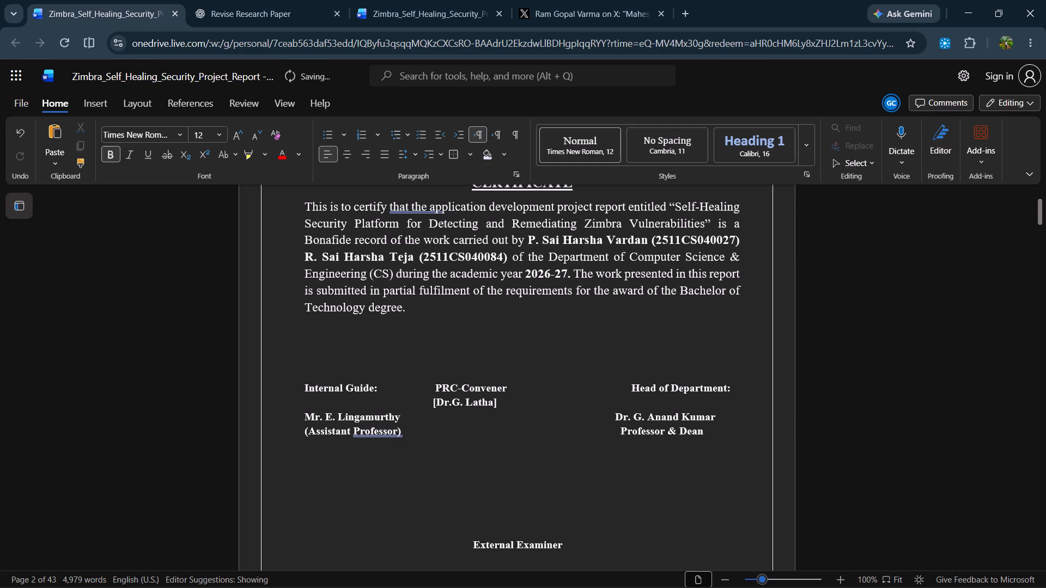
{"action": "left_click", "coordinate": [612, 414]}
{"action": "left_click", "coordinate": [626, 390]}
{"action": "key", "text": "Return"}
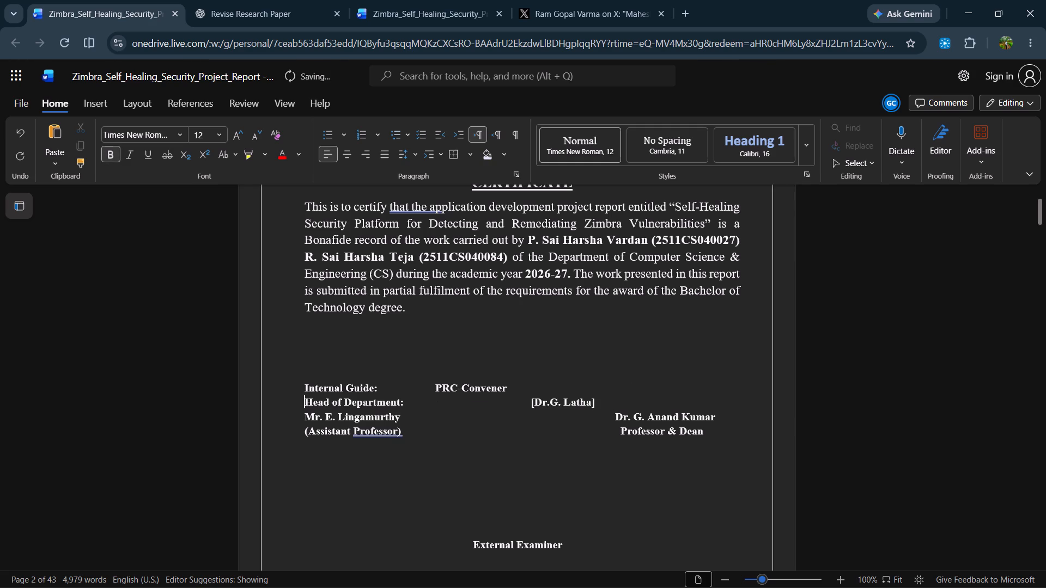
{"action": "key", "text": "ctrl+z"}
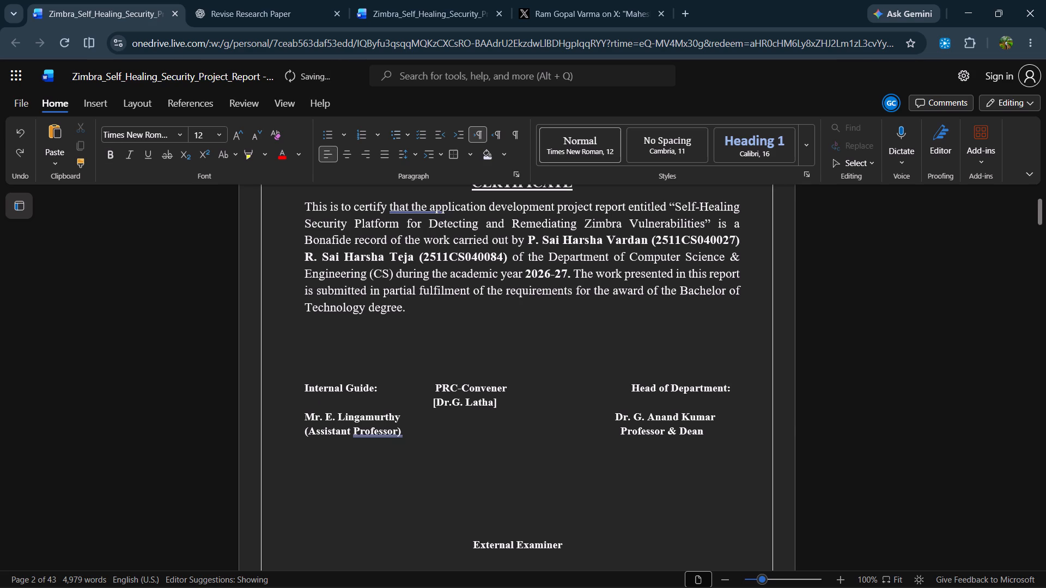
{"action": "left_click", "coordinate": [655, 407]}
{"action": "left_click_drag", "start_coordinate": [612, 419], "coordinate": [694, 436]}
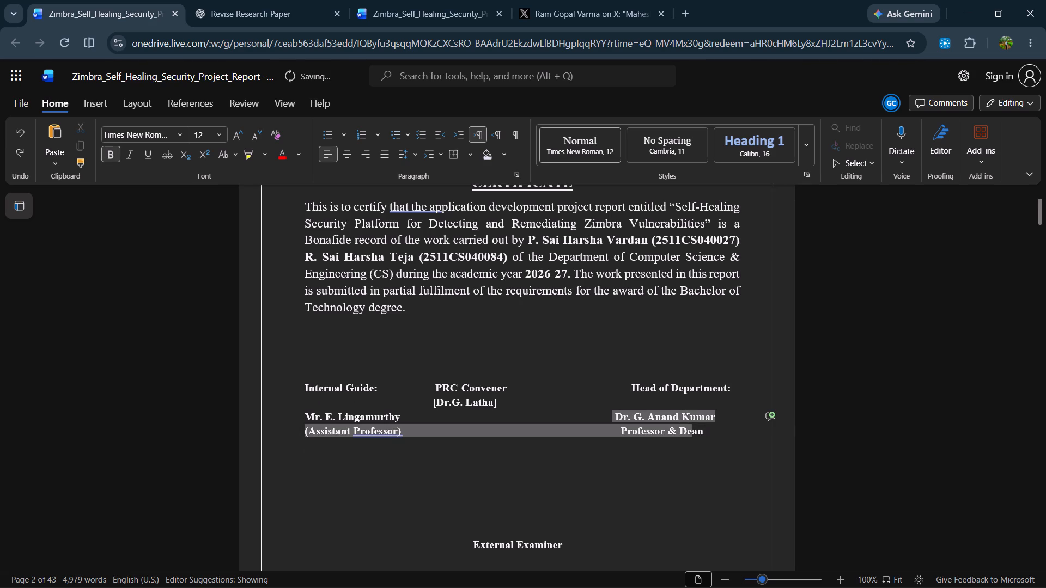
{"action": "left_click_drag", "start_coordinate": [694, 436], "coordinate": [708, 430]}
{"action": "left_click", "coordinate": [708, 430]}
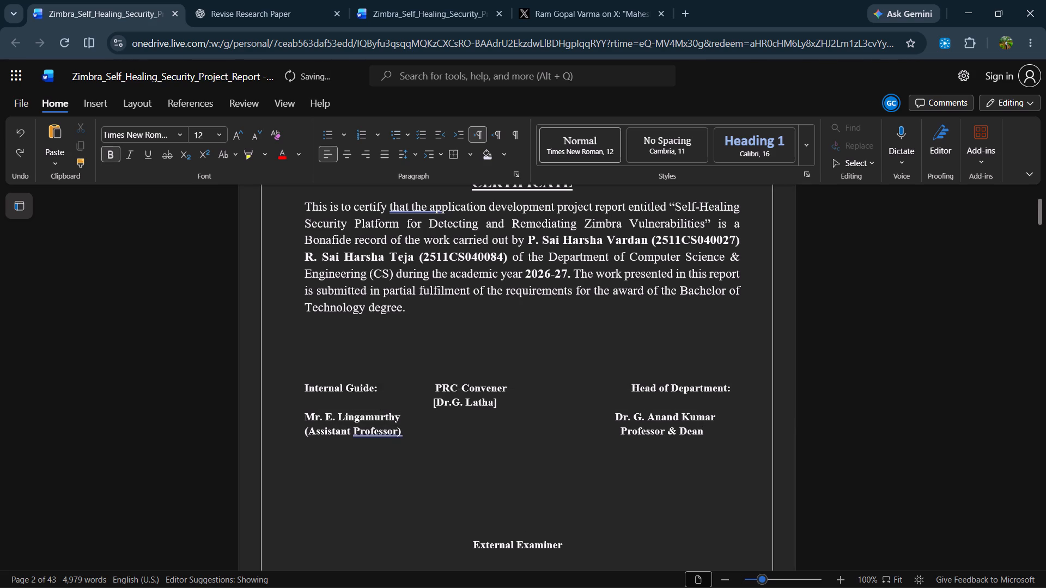
Add spacing before the PRC-Convener heading to shift it towards the middle between the Internal Guide and Head of Department headings.
{"action": "left_click", "coordinate": [430, 390]}
{"action": "key", "text": "n"}
{"action": "key", "text": "BackSpace"}
{"action": "key", "text": "space"}
{"action": "key", "text": "space"}
{"action": "key", "text": "space"}
{"action": "key", "text": "space"}
{"action": "key", "text": "space"}
{"action": "key", "text": "space"}
{"action": "key", "text": "space"}
{"action": "key", "text": "space"}
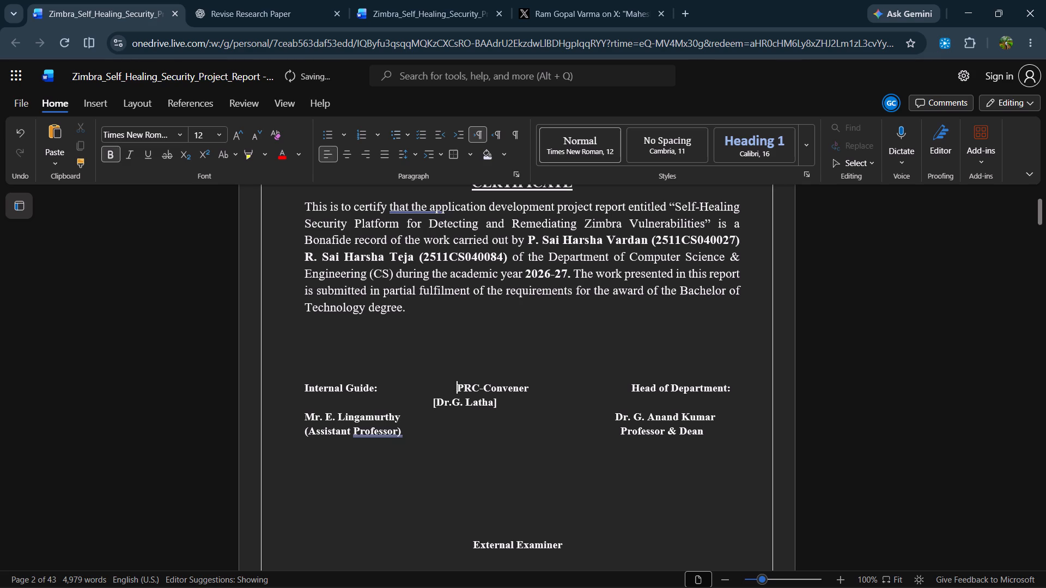
Add spacing before the PRC-Convener's bracketed name so that it sits centred beneath the PRC-Convener heading.
{"action": "left_click", "coordinate": [429, 400]}
{"action": "key", "text": "space"}
{"action": "key", "text": "space"}
{"action": "key", "text": "space"}
{"action": "key", "text": "space"}
{"action": "key", "text": "space"}
{"action": "key", "text": "space"}
{"action": "key", "text": "space"}
{"action": "key", "text": "space"}
{"action": "key", "text": "space"}
{"action": "key", "text": "space"}
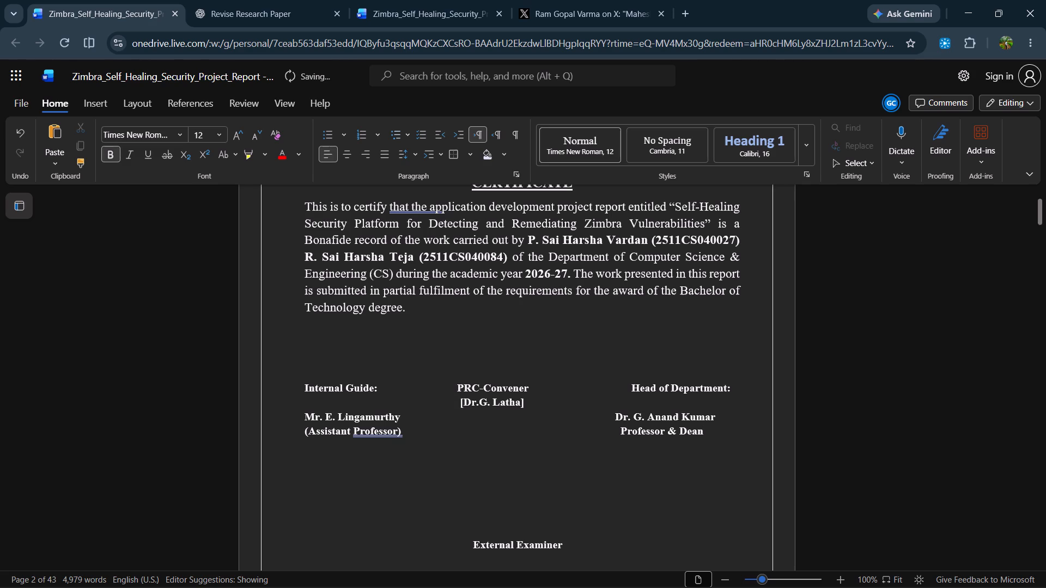
Move the PRC-Convener's bracketed name down one line, level with the internal guide's name.
{"action": "left_click", "coordinate": [537, 365]}
{"action": "left_click", "coordinate": [531, 389]}
{"action": "left_click_drag", "start_coordinate": [527, 406], "coordinate": [456, 406]}
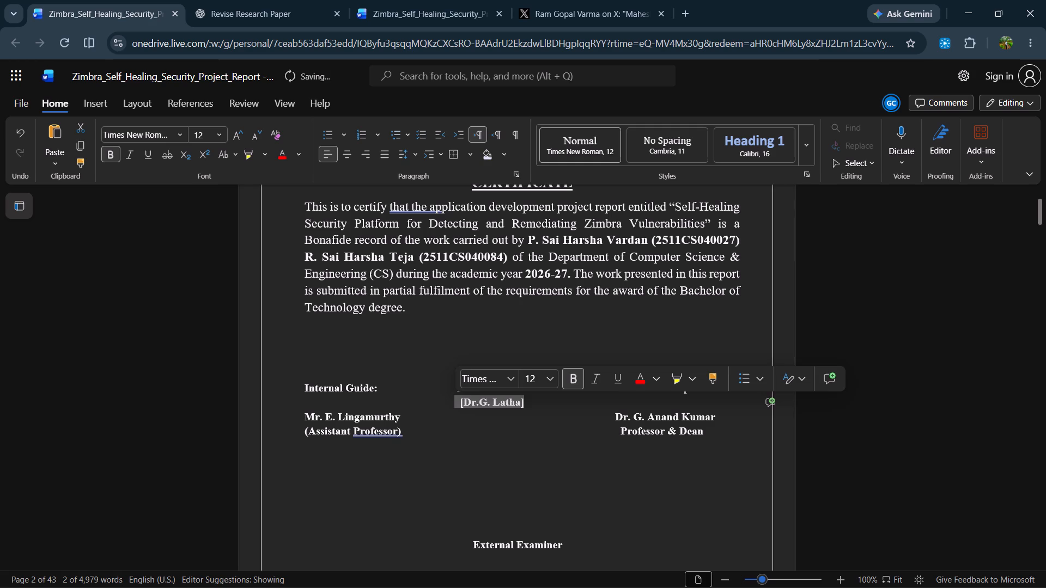
{"action": "key", "text": "shift+Right"}
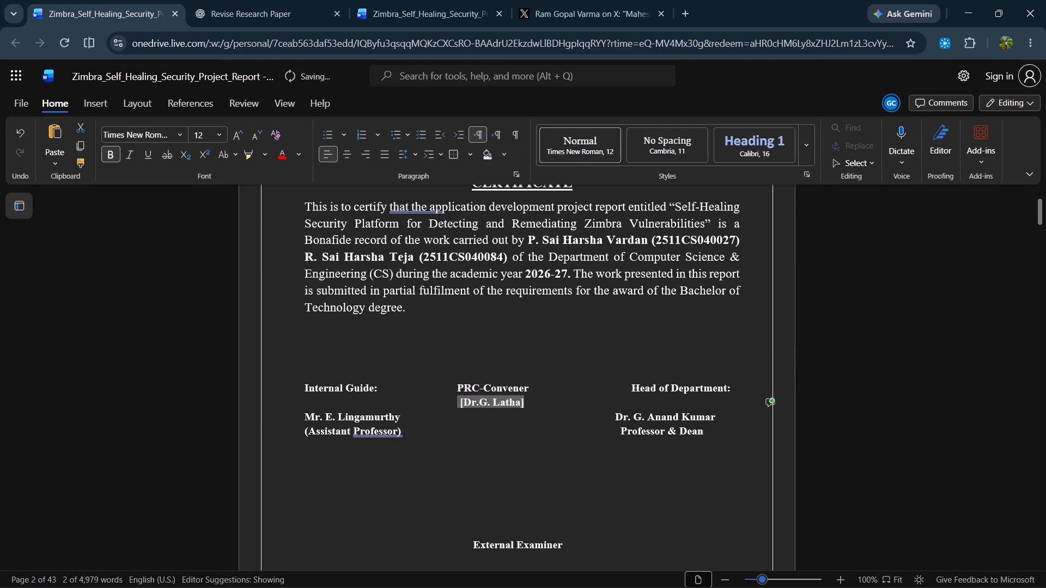
{"action": "key", "text": "ctrl+x"}
{"action": "key", "text": "Down"}
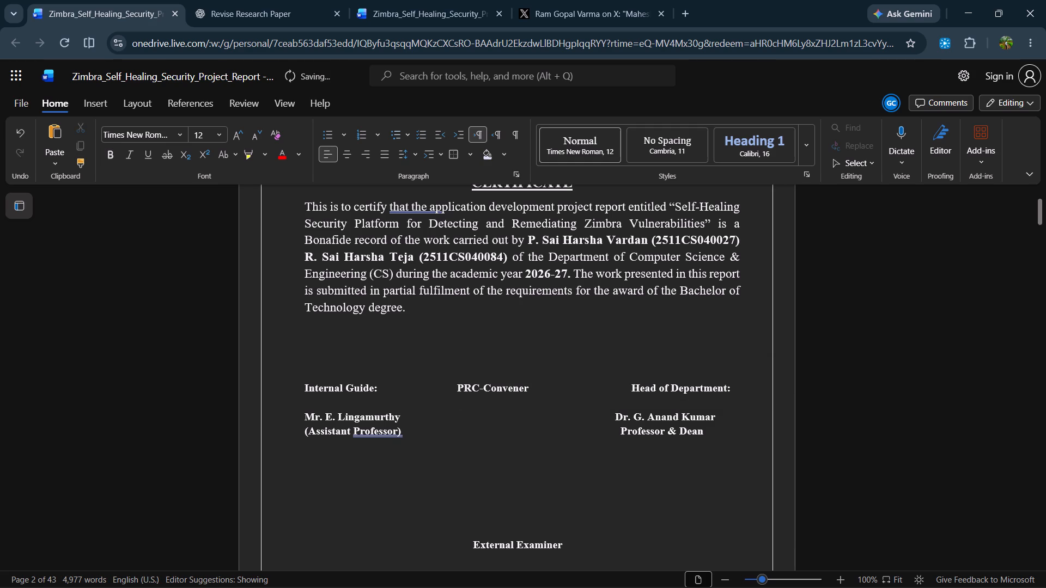
{"action": "key", "text": "ctrl+v"}
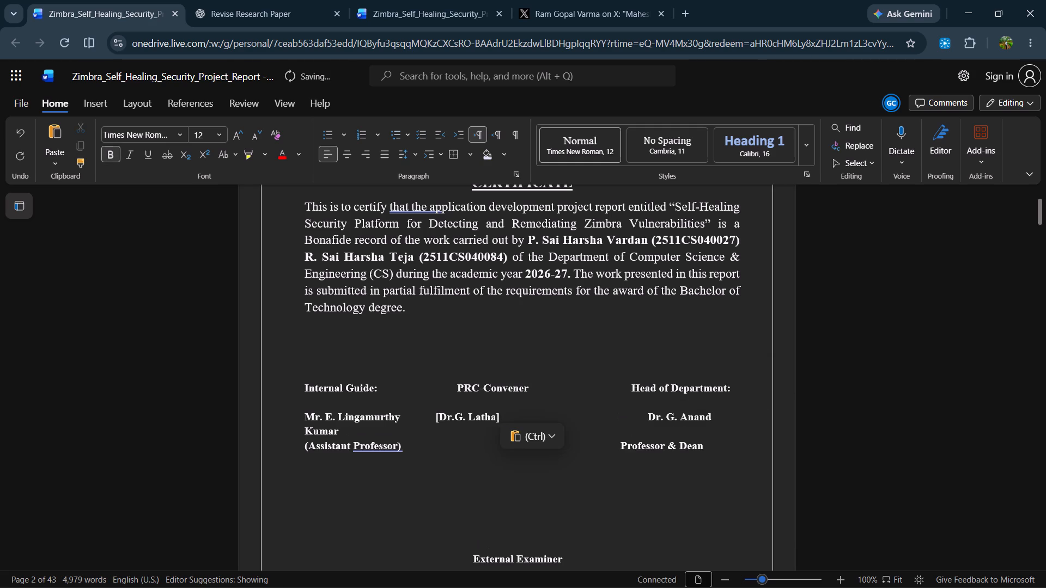
Add spacing before the moved PRC-Convener's name to centre it beneath the PRC-Convener heading.
{"action": "left_click", "coordinate": [430, 423]}
{"action": "key", "text": "space"}
{"action": "key", "text": "space"}
{"action": "key", "text": "space"}
{"action": "key", "text": "space"}
{"action": "key", "text": "space"}
{"action": "key", "text": "space"}
{"action": "key", "text": "space"}
{"action": "key", "text": "space"}
{"action": "key", "text": "space"}
{"action": "key", "text": "space"}
{"action": "key", "text": "space"}
{"action": "key", "text": "space"}
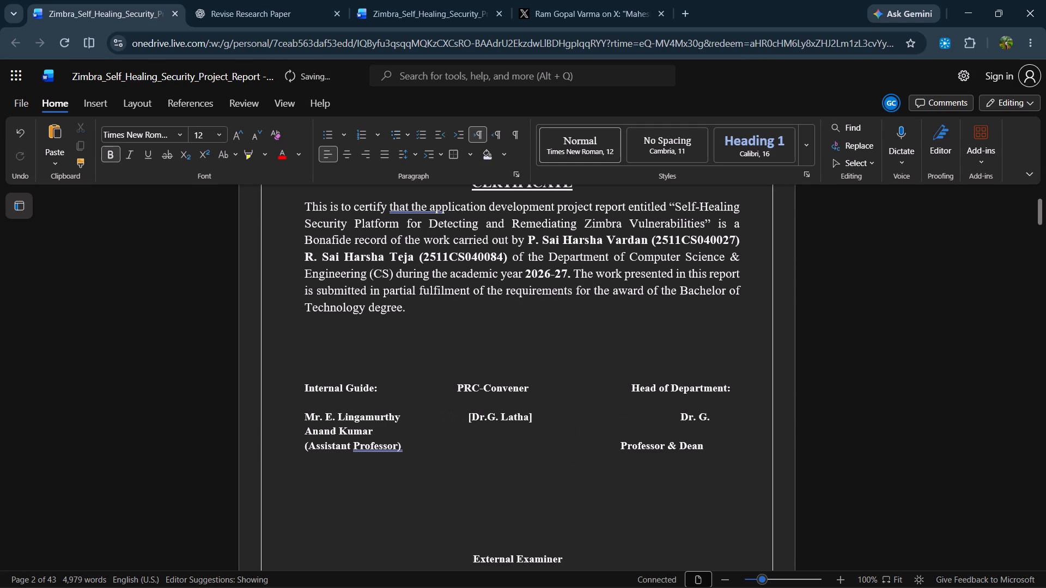
{"action": "key", "text": "BackSpace"}
{"action": "key", "text": "BackSpace"}
{"action": "key", "text": "BackSpace"}
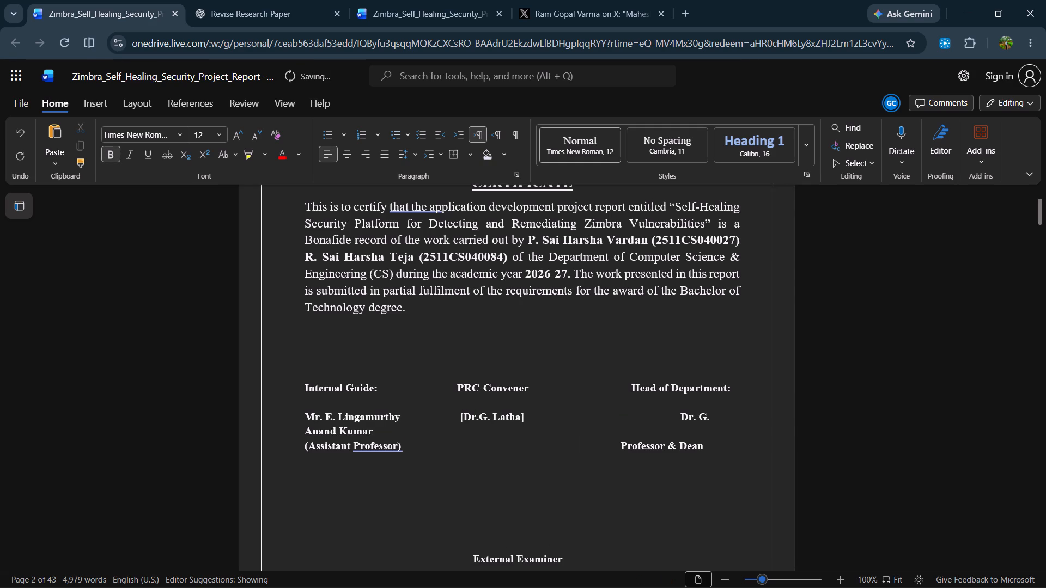
Remove the extra spacing before the department head's name so that the full name fits on one line.
{"action": "left_click", "coordinate": [647, 416]}
{"action": "key", "text": "BackSpace"}
{"action": "key", "text": "BackSpace"}
{"action": "key", "text": "BackSpace"}
{"action": "key", "text": "BackSpace"}
{"action": "key", "text": "BackSpace"}
{"action": "key", "text": "BackSpace"}
{"action": "key", "text": "BackSpace"}
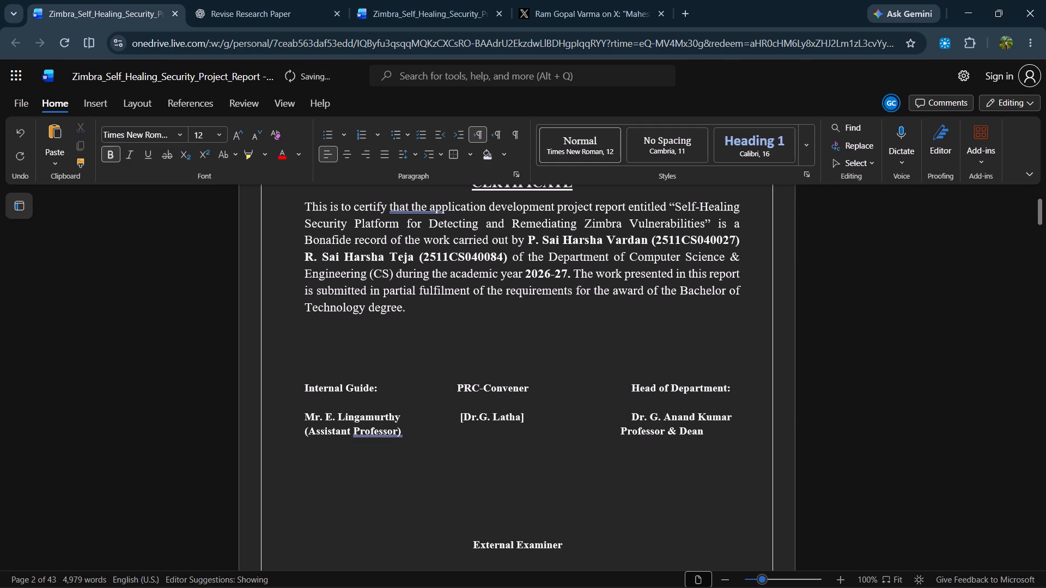
{"action": "key", "text": "BackSpace"}
Add spacing before the department head's name to position it centred above "Professor & Dean".
{"action": "key", "text": "Right"}
{"action": "key", "text": "Right"}
{"action": "key", "text": "Right"}
{"action": "key", "text": "Right"}
{"action": "key", "text": "Right"}
{"action": "key", "text": "Right"}
{"action": "key", "text": "Right"}
{"action": "key", "text": "Right"}
{"action": "key", "text": "Right"}
{"action": "key", "text": "Right"}
{"action": "key", "text": "Right"}
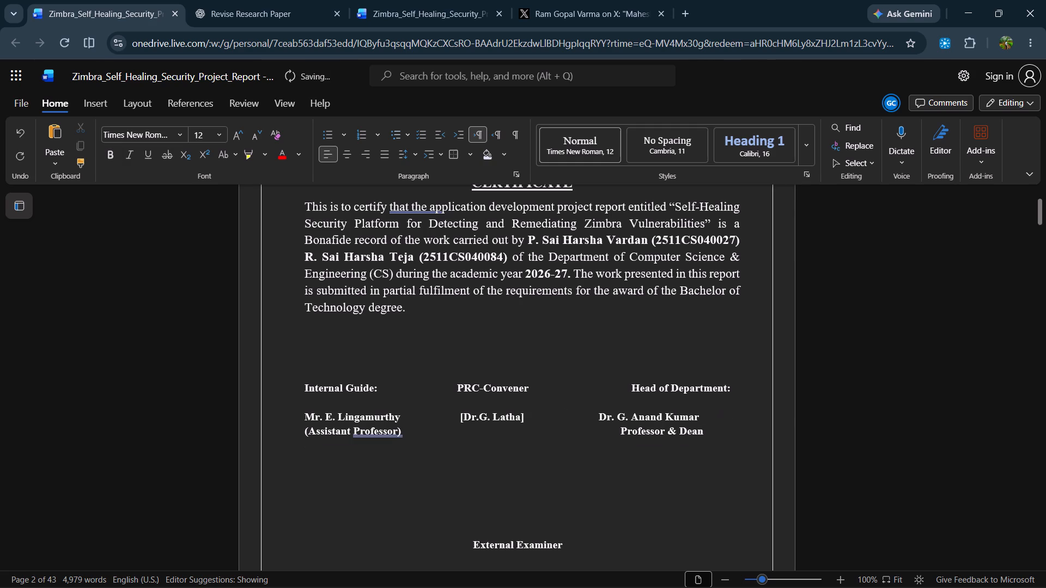
{"action": "key", "text": "space"}
{"action": "key", "text": "space"}
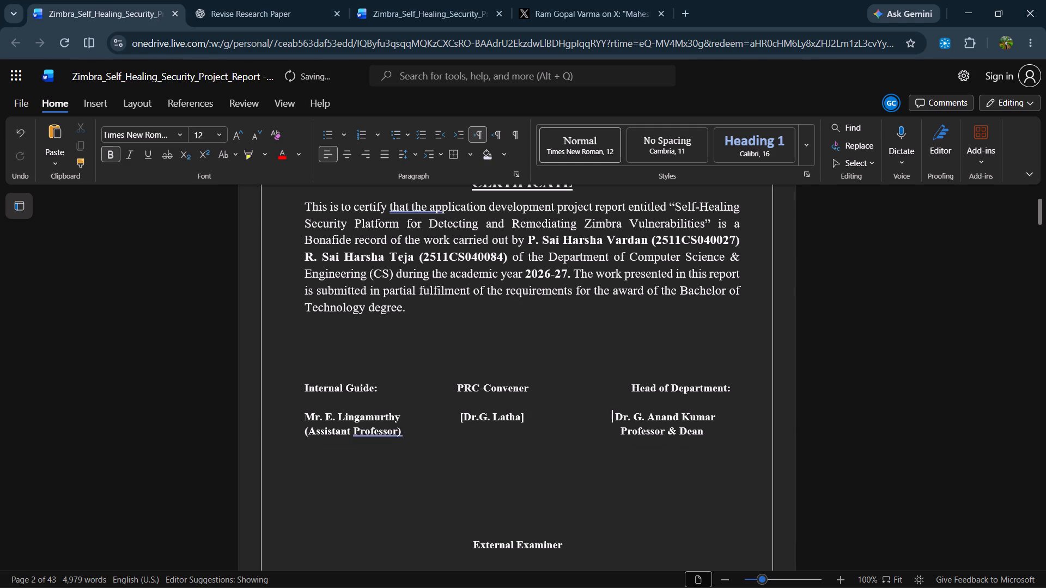
{"action": "key", "text": "space"}
{"action": "key", "text": "space"}
{"action": "key", "text": "space"}
{"action": "key", "text": "BackSpace"}
{"action": "key", "text": "BackSpace"}
{"action": "key", "text": "BackSpace"}
Adjust the spacing before the Head of Department heading so that it starts level with the department head's name, and save the document.
{"action": "left_click", "coordinate": [626, 388]}
{"action": "key", "text": "BackSpace"}
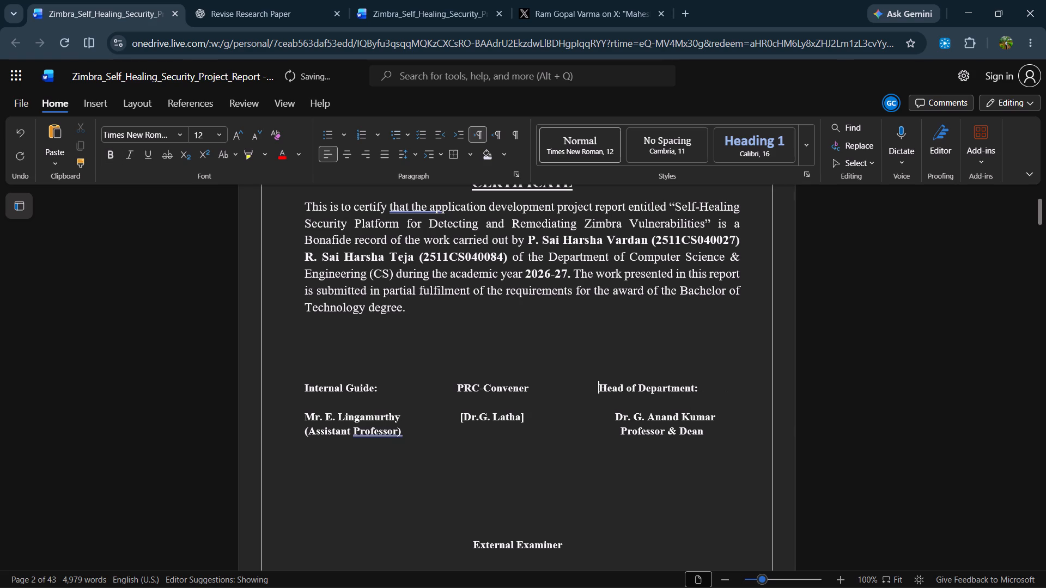
{"action": "key", "text": "space"}
{"action": "key", "text": "space"}
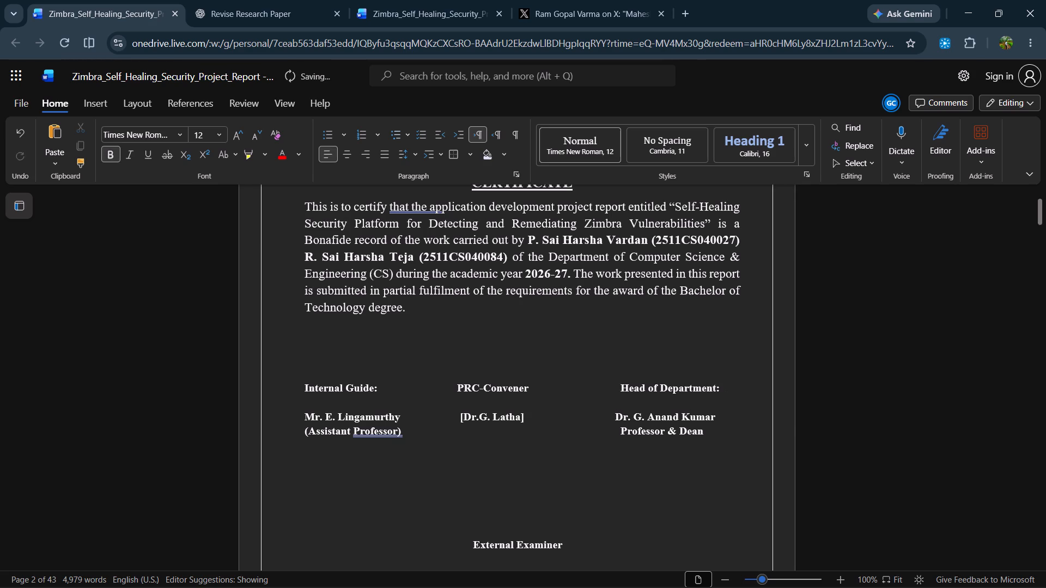
{"action": "key", "text": "BackSpace"}
{"action": "key", "text": "BackSpace"}
{"action": "key", "text": "ctrl+s"}
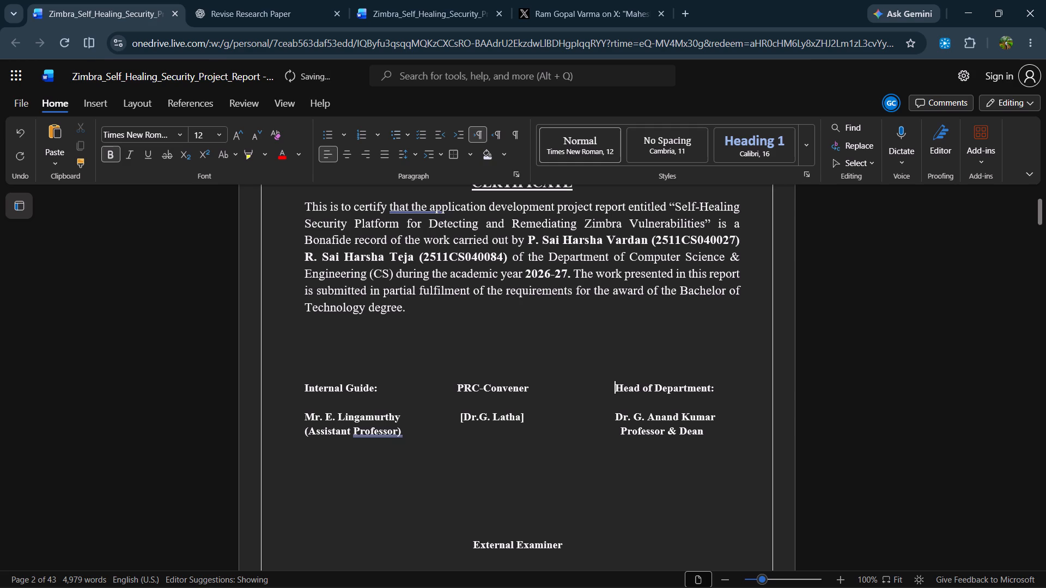
Add a colon after the PRC-Convener heading and save the document.
{"action": "key", "text": "semicolon"}
{"action": "key", "text": "BackSpace"}
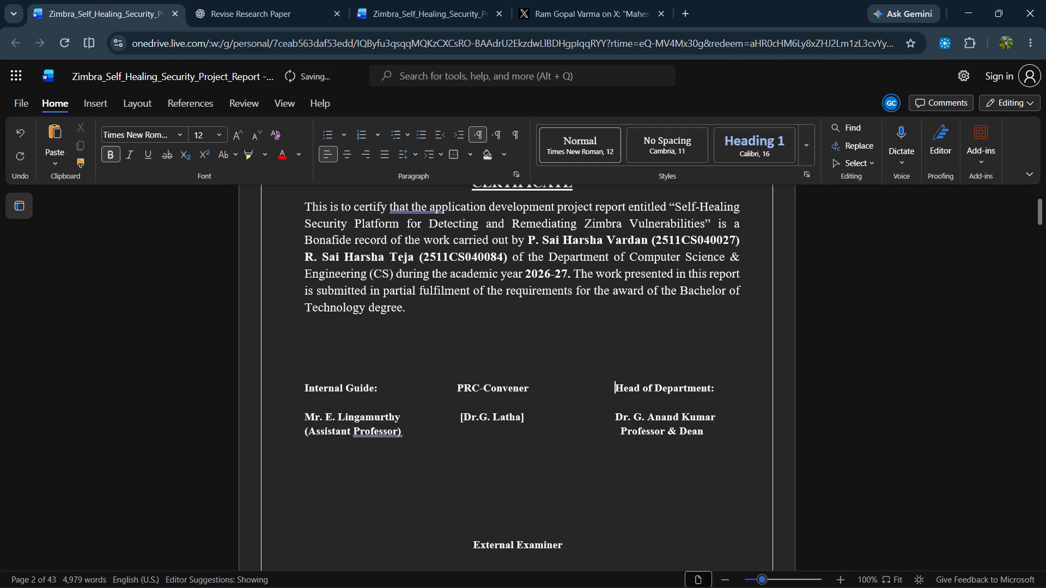
{"action": "left_click", "coordinate": [528, 393]}
{"action": "key", "text": "semicolon"}
{"action": "key", "text": "BackSpace"}
{"action": "key", "text": "shift+colon"}
{"action": "scroll", "coordinate": [528, 393], "scroll_direction": "down", "scroll_amount": 1}
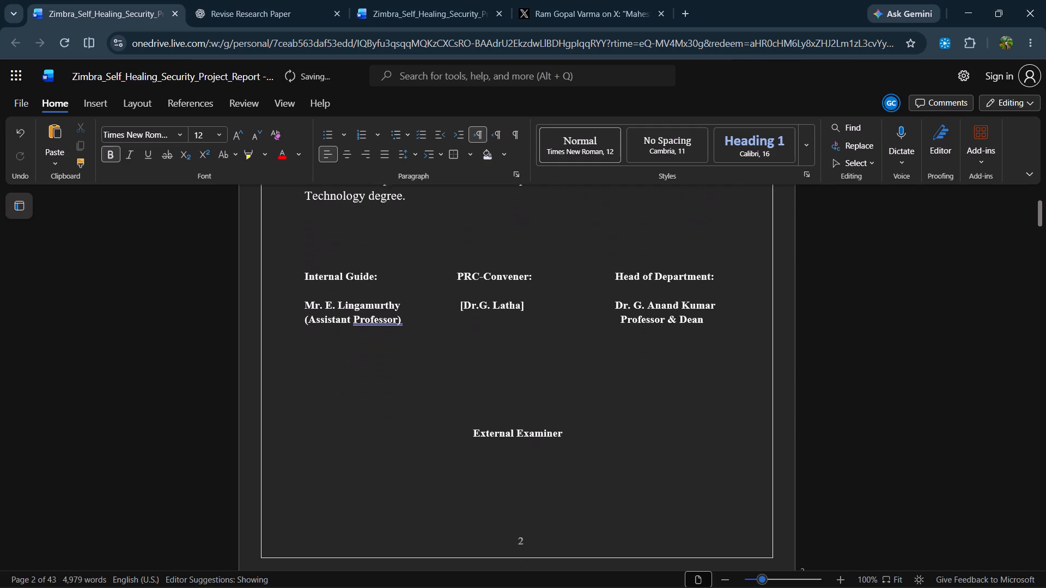
{"action": "scroll", "coordinate": [528, 393], "scroll_direction": "down", "scroll_amount": 1}
{"action": "key", "text": "ctrl+s"}
Review the Declaration and the acknowledgement text on the pages after the Certificate.
{"action": "scroll", "coordinate": [528, 393], "scroll_direction": "down", "scroll_amount": 3}
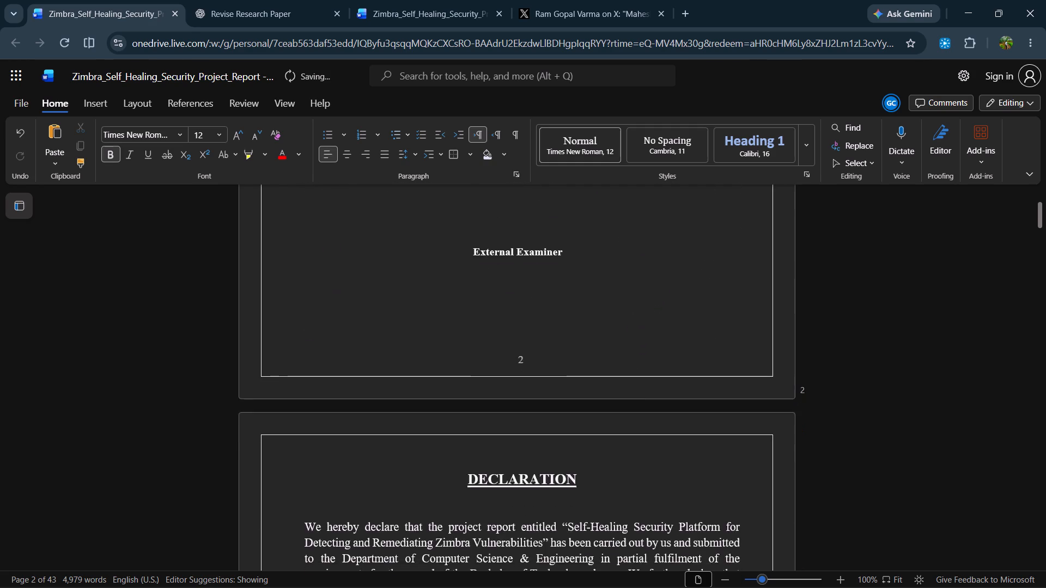
{"action": "scroll", "coordinate": [528, 393], "scroll_direction": "down", "scroll_amount": 10}
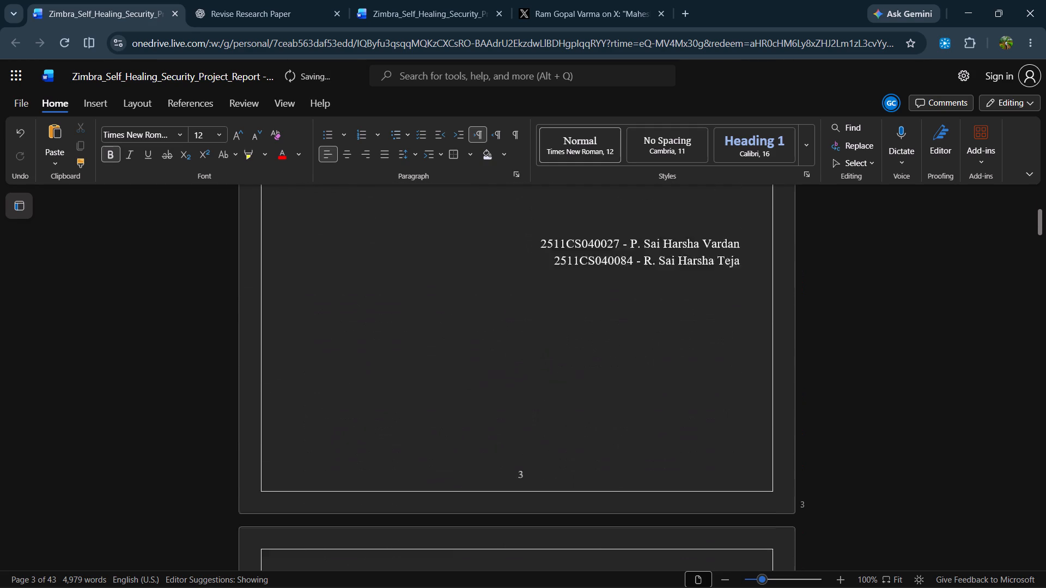
{"action": "scroll", "coordinate": [528, 393], "scroll_direction": "down", "scroll_amount": 3}
{"action": "scroll", "coordinate": [528, 393], "scroll_direction": "up", "scroll_amount": 1}
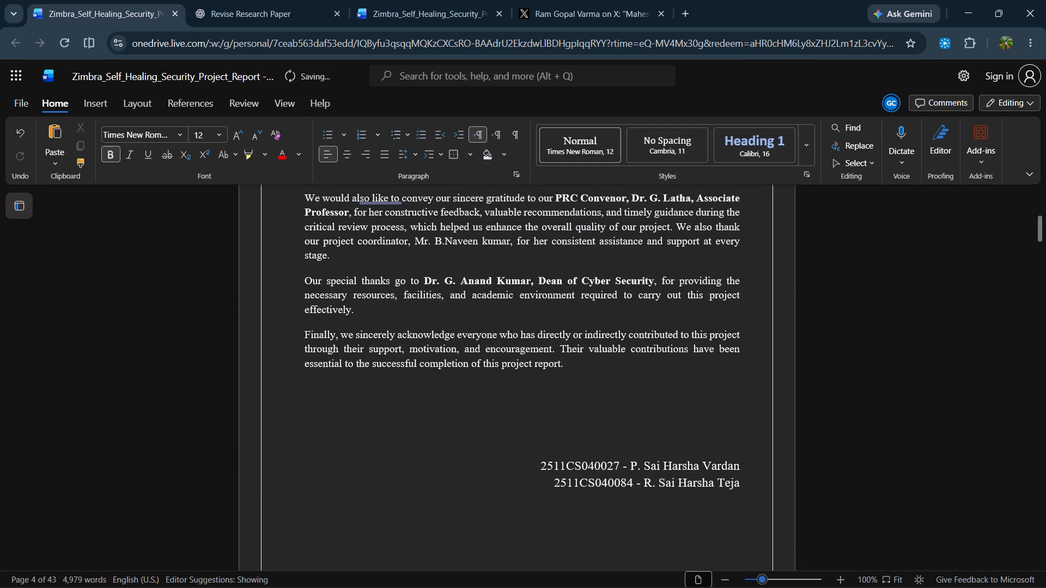
{"action": "scroll", "coordinate": [528, 393], "scroll_direction": "up", "scroll_amount": 1}
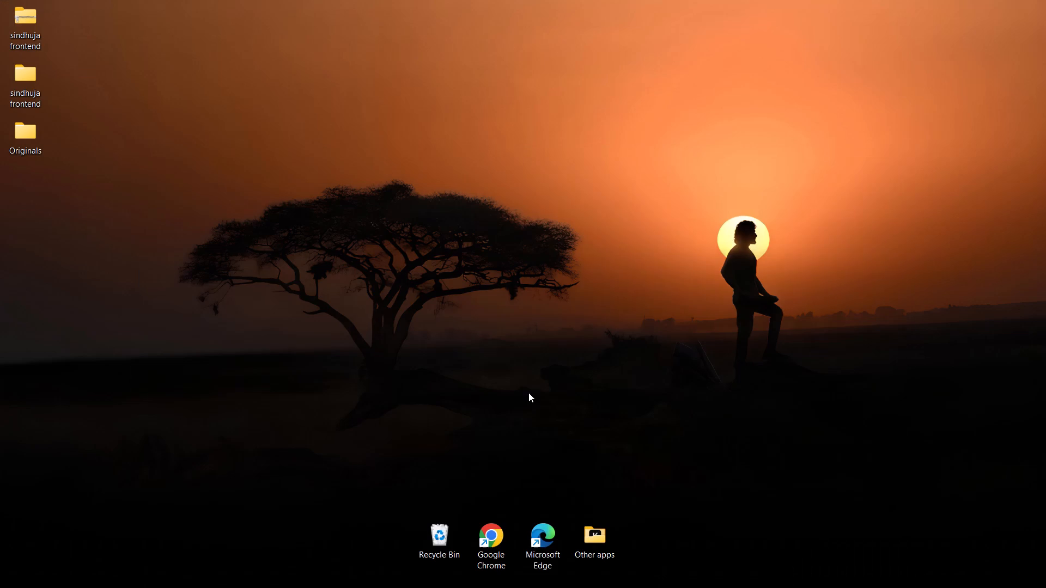
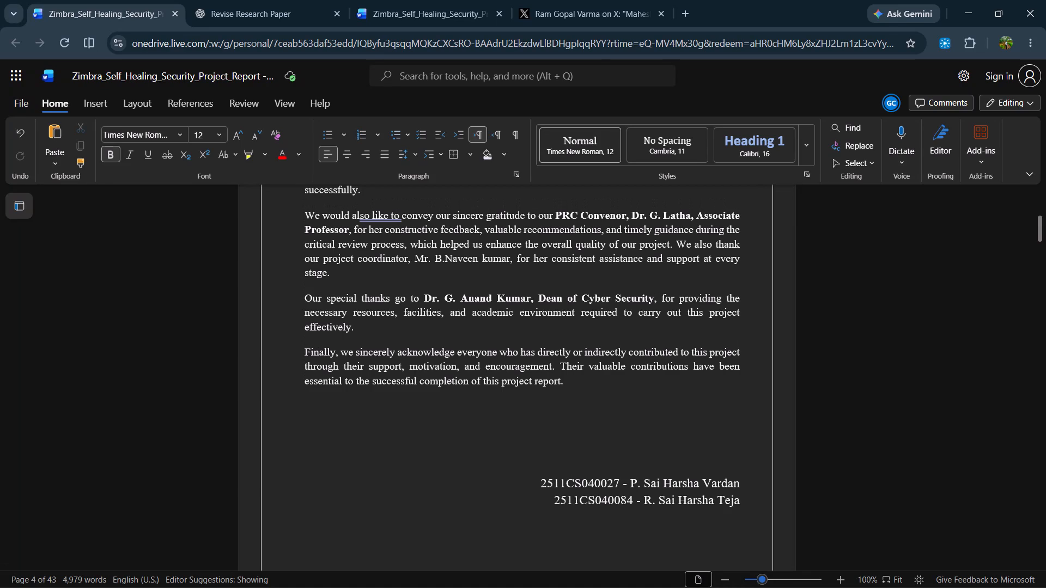
Replace the first student's roll number ending and name in the signature lines below the Acknowledgement with the correct student's details.
{"action": "left_click_drag", "start_coordinate": [630, 483], "coordinate": [649, 486]}
{"action": "left_click", "coordinate": [649, 486]}
{"action": "left_click", "coordinate": [619, 487]}
{"action": "key", "text": "BackSpace"}
{"action": "key", "text": "BackSpace"}
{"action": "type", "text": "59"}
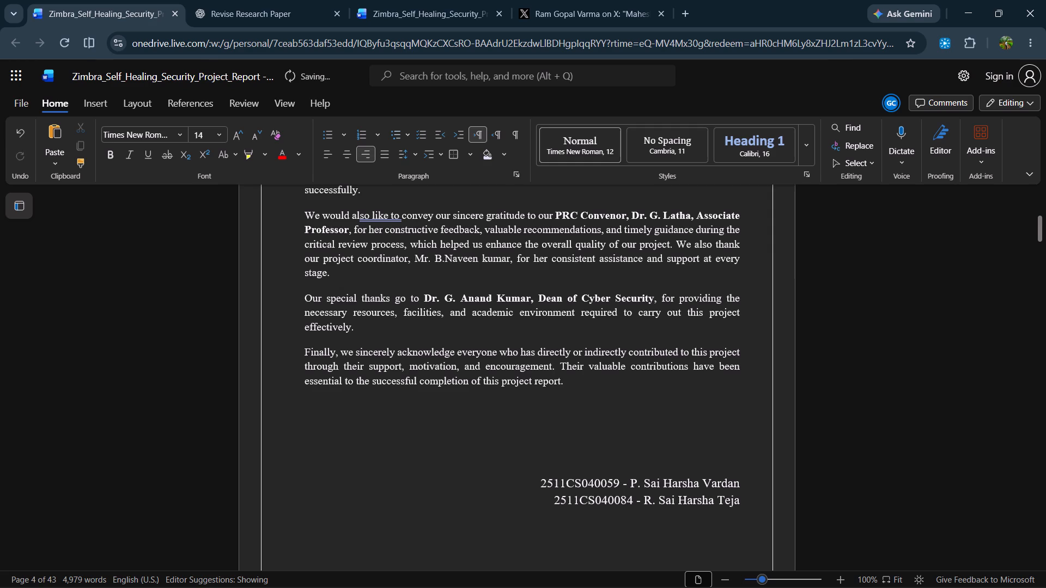
{"action": "left_click", "coordinate": [628, 487]}
{"action": "left_click_drag", "start_coordinate": [633, 483], "coordinate": [741, 482]}
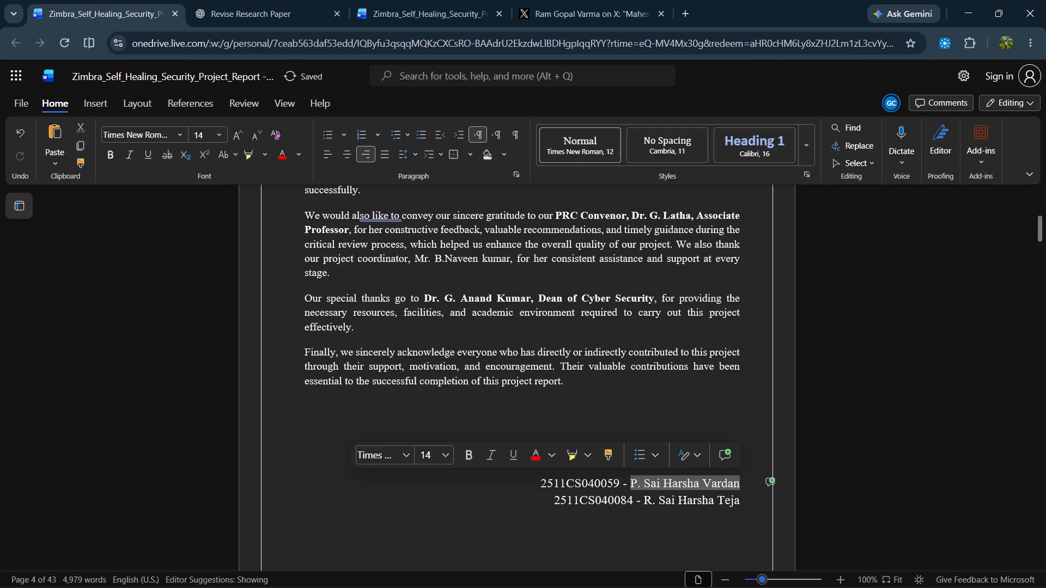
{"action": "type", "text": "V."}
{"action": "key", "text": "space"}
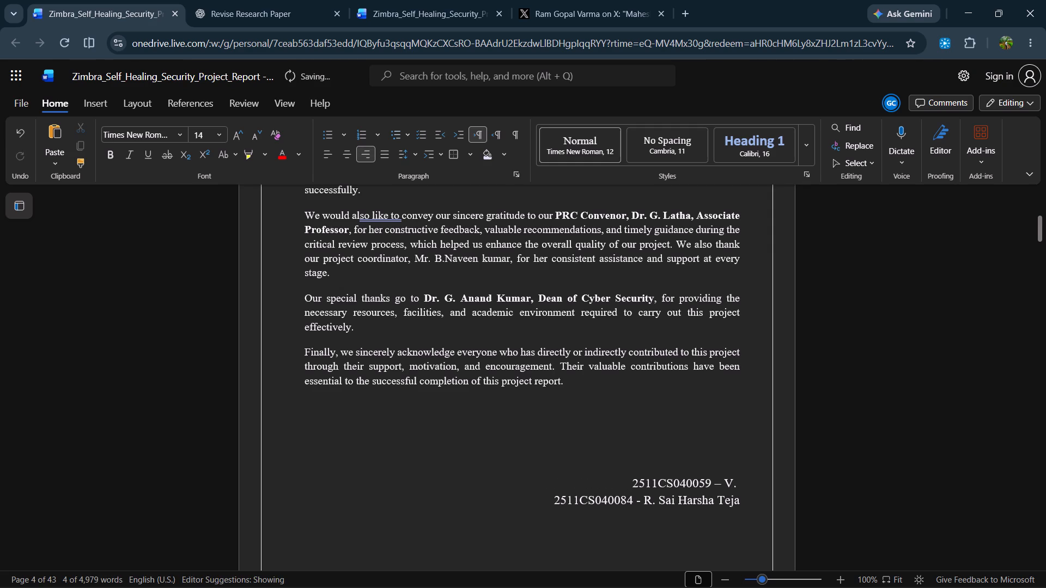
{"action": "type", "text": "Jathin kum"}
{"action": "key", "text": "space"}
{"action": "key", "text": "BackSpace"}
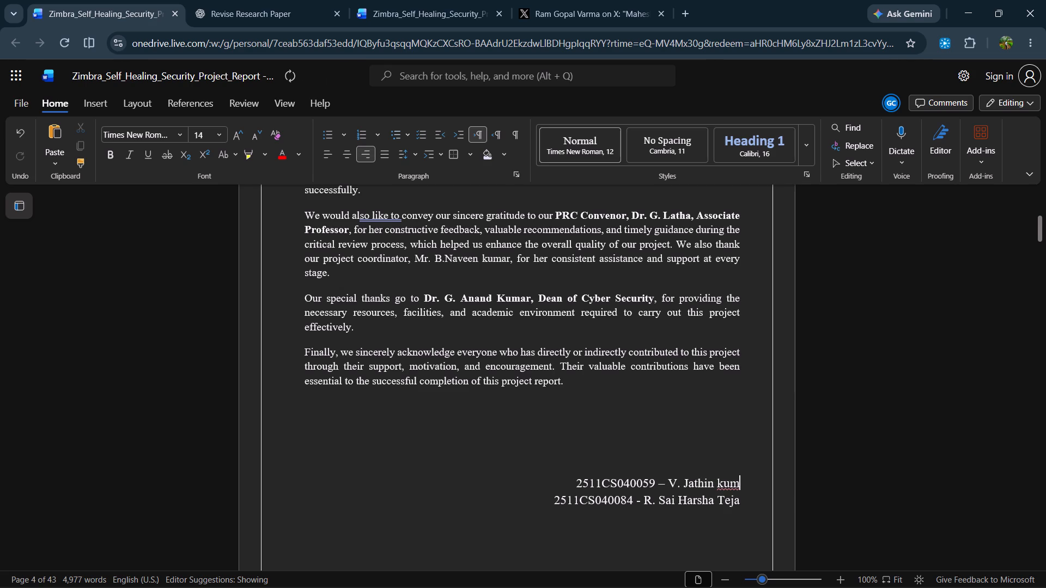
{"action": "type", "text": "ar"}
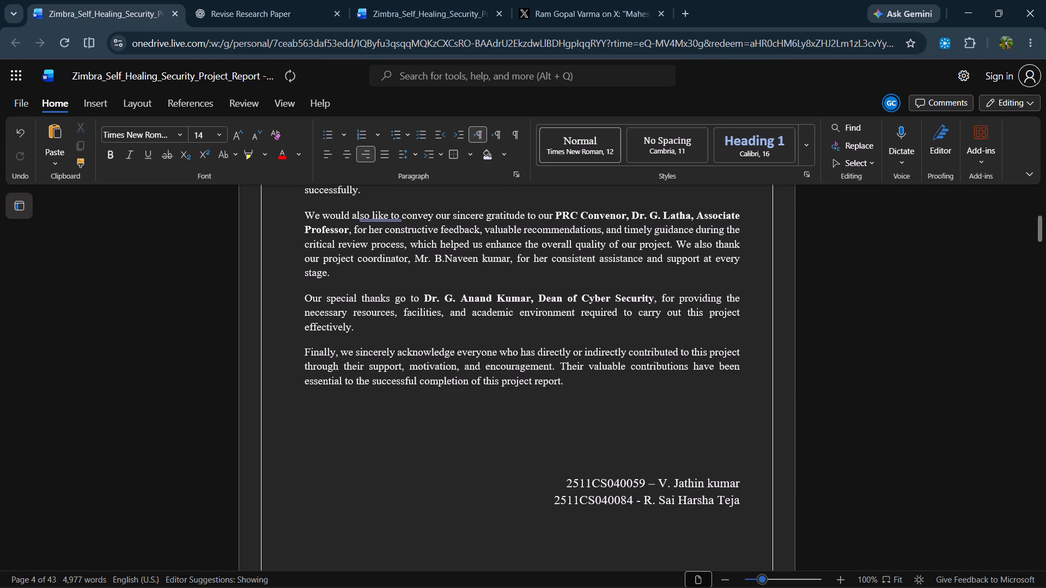
Replace the second student's roll number ending and name in the Acknowledgement's signature lines with the correct student's details.
{"action": "left_click", "coordinate": [632, 502]}
{"action": "key", "text": "BackSpace"}
{"action": "key", "text": "BackSpace"}
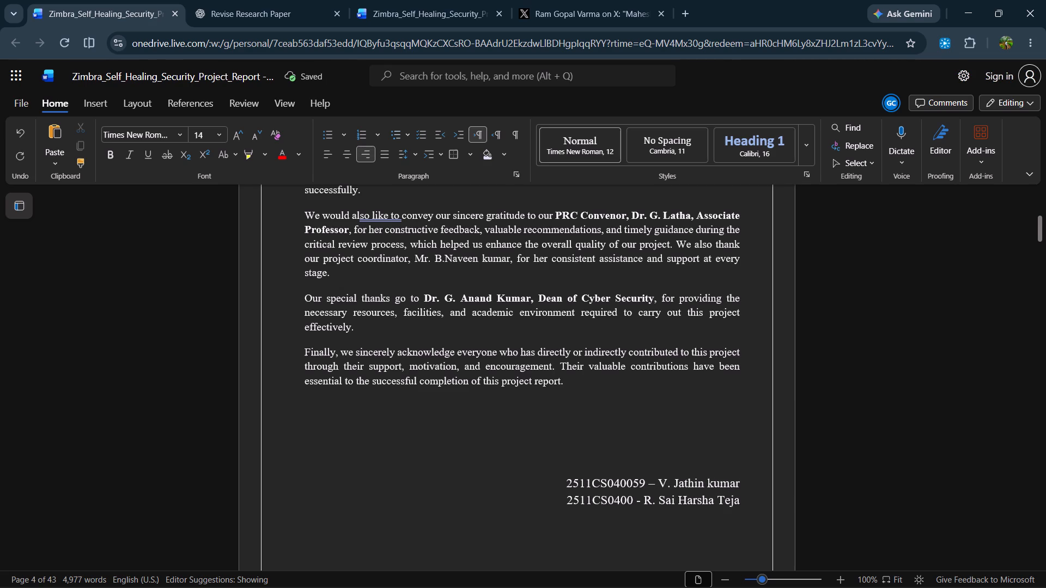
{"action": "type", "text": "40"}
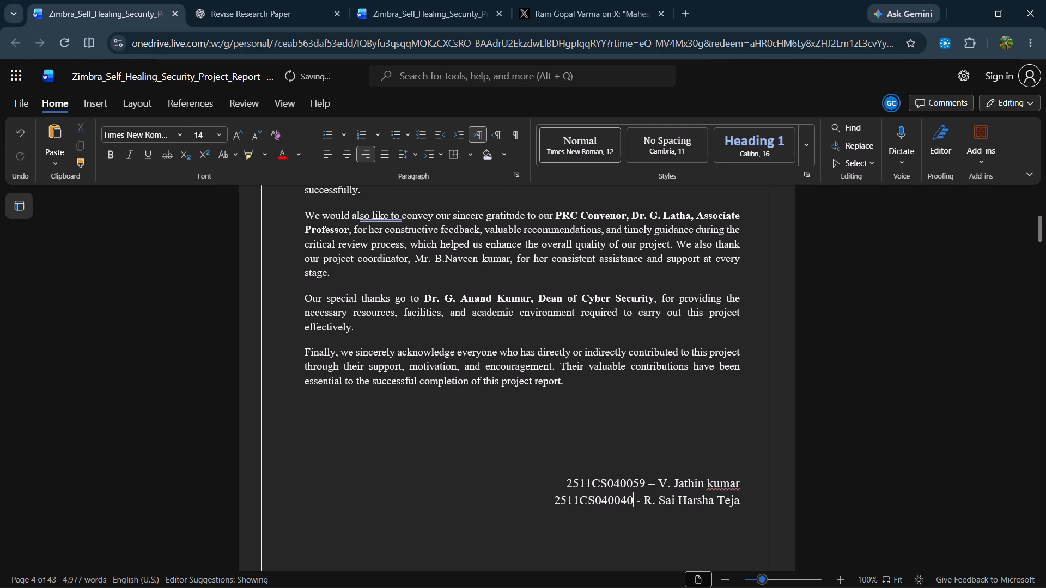
{"action": "left_click_drag", "start_coordinate": [646, 502], "coordinate": [732, 504]}
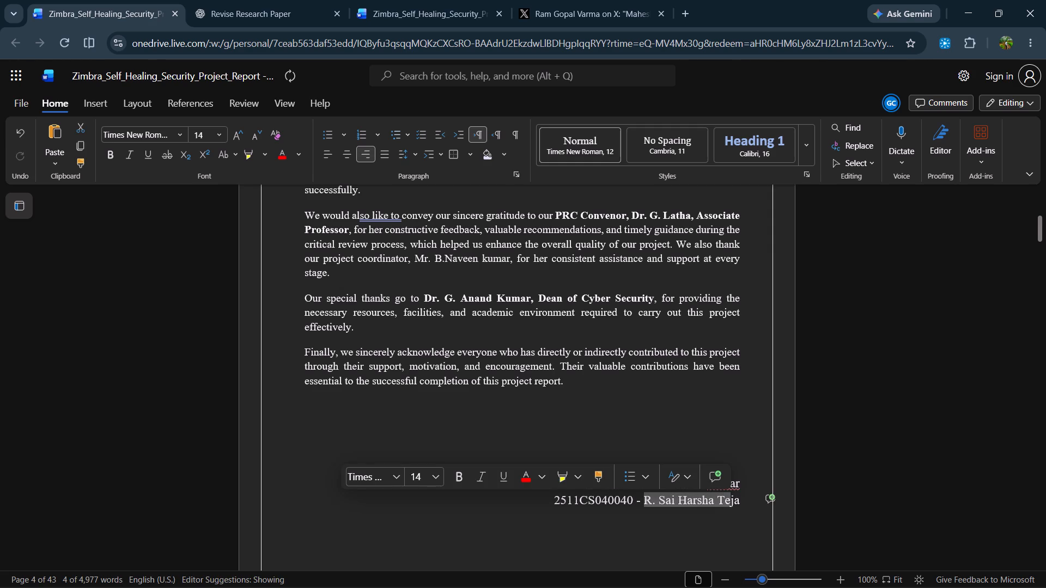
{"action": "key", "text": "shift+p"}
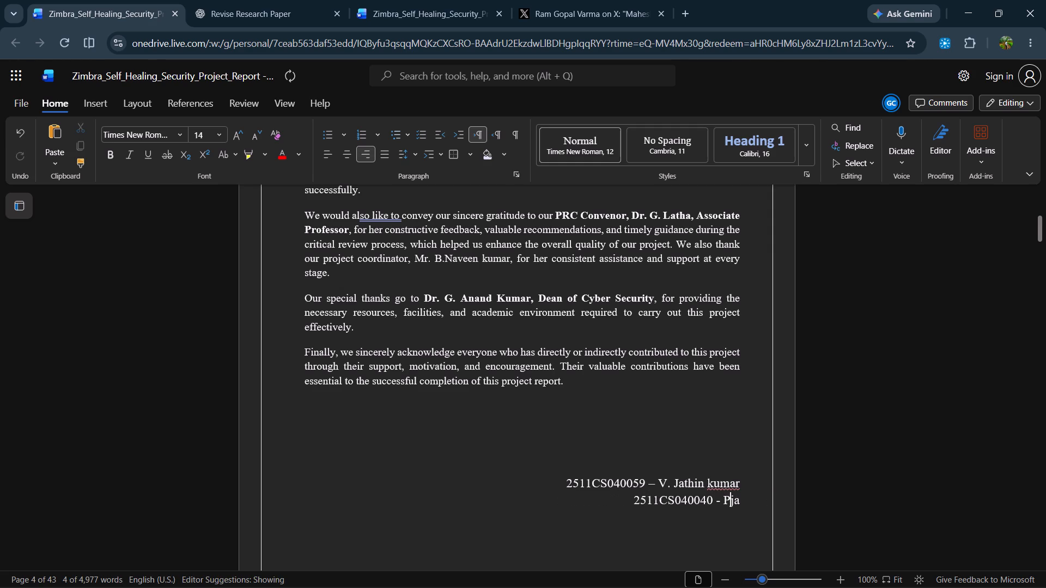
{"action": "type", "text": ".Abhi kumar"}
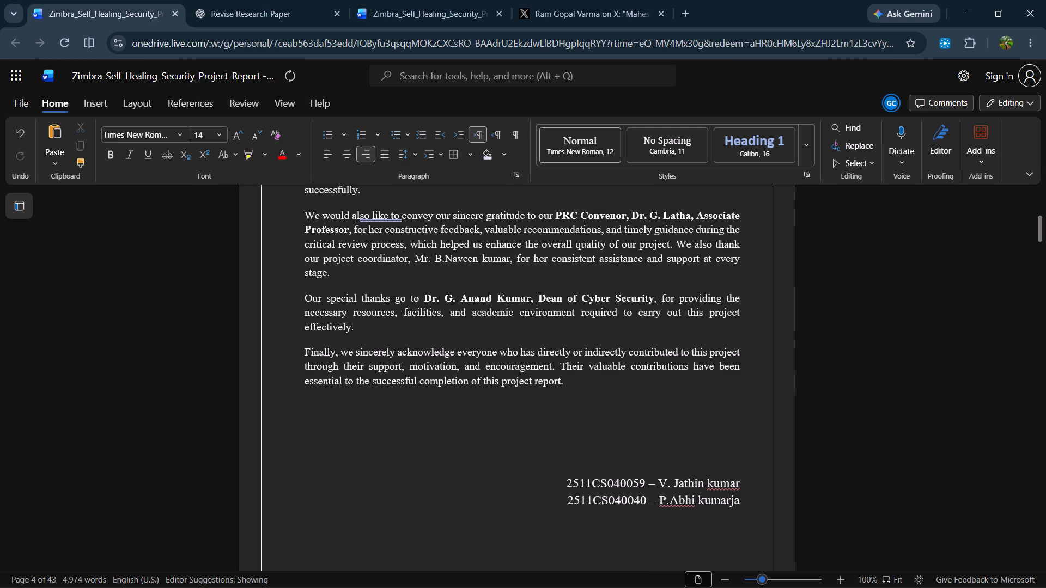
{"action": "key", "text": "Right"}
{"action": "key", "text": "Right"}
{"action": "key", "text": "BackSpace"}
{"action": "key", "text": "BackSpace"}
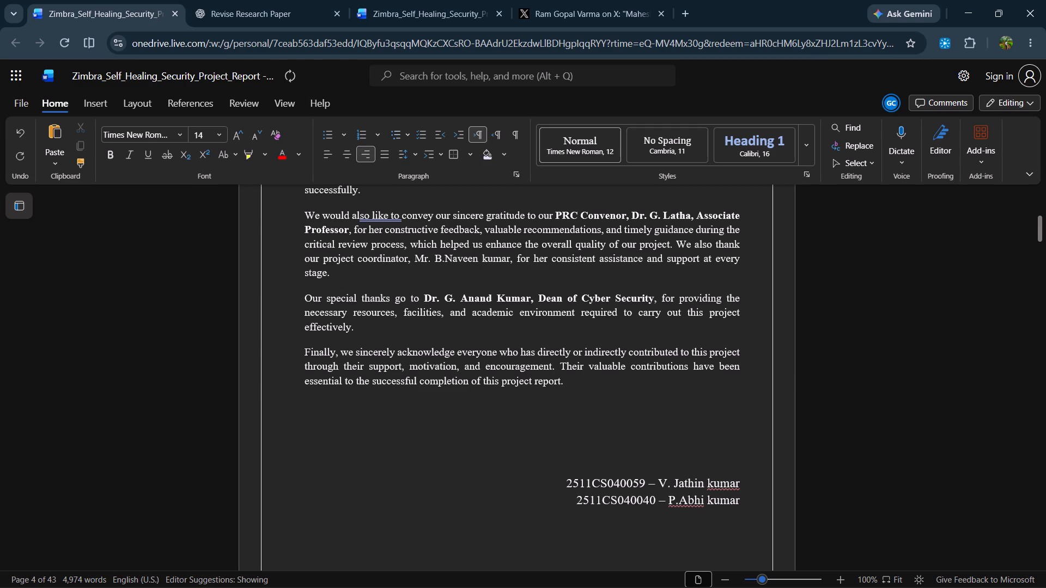
Look through the abstract, table of contents and start of Chapter 1, and check the student lines on the Declaration page.
{"action": "scroll", "coordinate": [740, 424], "scroll_direction": "down", "scroll_amount": 7}
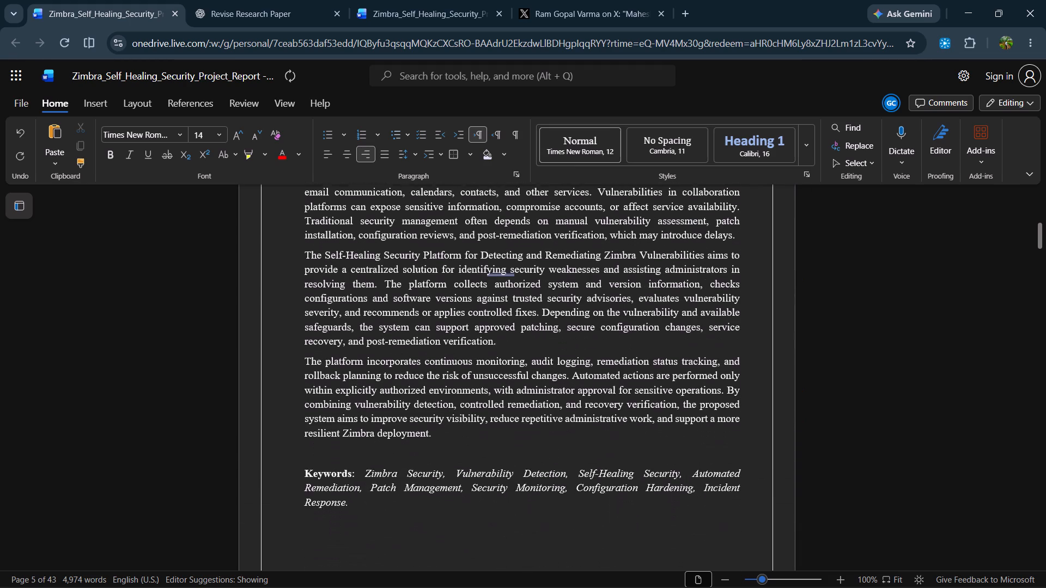
{"action": "scroll", "coordinate": [740, 424], "scroll_direction": "down", "scroll_amount": 4}
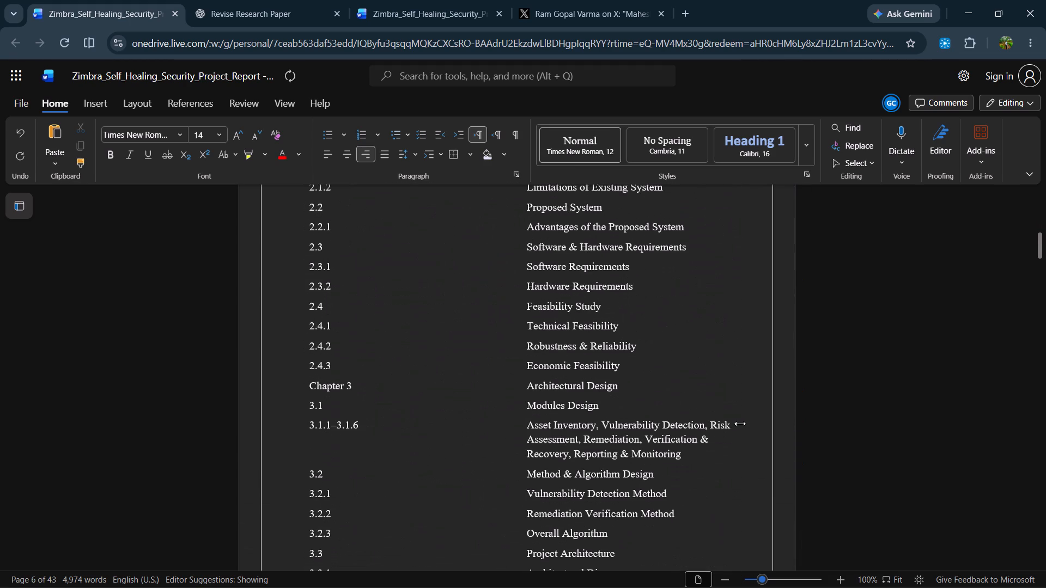
{"action": "scroll", "coordinate": [740, 424], "scroll_direction": "down", "scroll_amount": 6}
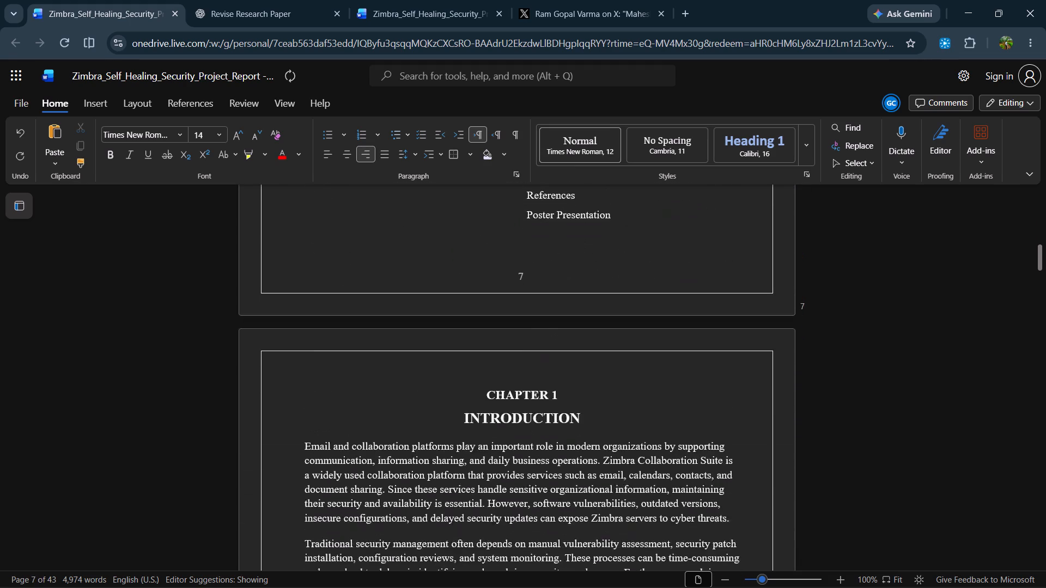
{"action": "scroll", "coordinate": [740, 424], "scroll_direction": "down", "scroll_amount": 6}
{"action": "scroll", "coordinate": [740, 424], "scroll_direction": "up", "scroll_amount": 4}
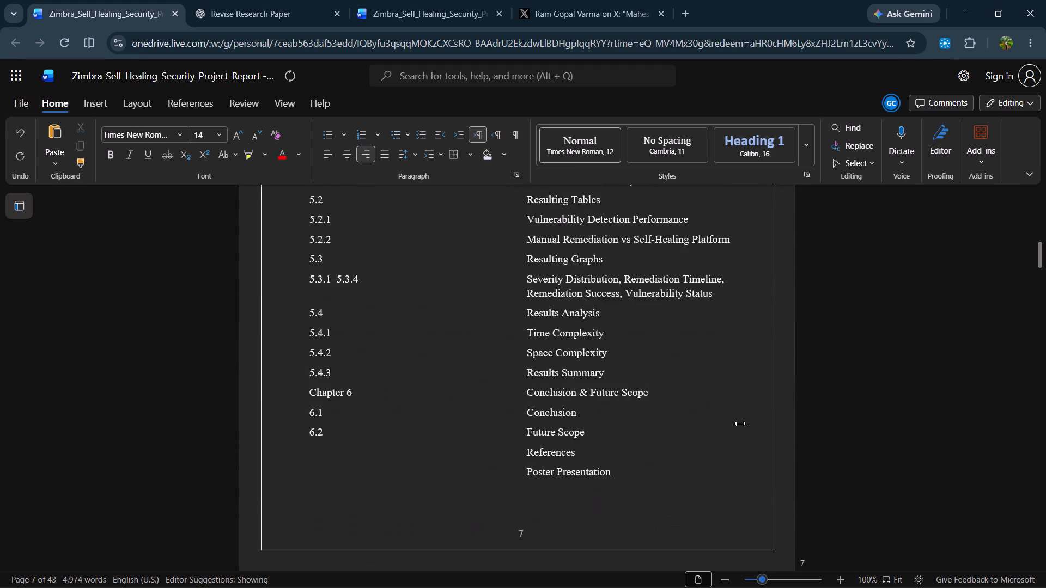
{"action": "scroll", "coordinate": [740, 424], "scroll_direction": "up", "scroll_amount": 15}
{"action": "scroll", "coordinate": [740, 424], "scroll_direction": "down", "scroll_amount": 8}
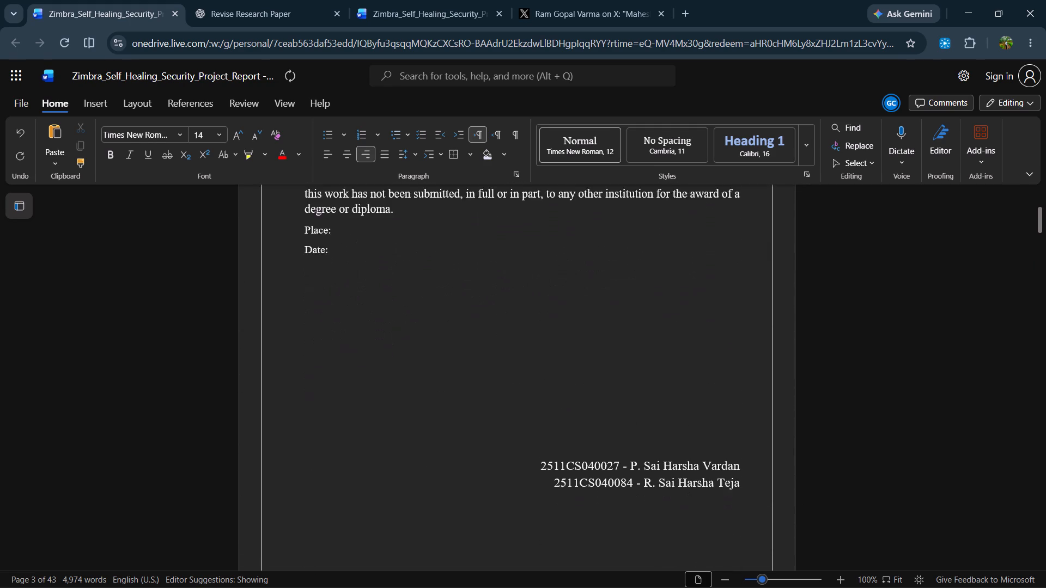
Copy both student lines from the Acknowledgement and paste them over the two student lines on the Declaration page.
{"action": "scroll", "coordinate": [740, 424], "scroll_direction": "down", "scroll_amount": 5}
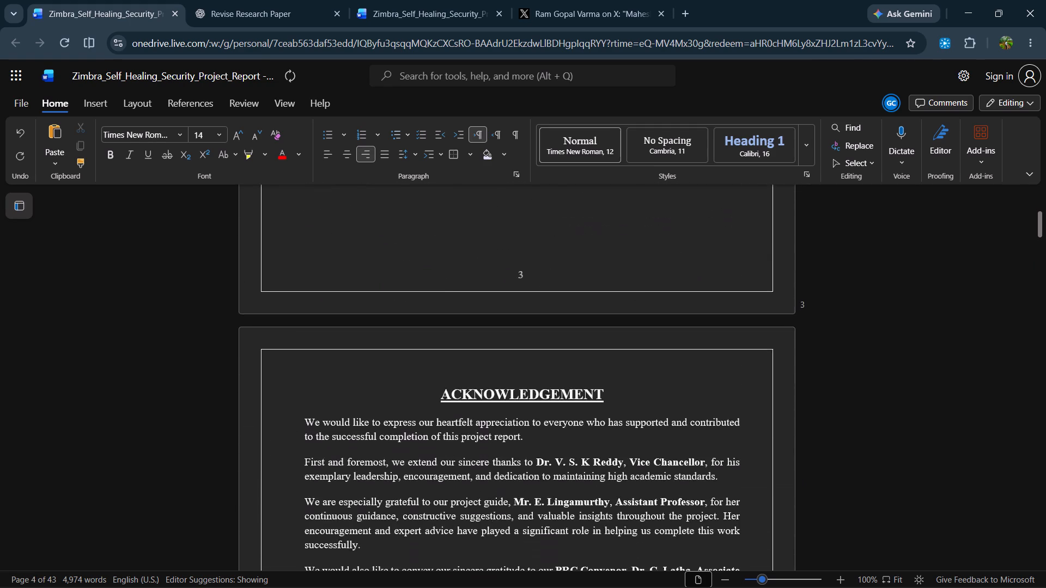
{"action": "scroll", "coordinate": [740, 424], "scroll_direction": "down", "scroll_amount": 2}
{"action": "scroll", "coordinate": [740, 424], "scroll_direction": "up", "scroll_amount": 6}
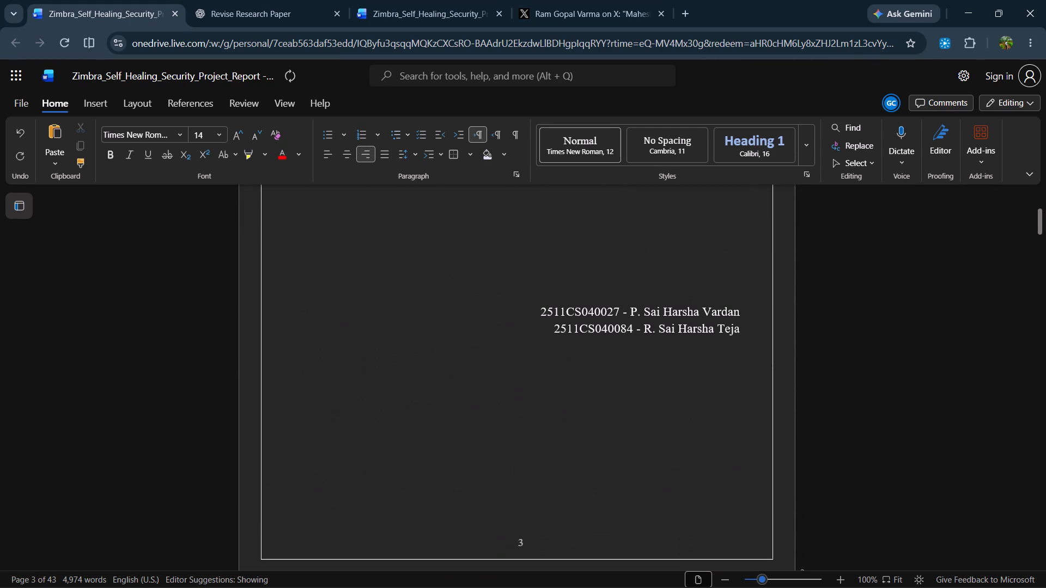
{"action": "scroll", "coordinate": [678, 432], "scroll_direction": "down", "scroll_amount": 6}
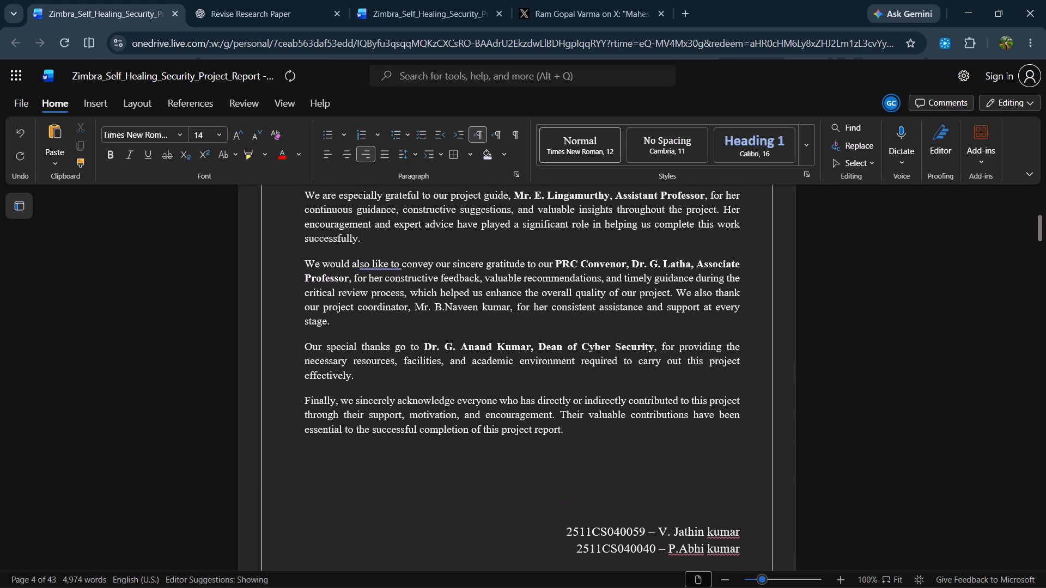
{"action": "left_click_drag", "start_coordinate": [561, 530], "coordinate": [740, 535]}
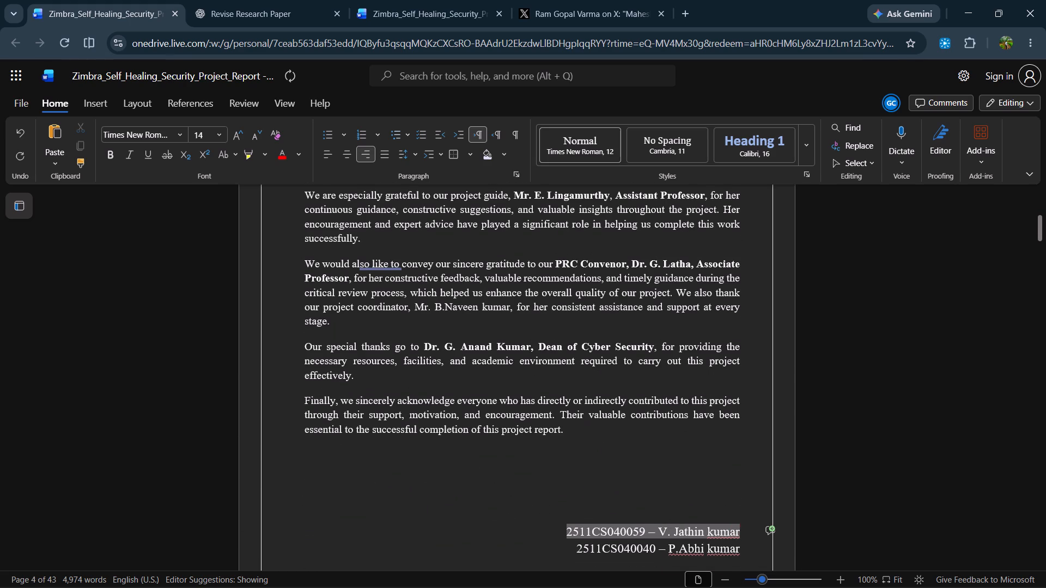
{"action": "left_click_drag", "start_coordinate": [740, 535], "coordinate": [740, 549]}
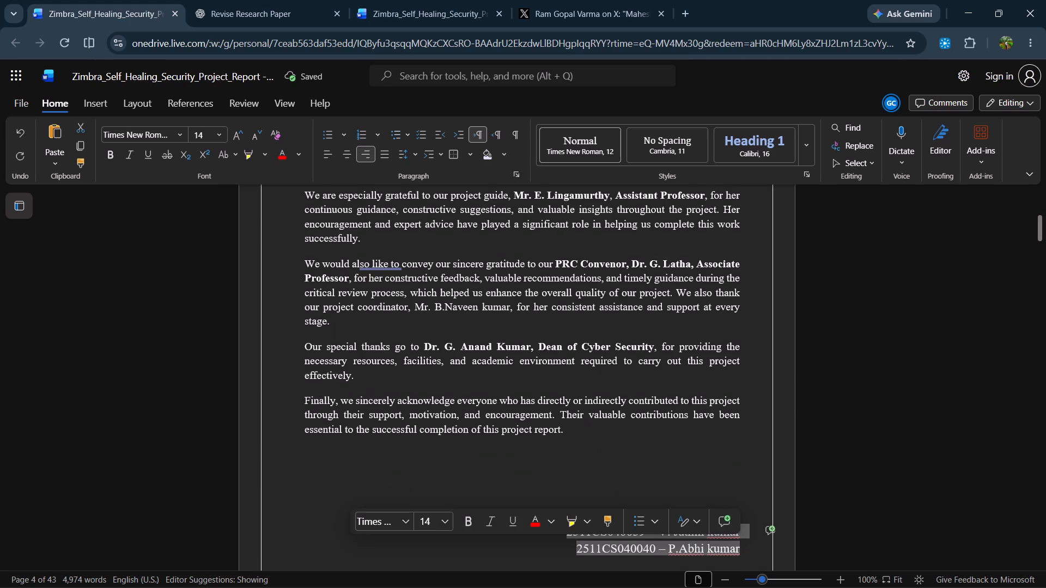
{"action": "key", "text": "ctrl+c"}
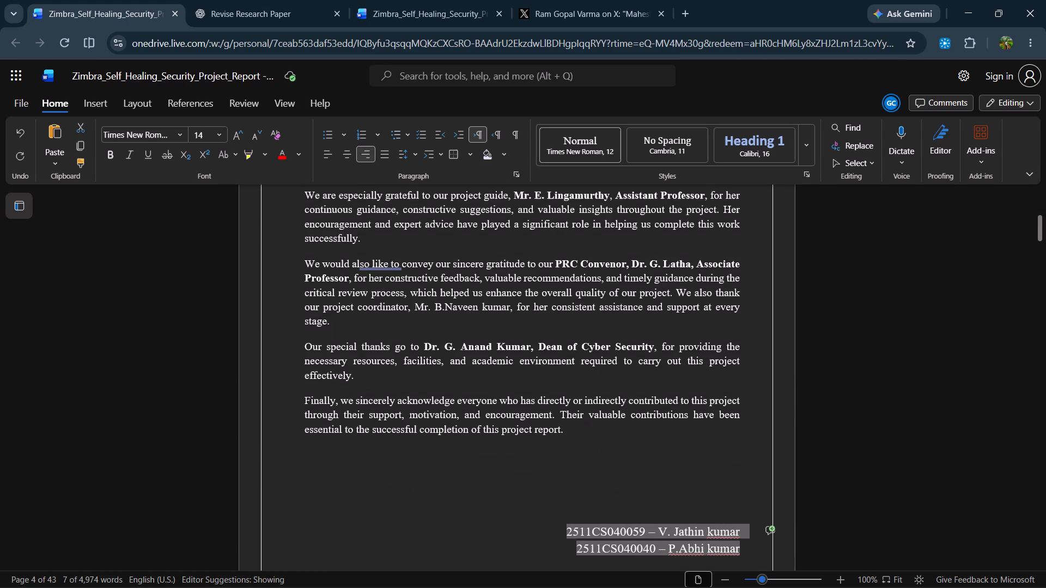
{"action": "scroll", "coordinate": [716, 450], "scroll_direction": "up", "scroll_amount": 4}
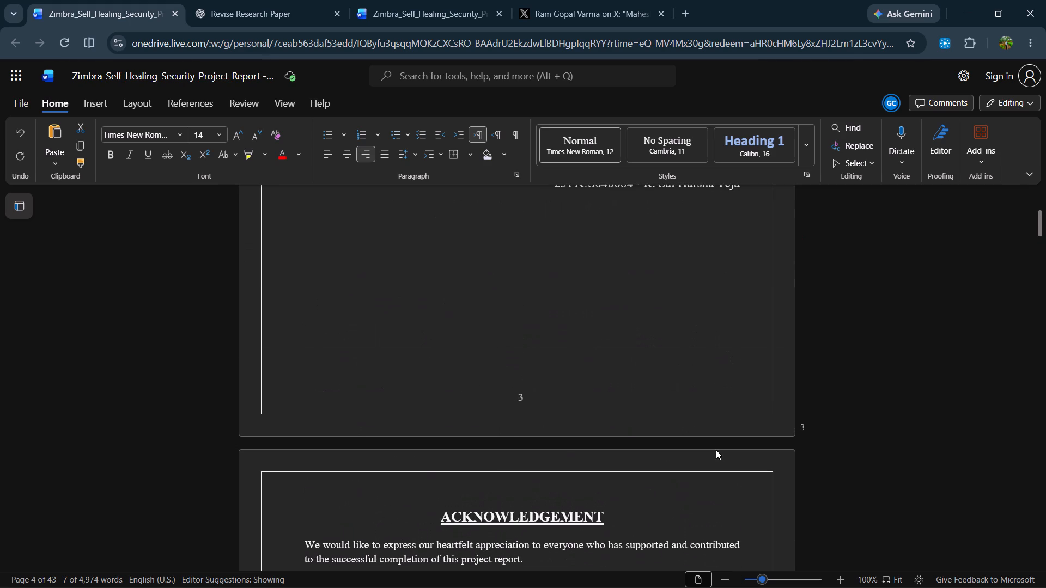
{"action": "scroll", "coordinate": [700, 390], "scroll_direction": "up", "scroll_amount": 1}
{"action": "left_click_drag", "start_coordinate": [540, 273], "coordinate": [606, 281]}
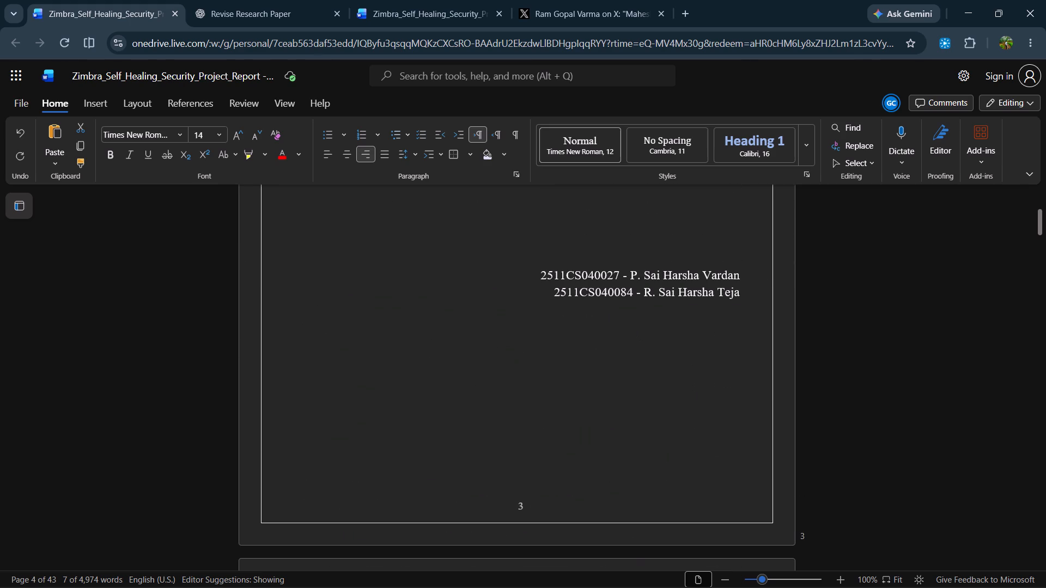
{"action": "left_click_drag", "start_coordinate": [606, 281], "coordinate": [746, 297]}
{"action": "key", "text": "ctrl+v"}
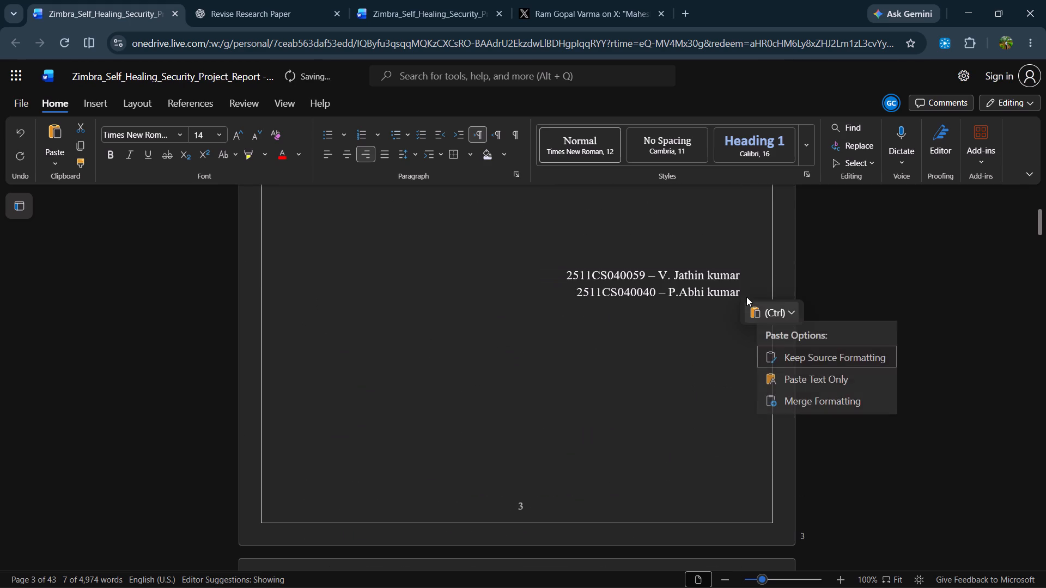
{"action": "left_click", "coordinate": [700, 359]}
Change the last two digits of the first student's roll number in the Certificate paragraph to 59.
{"action": "scroll", "coordinate": [700, 359], "scroll_direction": "up", "scroll_amount": 8}
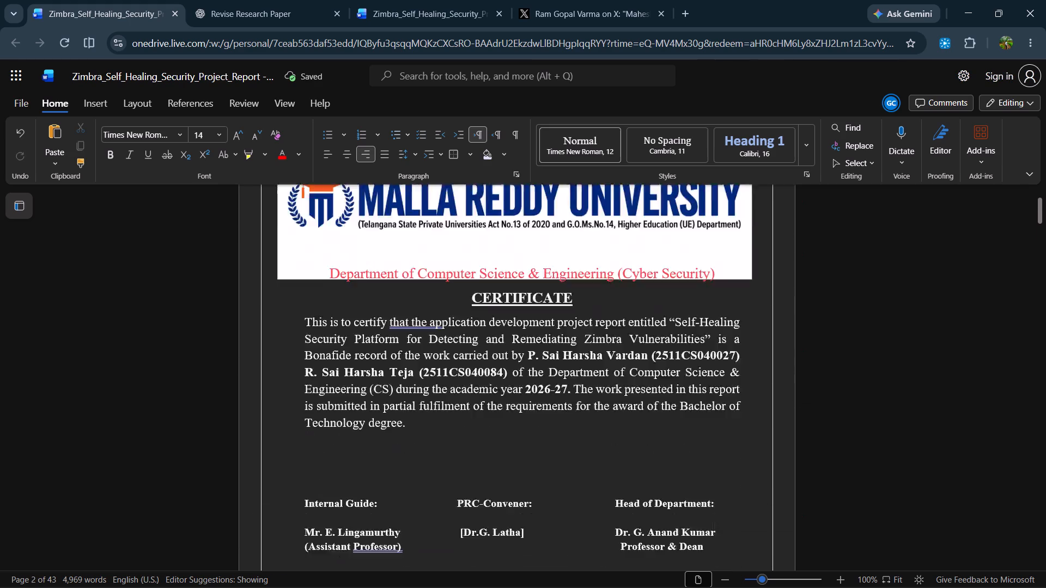
{"action": "scroll", "coordinate": [700, 359], "scroll_direction": "up", "scroll_amount": 1}
{"action": "scroll", "coordinate": [700, 359], "scroll_direction": "down", "scroll_amount": 2}
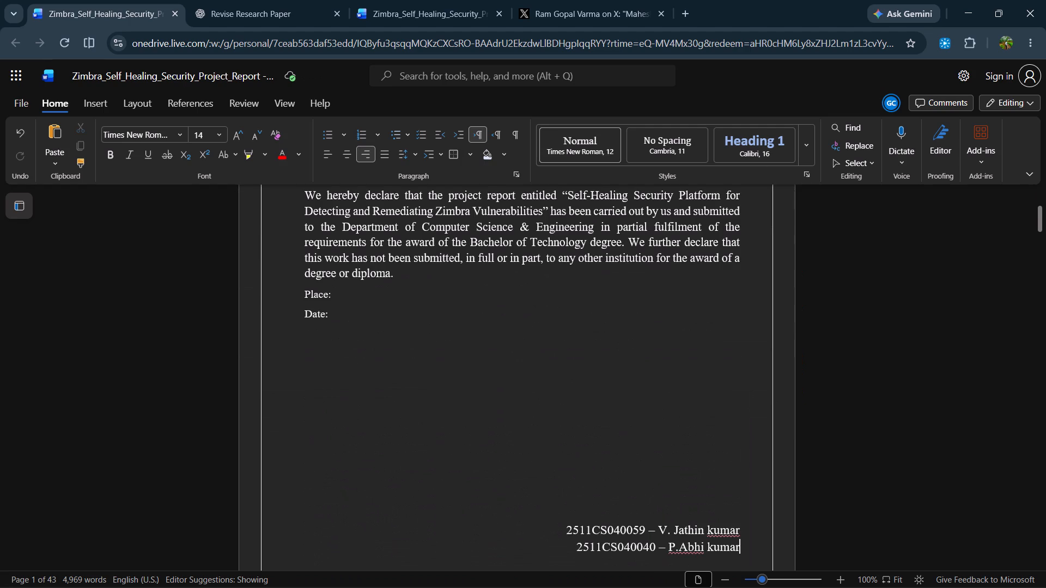
{"action": "scroll", "coordinate": [700, 359], "scroll_direction": "up", "scroll_amount": 6}
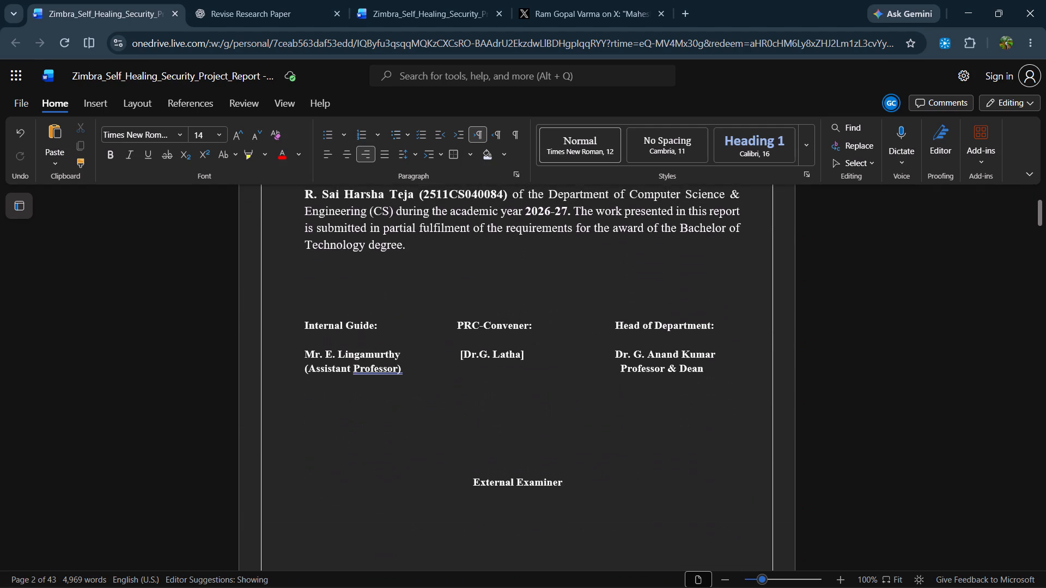
{"action": "scroll", "coordinate": [700, 359], "scroll_direction": "up", "scroll_amount": 2}
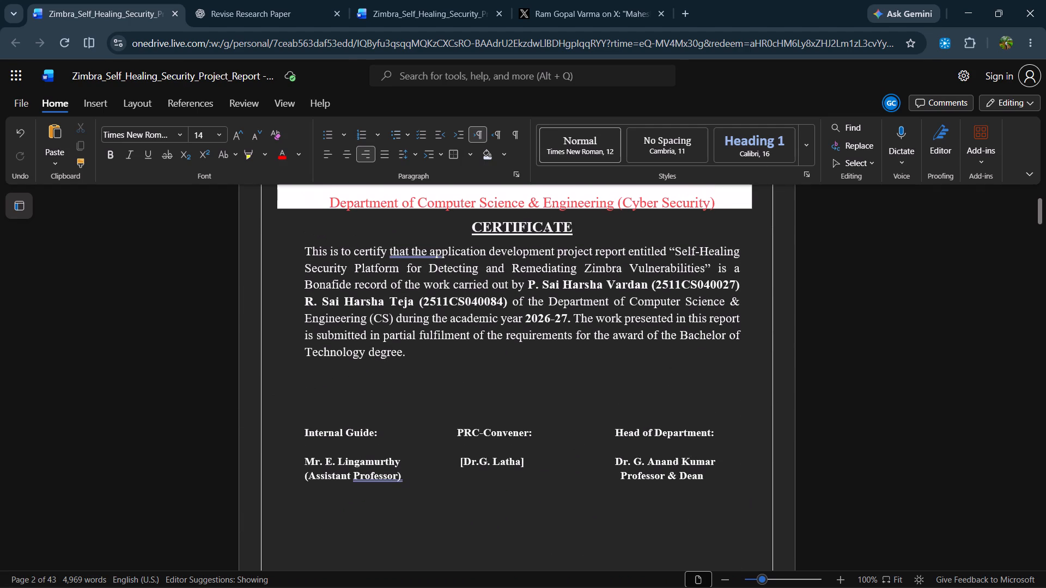
{"action": "left_click_drag", "start_coordinate": [529, 283], "coordinate": [743, 292]}
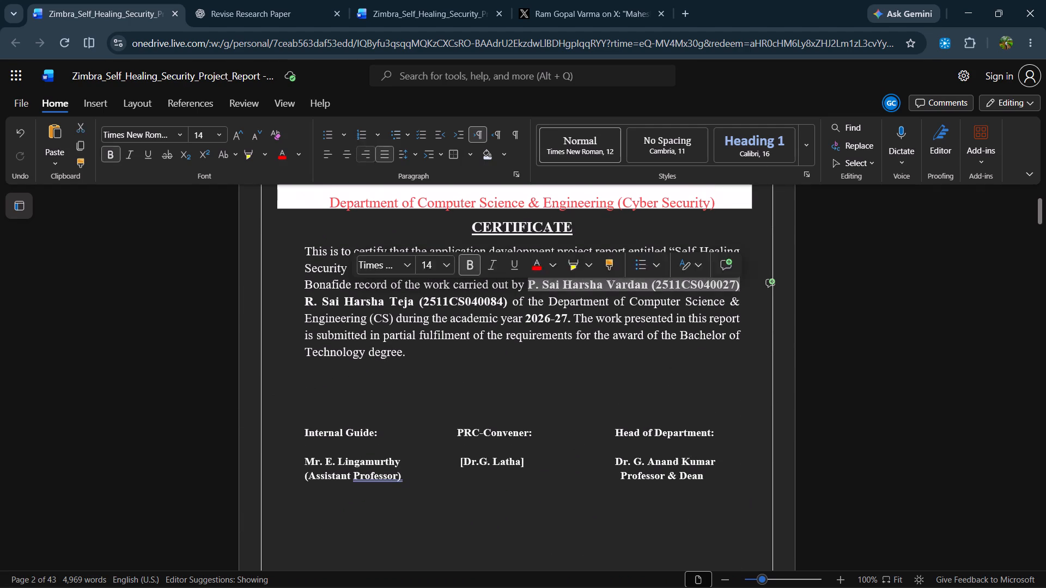
{"action": "left_click", "coordinate": [743, 292]}
{"action": "left_click", "coordinate": [735, 289]}
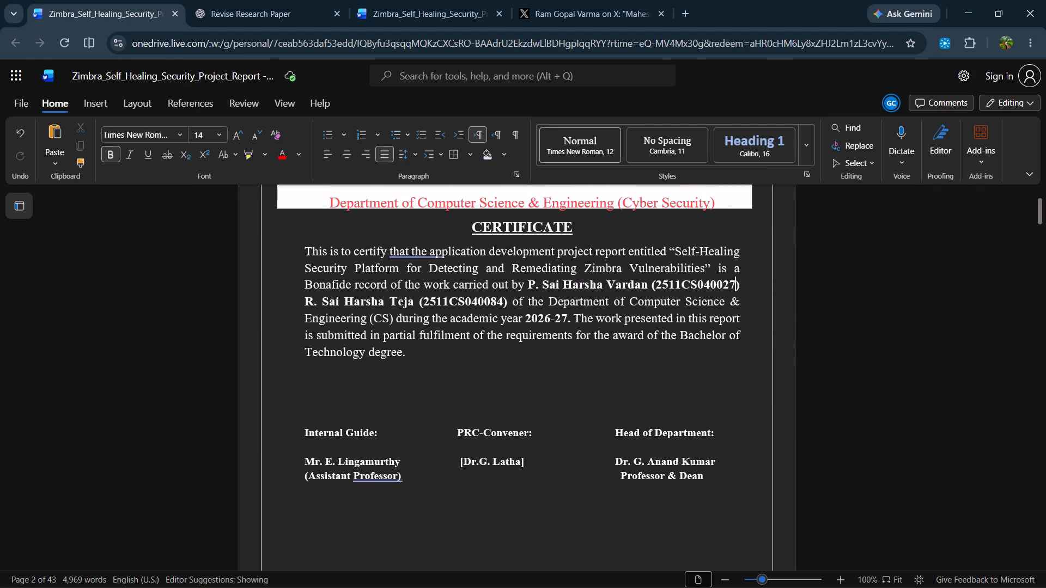
{"action": "key", "text": "BackSpace"}
{"action": "key", "text": "BackSpace"}
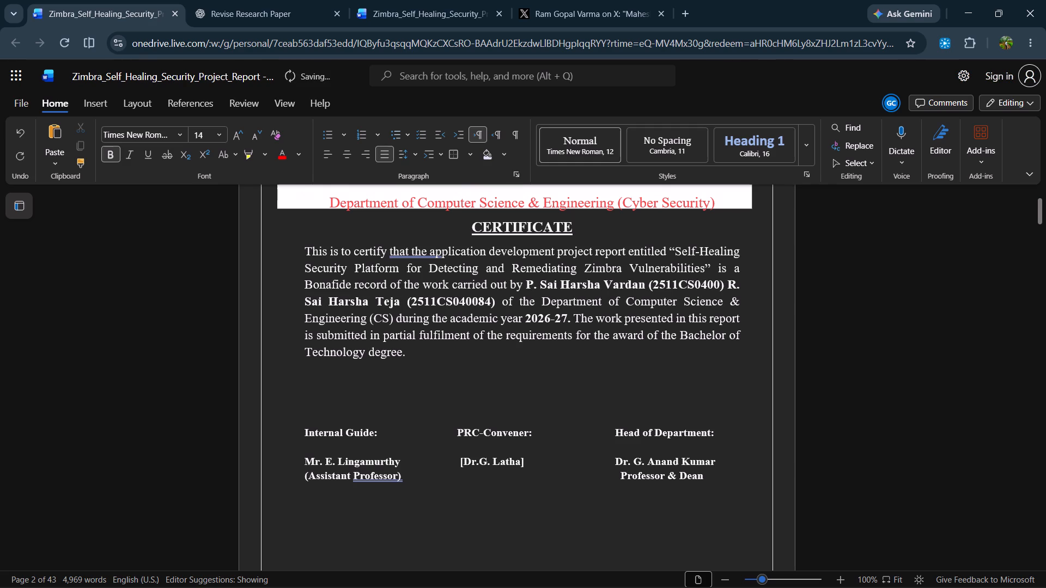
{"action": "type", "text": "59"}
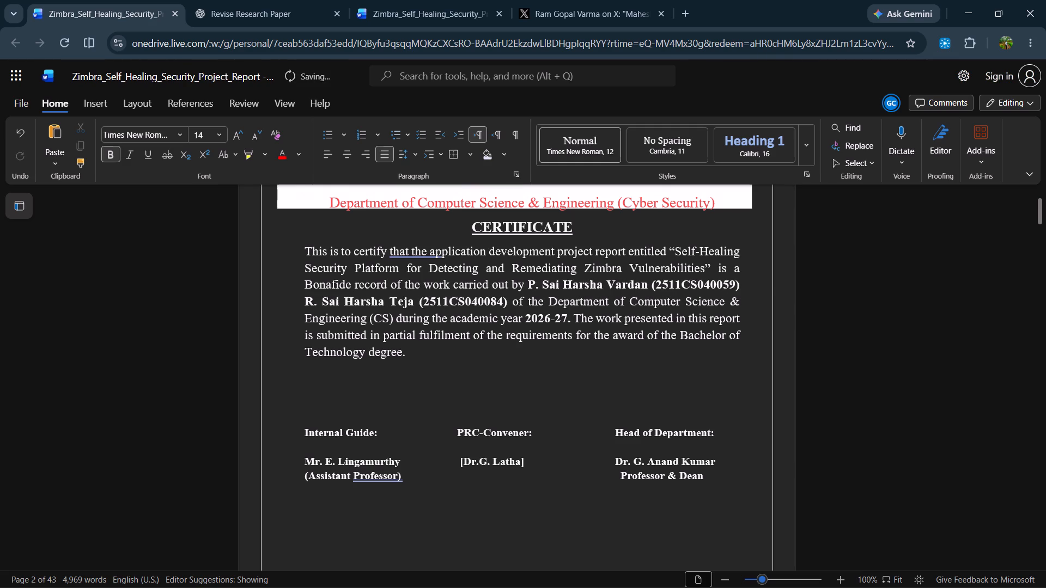
Replace the first student's name in the Certificate paragraph with the correct student's name.
{"action": "left_click_drag", "start_coordinate": [527, 283], "coordinate": [650, 283]}
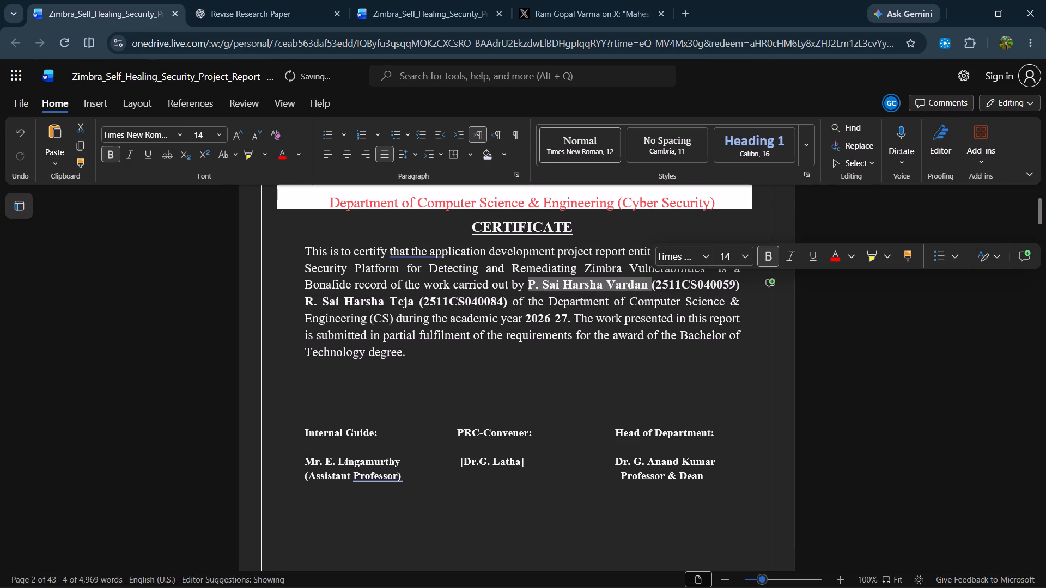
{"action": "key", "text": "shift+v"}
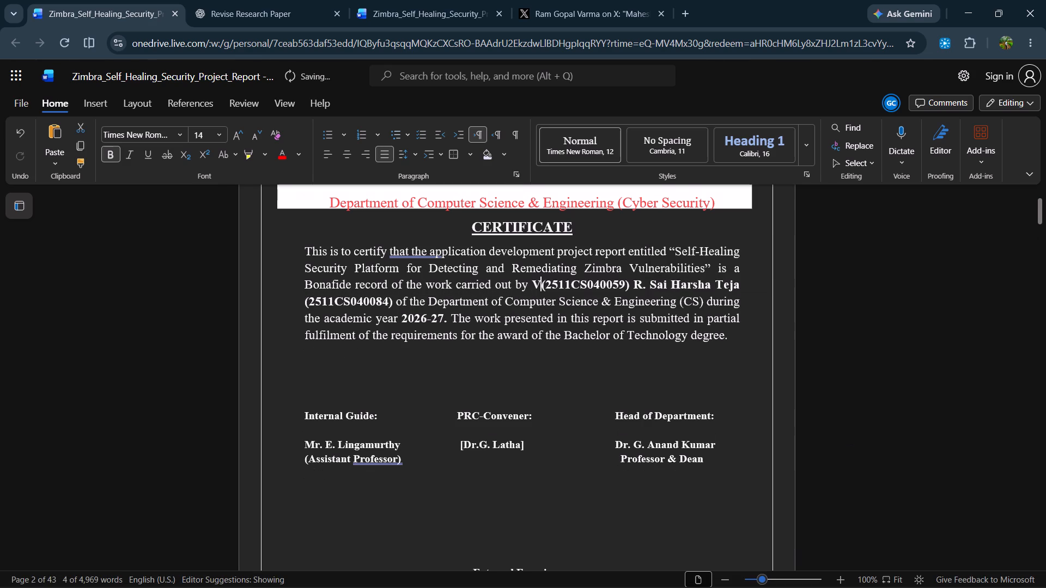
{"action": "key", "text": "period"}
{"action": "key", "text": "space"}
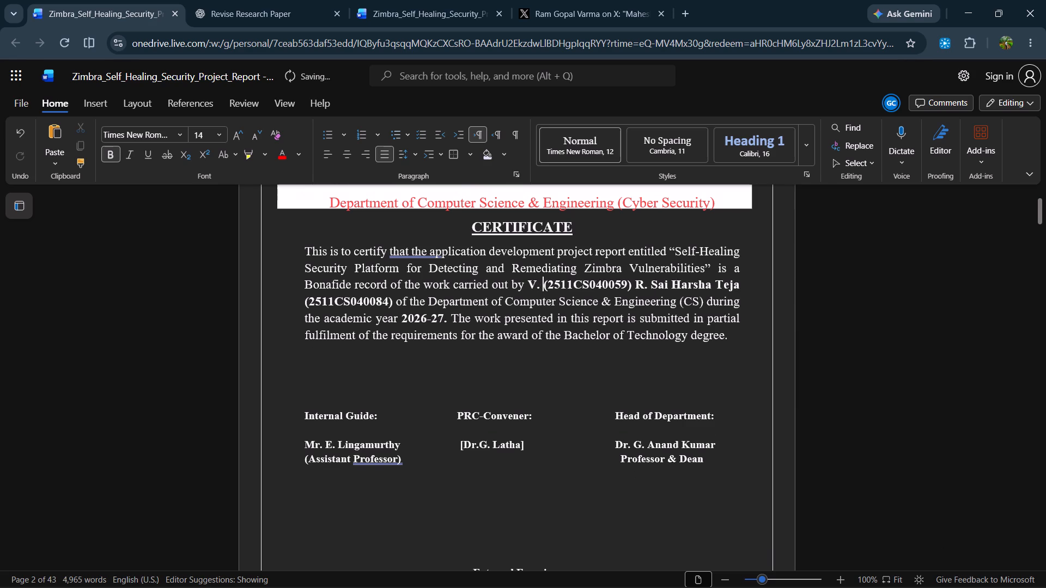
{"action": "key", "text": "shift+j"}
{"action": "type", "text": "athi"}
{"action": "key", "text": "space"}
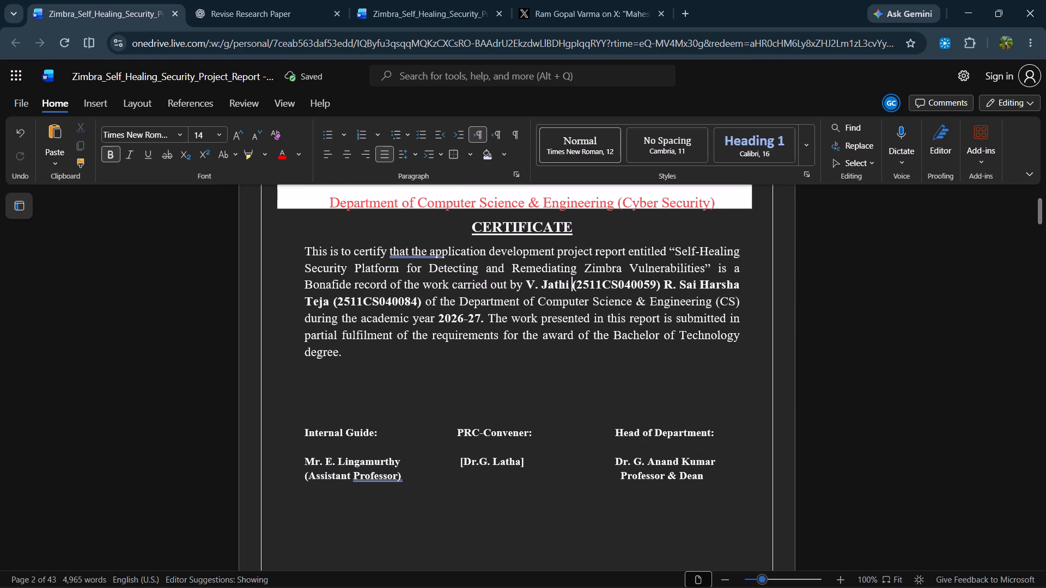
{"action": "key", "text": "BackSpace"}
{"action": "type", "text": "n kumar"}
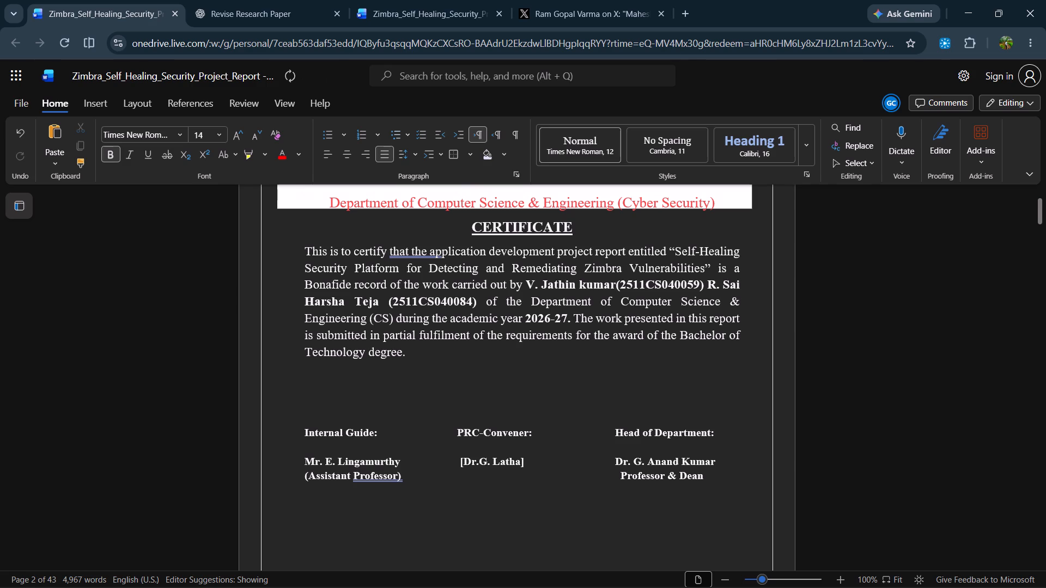
Replace the second student's roll number ending with 40 and the name with the correct student's in the Certificate paragraph, and save.
{"action": "left_click", "coordinate": [472, 305]}
{"action": "key", "text": "BackSpace"}
{"action": "key", "text": "BackSpace"}
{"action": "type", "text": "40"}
{"action": "left_click_drag", "start_coordinate": [708, 285], "coordinate": [379, 303]}
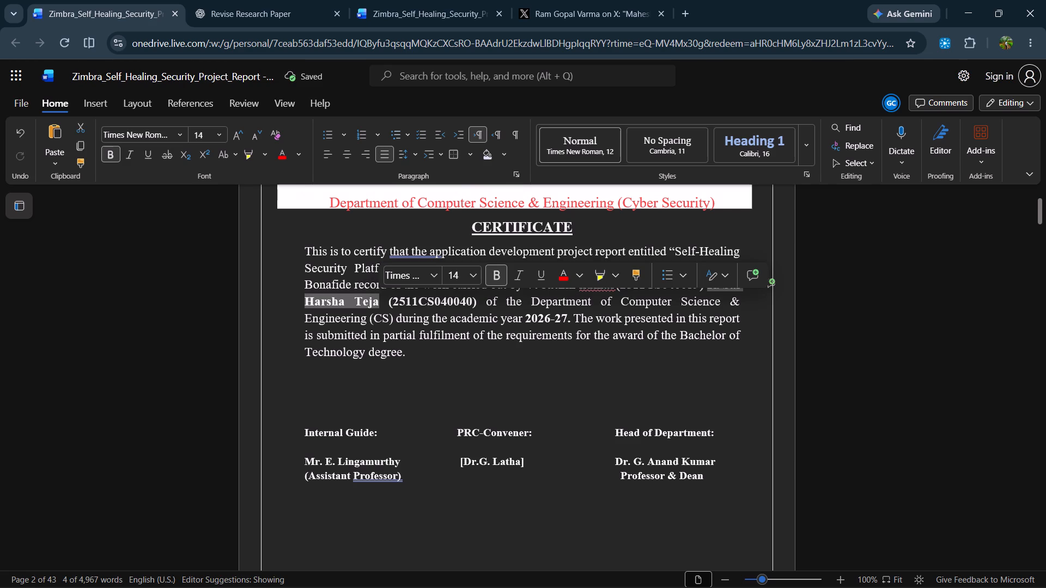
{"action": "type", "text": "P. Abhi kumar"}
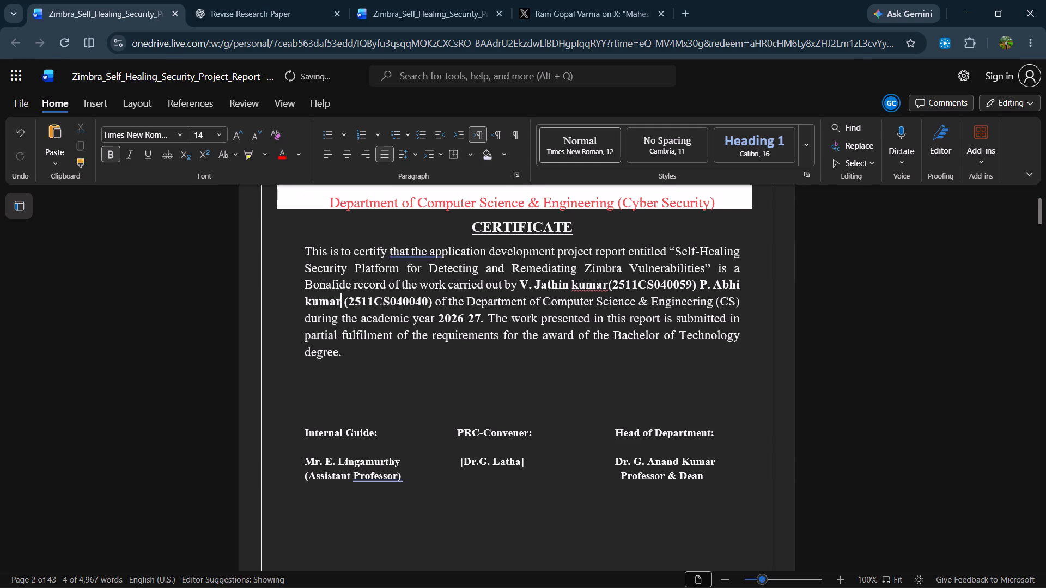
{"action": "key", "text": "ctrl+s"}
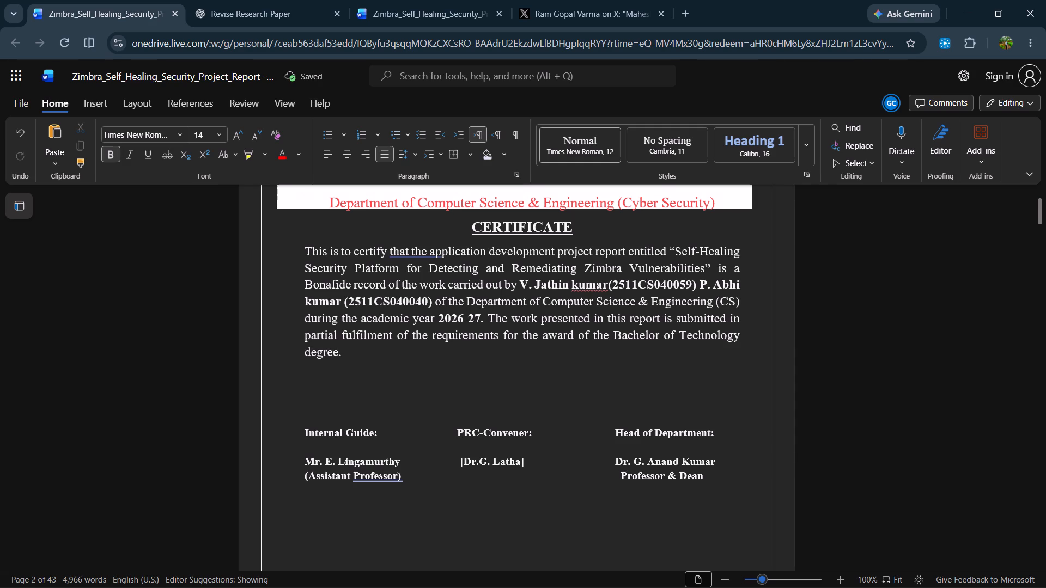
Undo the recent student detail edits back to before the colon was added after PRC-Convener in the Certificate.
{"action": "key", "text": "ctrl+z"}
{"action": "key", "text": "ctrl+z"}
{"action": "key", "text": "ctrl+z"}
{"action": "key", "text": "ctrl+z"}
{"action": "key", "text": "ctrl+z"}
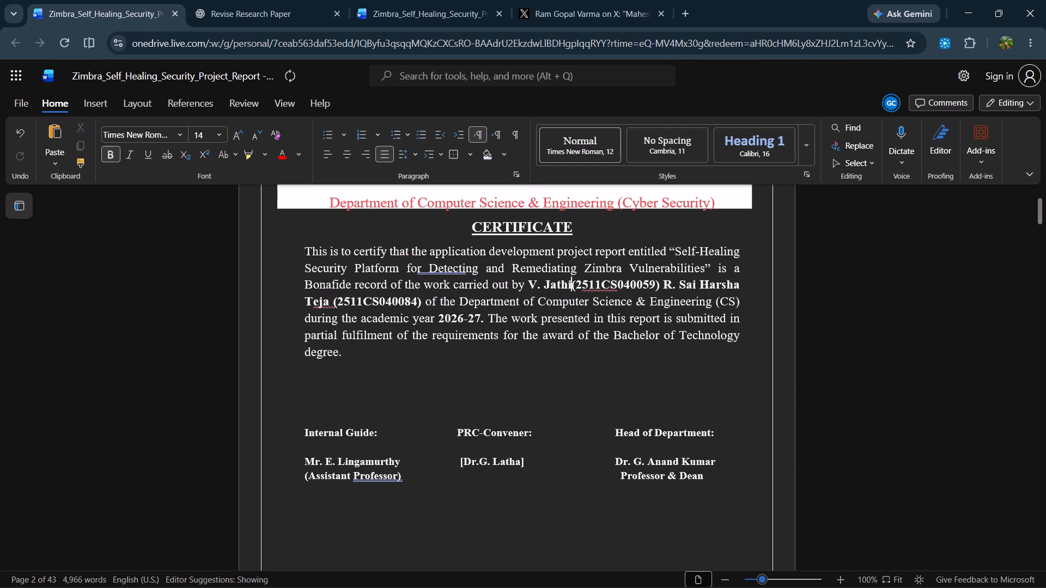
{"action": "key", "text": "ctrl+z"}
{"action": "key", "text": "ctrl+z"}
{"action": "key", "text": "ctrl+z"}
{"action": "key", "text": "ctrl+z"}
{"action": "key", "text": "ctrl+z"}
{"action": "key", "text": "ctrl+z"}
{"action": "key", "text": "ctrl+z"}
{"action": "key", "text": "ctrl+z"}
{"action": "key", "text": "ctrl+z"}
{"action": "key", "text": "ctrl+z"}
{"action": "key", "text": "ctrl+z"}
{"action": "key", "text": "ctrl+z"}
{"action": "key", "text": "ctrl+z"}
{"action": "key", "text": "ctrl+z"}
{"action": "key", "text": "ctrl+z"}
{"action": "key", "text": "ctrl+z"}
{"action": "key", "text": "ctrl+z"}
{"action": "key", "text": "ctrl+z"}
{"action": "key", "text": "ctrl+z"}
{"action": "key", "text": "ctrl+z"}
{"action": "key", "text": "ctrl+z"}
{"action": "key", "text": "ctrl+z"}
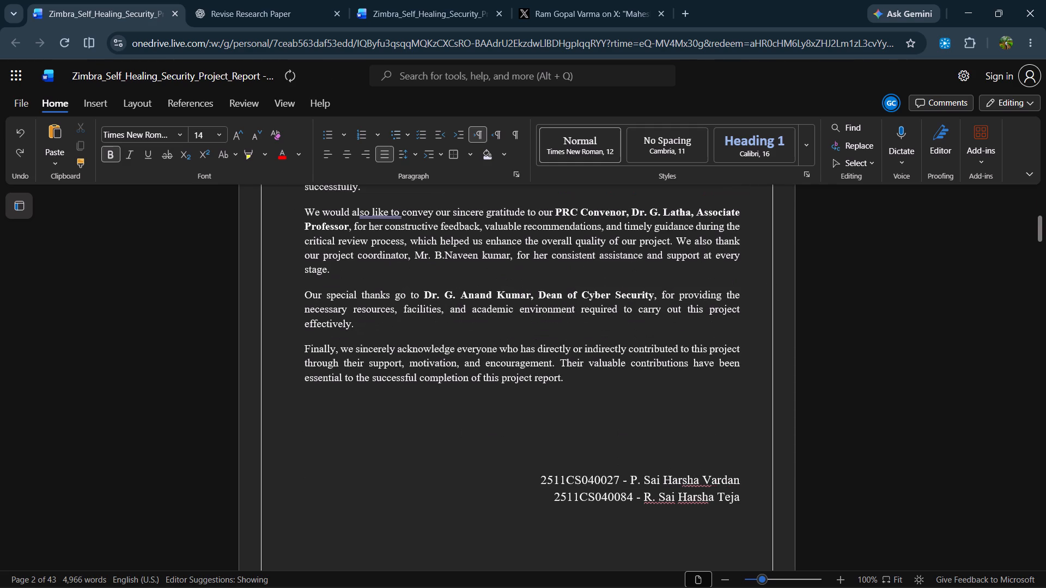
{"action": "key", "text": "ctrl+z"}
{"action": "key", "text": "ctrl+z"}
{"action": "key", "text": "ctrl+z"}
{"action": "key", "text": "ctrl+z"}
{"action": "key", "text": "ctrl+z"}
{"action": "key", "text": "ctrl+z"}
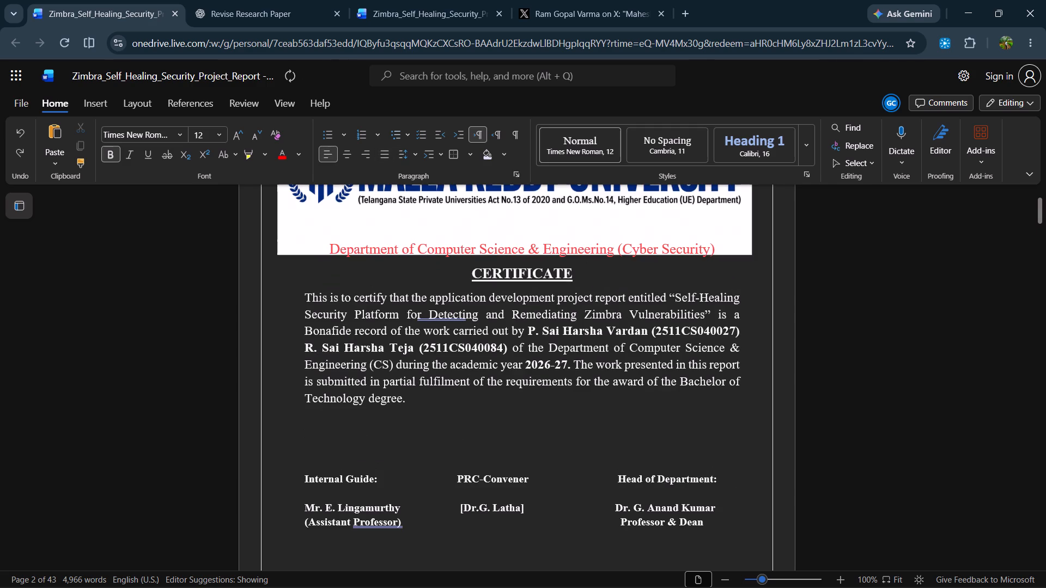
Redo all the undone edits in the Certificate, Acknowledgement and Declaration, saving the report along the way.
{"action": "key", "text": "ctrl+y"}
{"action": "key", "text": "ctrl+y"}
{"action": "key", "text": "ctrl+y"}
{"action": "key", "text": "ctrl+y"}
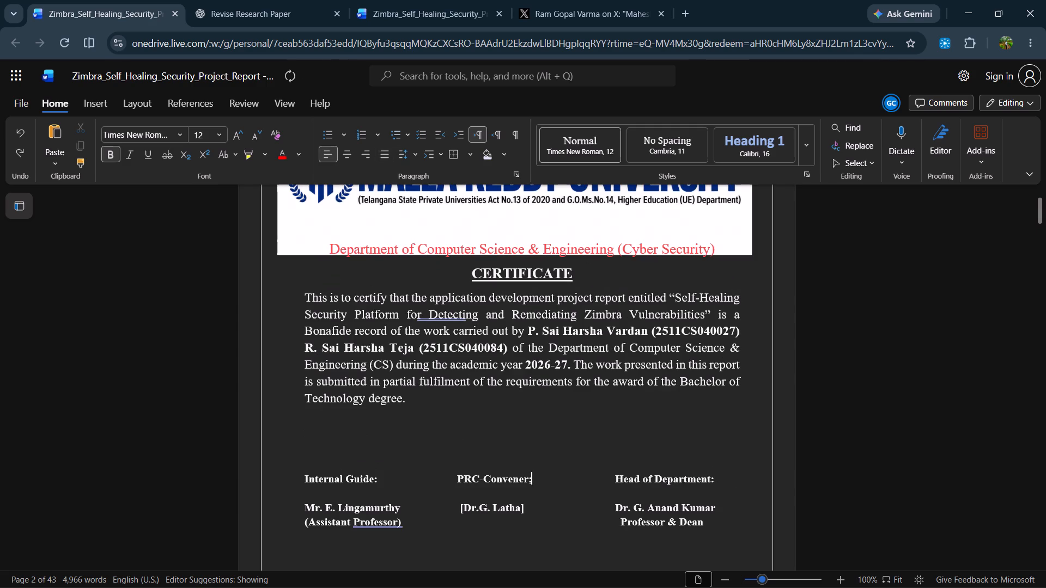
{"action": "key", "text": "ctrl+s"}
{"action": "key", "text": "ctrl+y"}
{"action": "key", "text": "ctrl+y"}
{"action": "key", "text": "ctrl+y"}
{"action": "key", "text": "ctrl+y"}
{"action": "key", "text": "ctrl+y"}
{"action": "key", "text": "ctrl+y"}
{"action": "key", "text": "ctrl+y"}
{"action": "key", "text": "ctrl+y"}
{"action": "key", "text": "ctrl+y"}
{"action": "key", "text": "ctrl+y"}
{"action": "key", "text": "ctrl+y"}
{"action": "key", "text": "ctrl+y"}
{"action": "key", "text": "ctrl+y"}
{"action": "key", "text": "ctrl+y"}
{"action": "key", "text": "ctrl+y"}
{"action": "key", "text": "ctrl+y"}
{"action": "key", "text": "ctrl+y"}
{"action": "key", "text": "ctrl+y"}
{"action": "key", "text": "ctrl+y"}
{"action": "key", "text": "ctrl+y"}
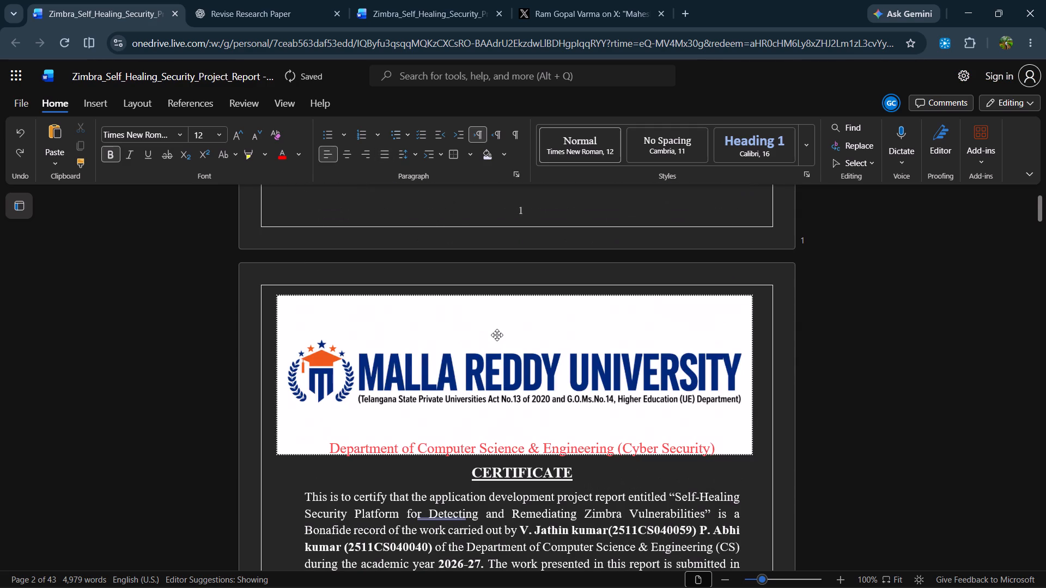
Paste the copied student lines over the two student lines under "Submitted by" on the cover page.
{"action": "scroll", "coordinate": [497, 335], "scroll_direction": "up", "scroll_amount": 8}
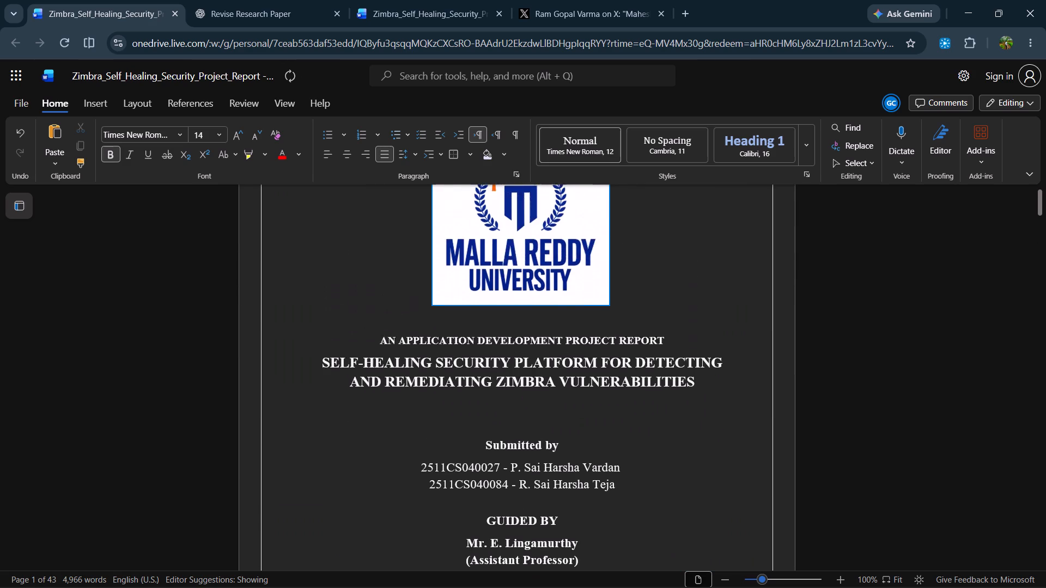
{"action": "scroll", "coordinate": [497, 335], "scroll_direction": "up", "scroll_amount": 5}
{"action": "scroll", "coordinate": [497, 335], "scroll_direction": "down", "scroll_amount": 2}
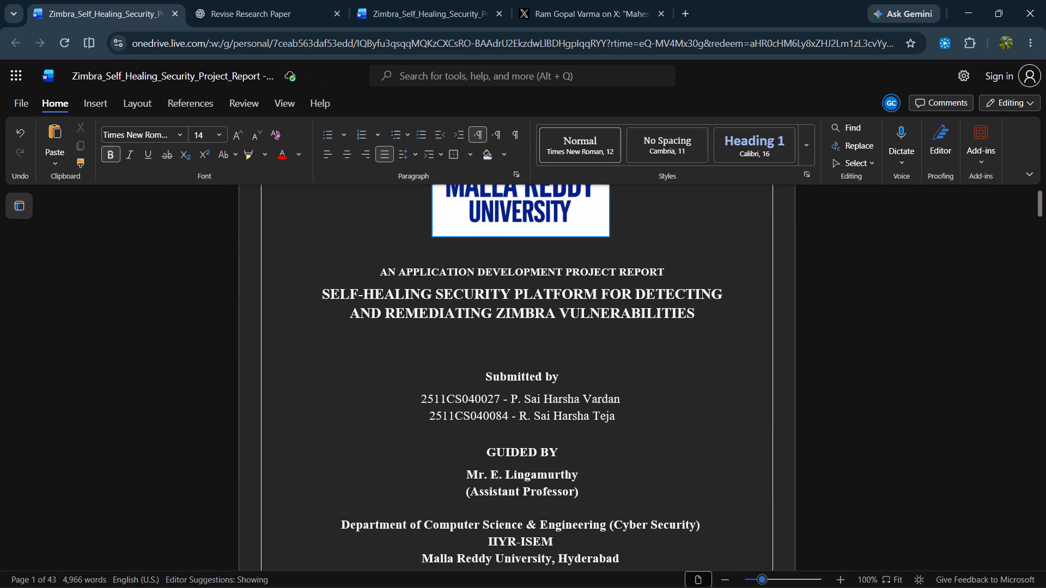
{"action": "left_click_drag", "start_coordinate": [421, 393], "coordinate": [598, 418]}
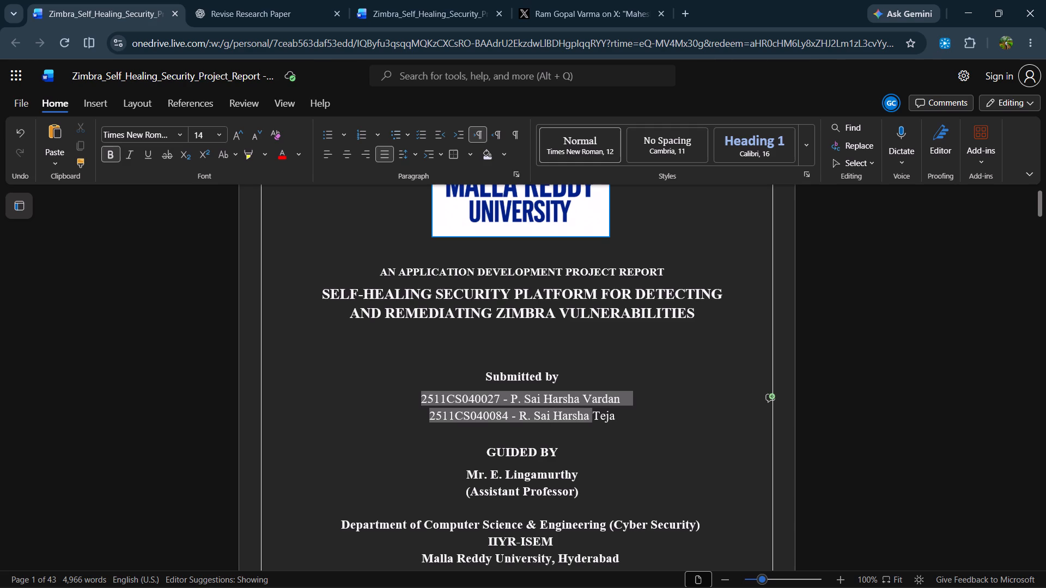
{"action": "left_click_drag", "start_coordinate": [598, 418], "coordinate": [618, 416]}
{"action": "key", "text": "ctrl+v"}
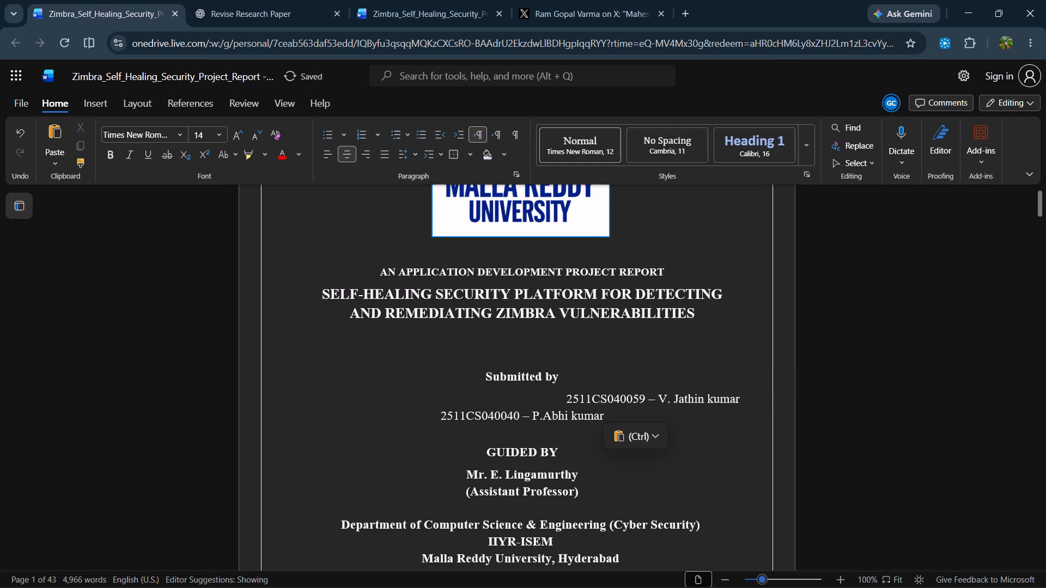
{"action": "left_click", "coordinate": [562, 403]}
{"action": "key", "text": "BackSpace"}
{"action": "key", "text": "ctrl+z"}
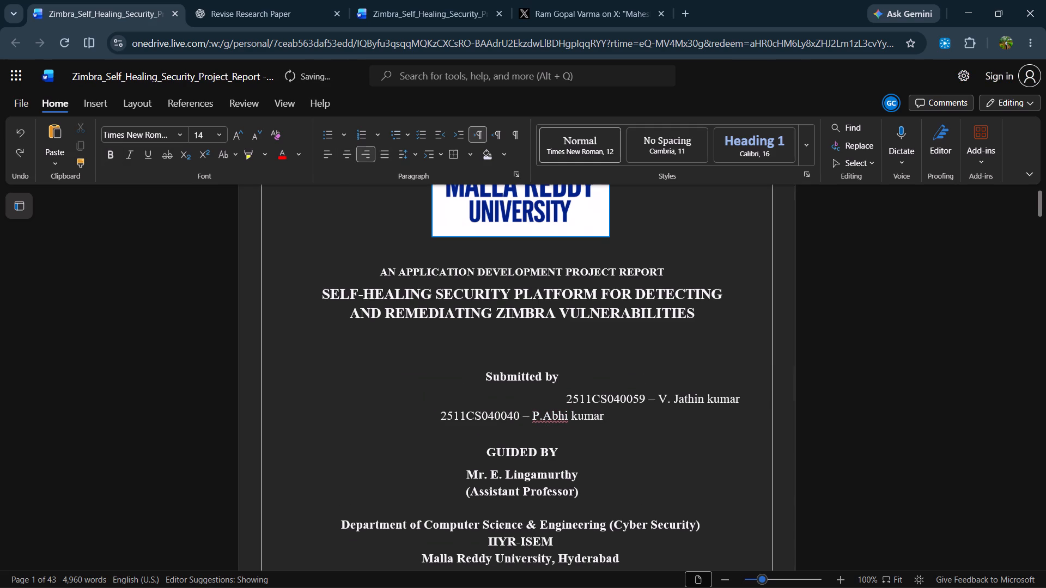
Centre the first student line under "Submitted by" on the cover page.
{"action": "left_click_drag", "start_coordinate": [568, 400], "coordinate": [598, 419]}
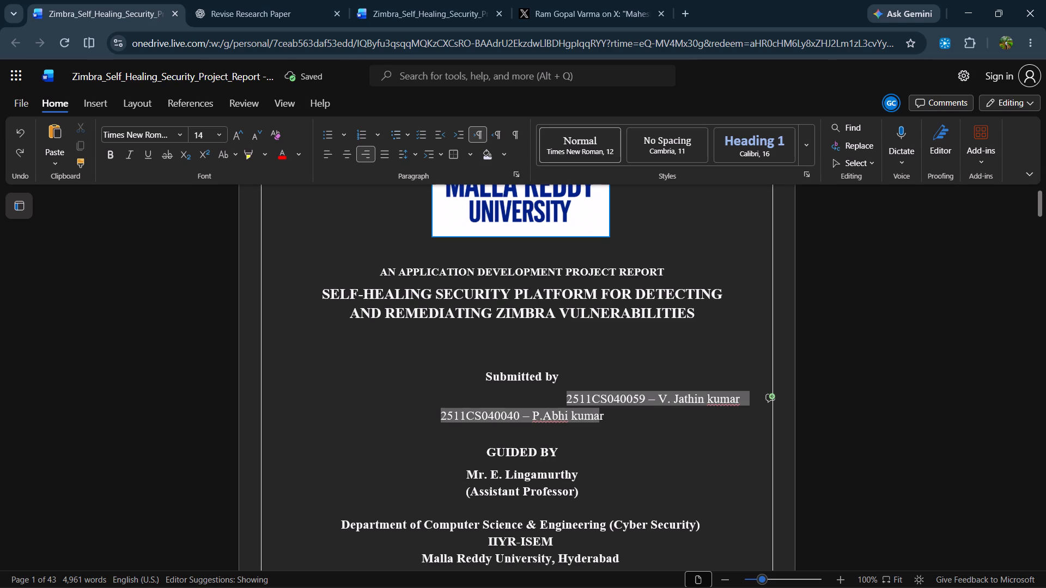
{"action": "left_click_drag", "start_coordinate": [598, 419], "coordinate": [604, 419]}
{"action": "left_click", "coordinate": [567, 395]}
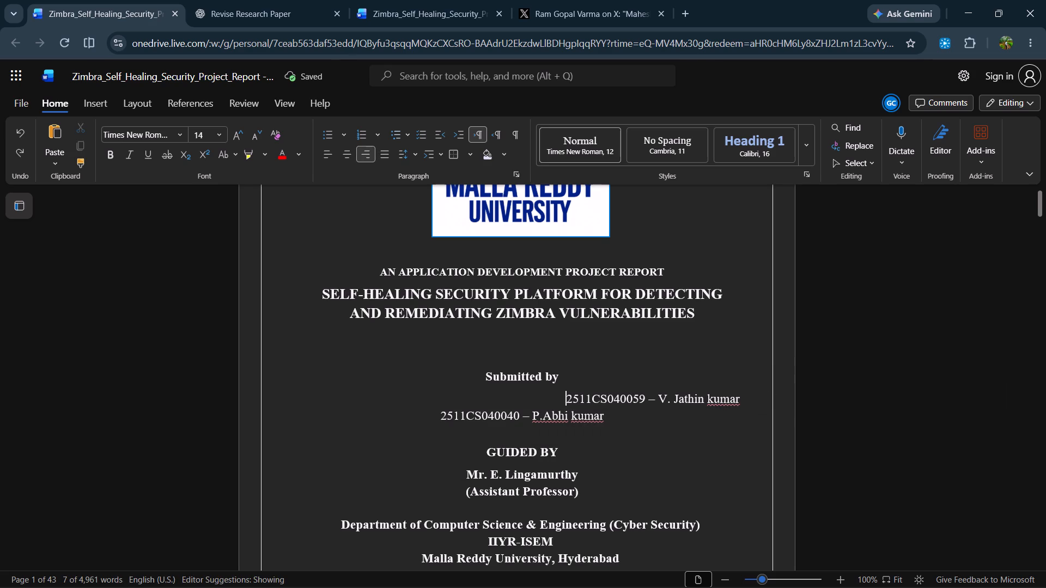
{"action": "left_click_drag", "start_coordinate": [567, 395], "coordinate": [744, 402]}
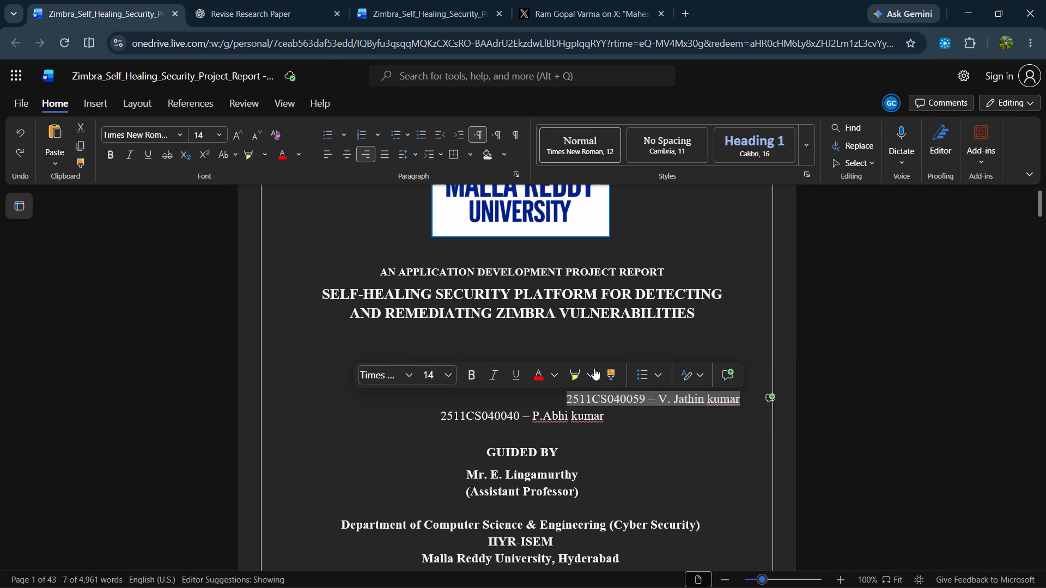
{"action": "left_click", "coordinate": [347, 151]}
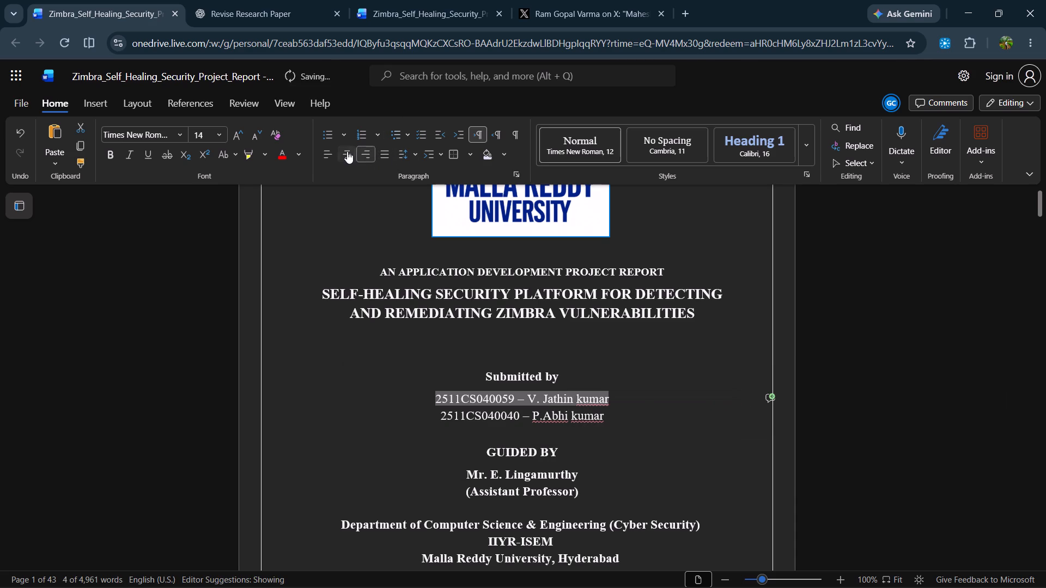
{"action": "left_click", "coordinate": [617, 413]}
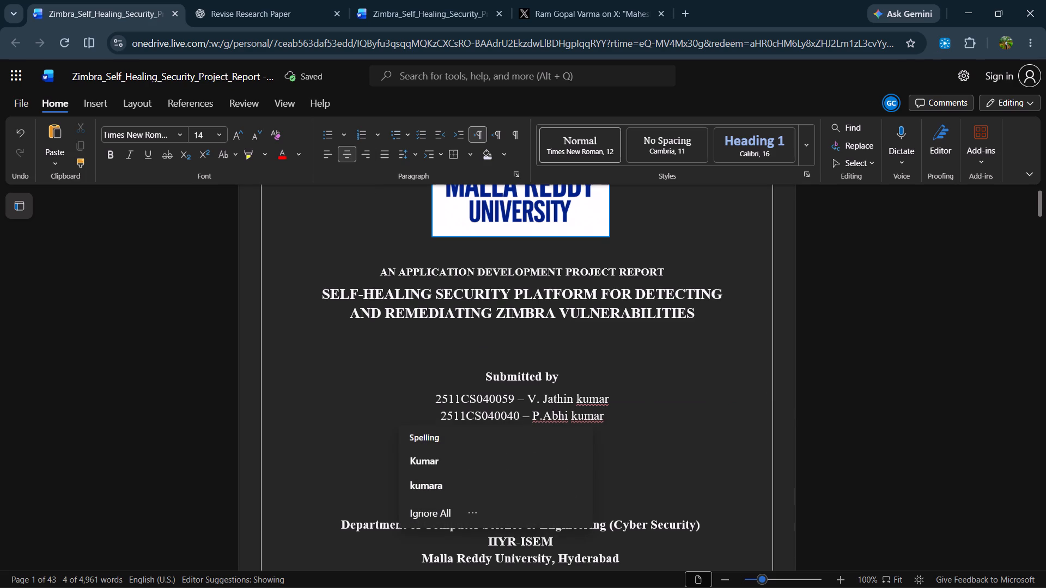
Replace the cover page project title with "AEGISAI: INTELLIGENT INJECTION DETECTION", copied from the ARP_Analytics_Research_Paper document in the AD folder.
{"action": "left_click_drag", "start_coordinate": [325, 293], "coordinate": [513, 317]}
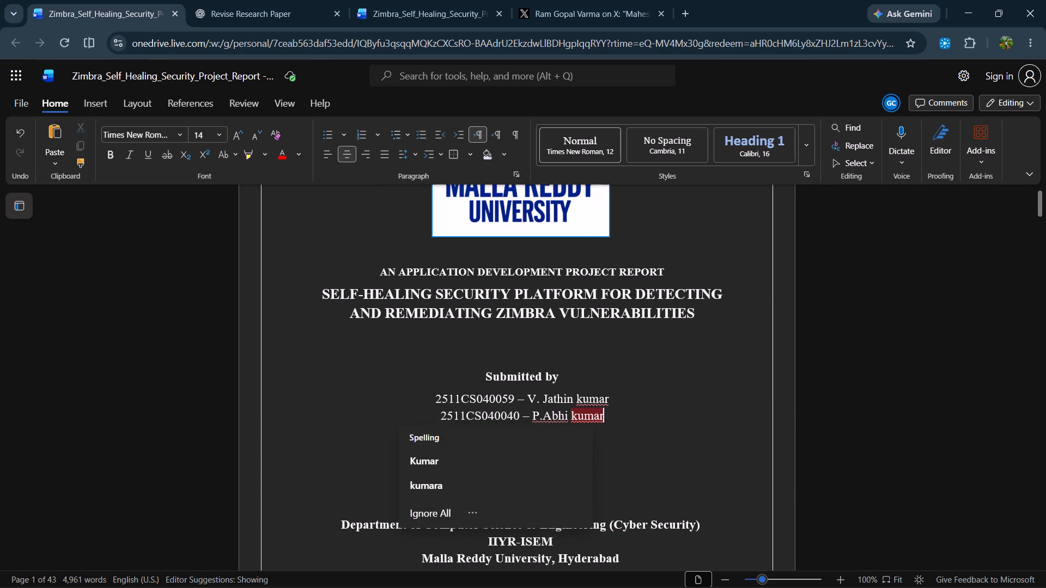
{"action": "left_click_drag", "start_coordinate": [513, 317], "coordinate": [649, 317]}
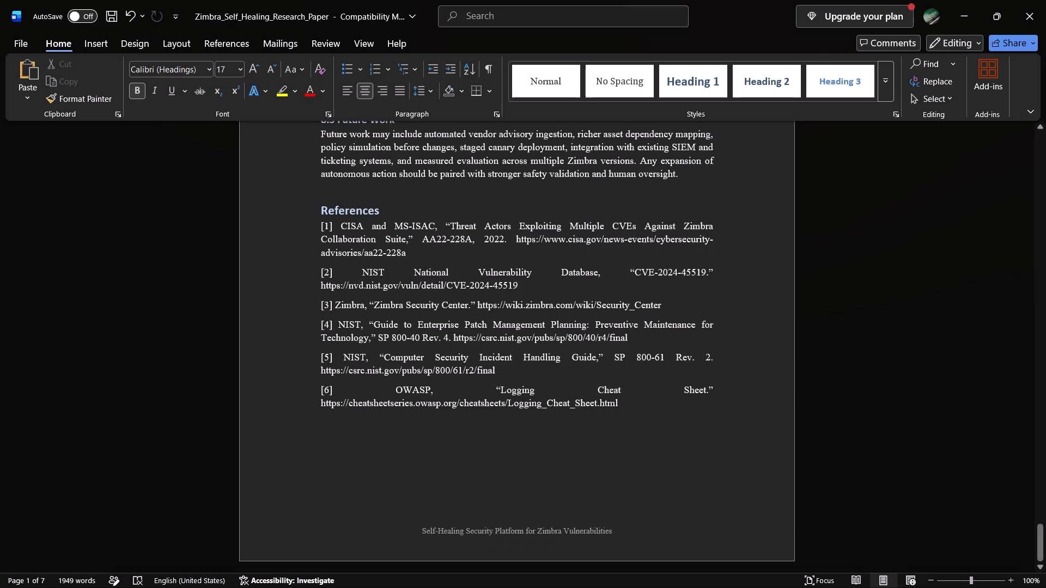
{"action": "scroll", "coordinate": [515, 246], "scroll_direction": "up", "scroll_amount": 20}
{"action": "scroll", "coordinate": [515, 246], "scroll_direction": "up", "scroll_amount": 13}
{"action": "scroll", "coordinate": [404, 232], "scroll_direction": "up", "scroll_amount": 3}
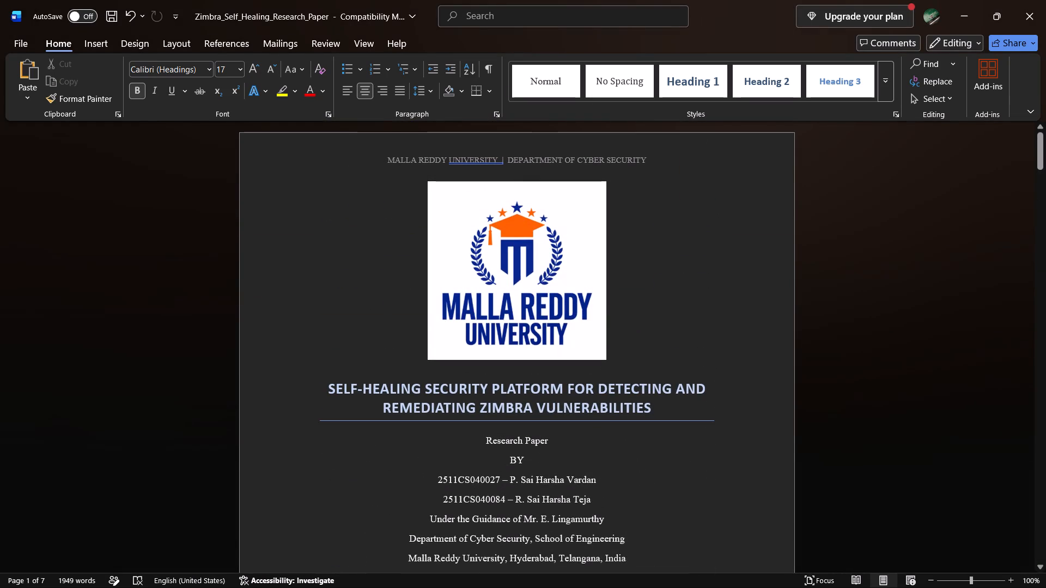
{"action": "left_click", "coordinate": [555, 566]}
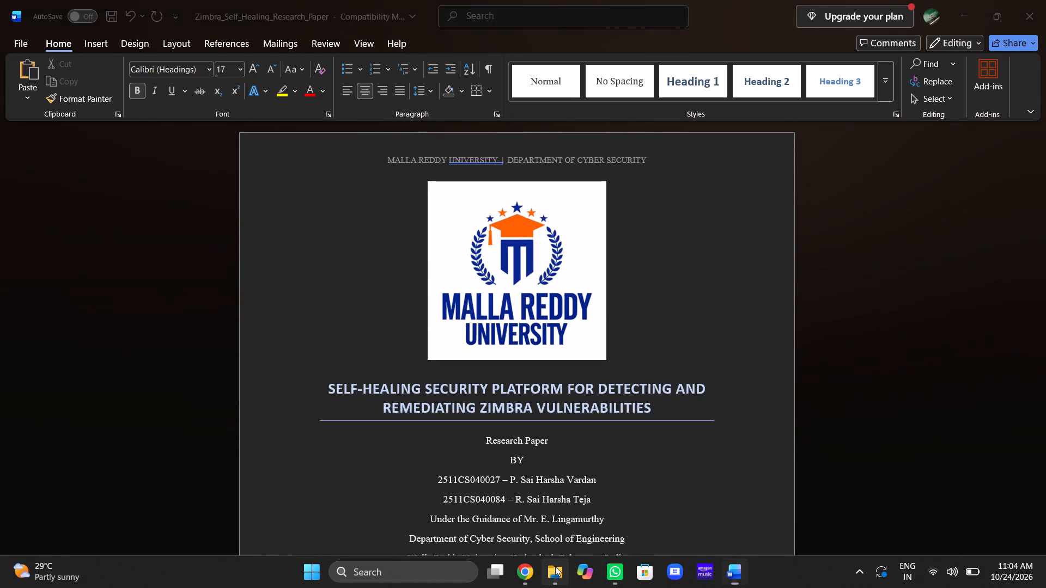
{"action": "left_click", "coordinate": [94, 43]}
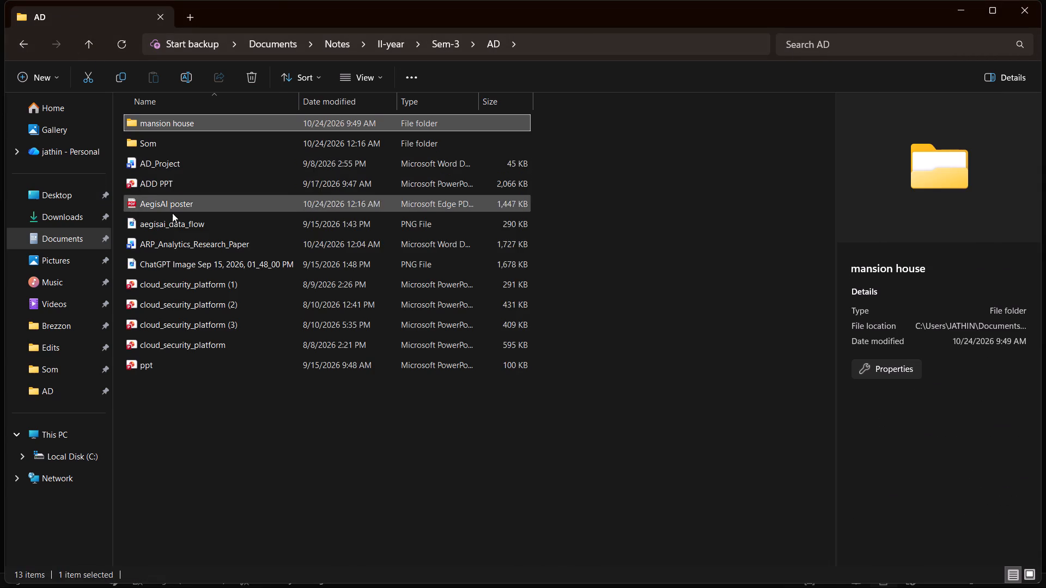
{"action": "double_click", "coordinate": [195, 237]}
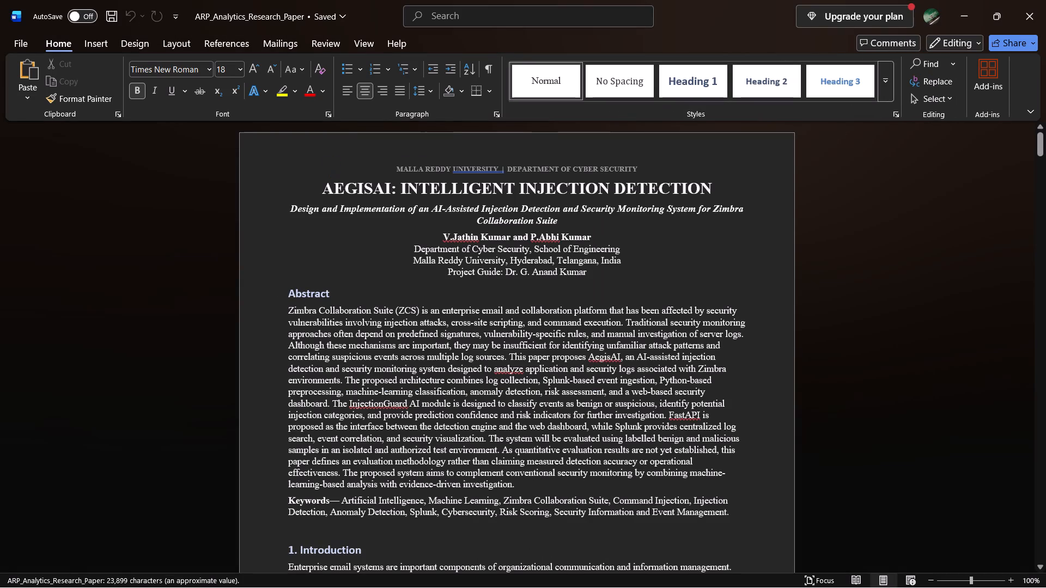
{"action": "left_click_drag", "start_coordinate": [324, 186], "coordinate": [726, 188]}
{"action": "key", "text": "ctrl+c"}
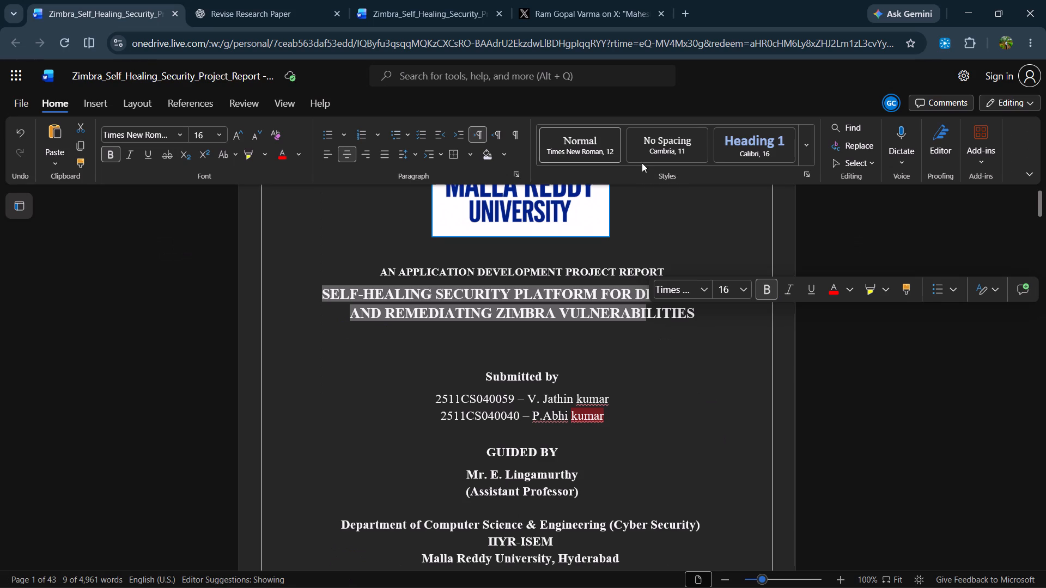
{"action": "key", "text": "ctrl+v"}
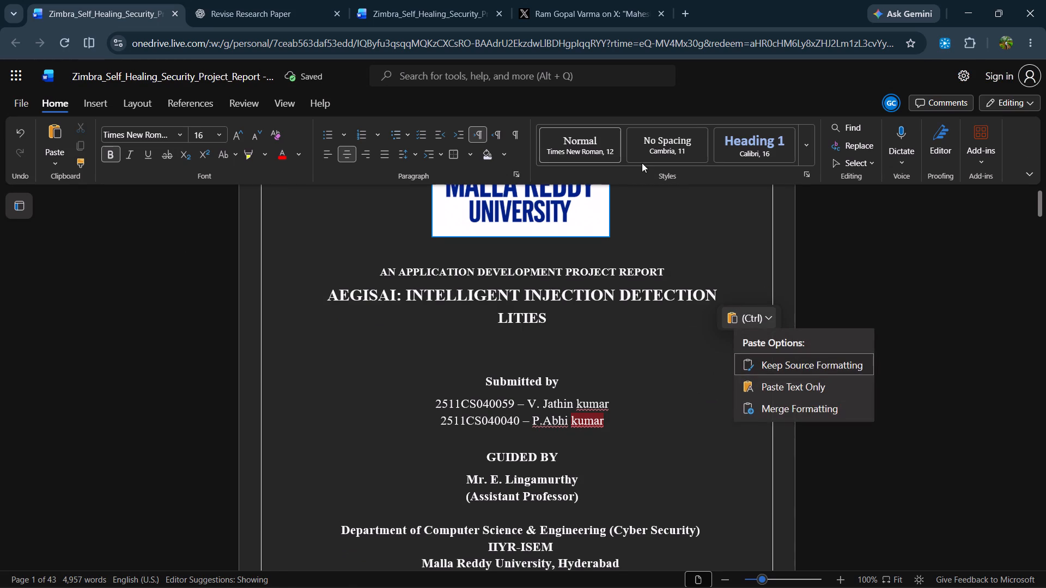
Delete the leftover "LITIES" text and the extra blank line below the new cover page title.
{"action": "key", "text": "Right"}
{"action": "key", "text": "Right"}
{"action": "key", "text": "Right"}
{"action": "key", "text": "Right"}
{"action": "key", "text": "Right"}
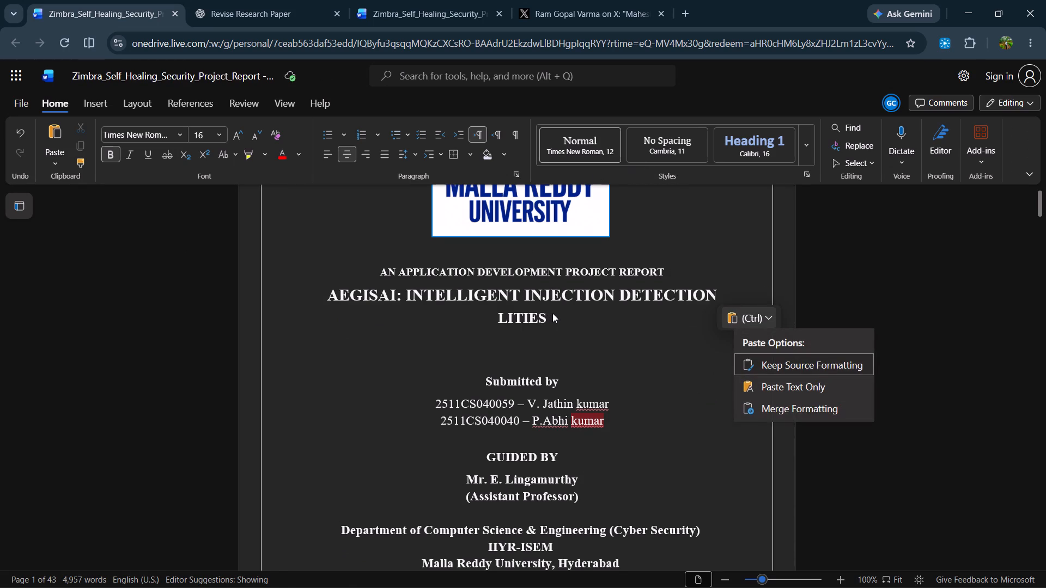
{"action": "left_click_drag", "start_coordinate": [552, 313], "coordinate": [545, 313]}
{"action": "left_click_drag", "start_coordinate": [545, 313], "coordinate": [493, 314]}
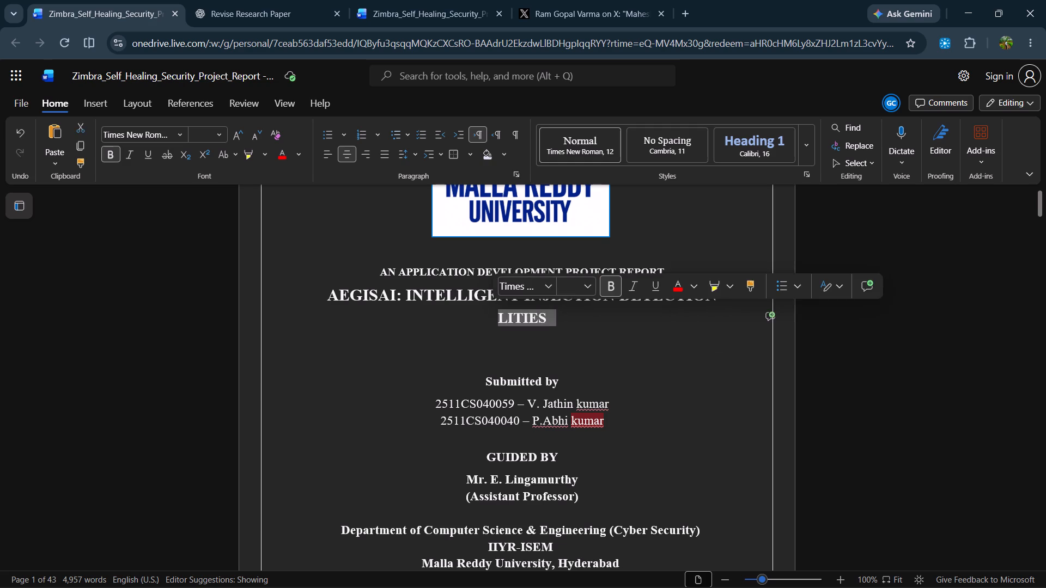
{"action": "key", "text": "BackSpace"}
{"action": "key", "text": "BackSpace"}
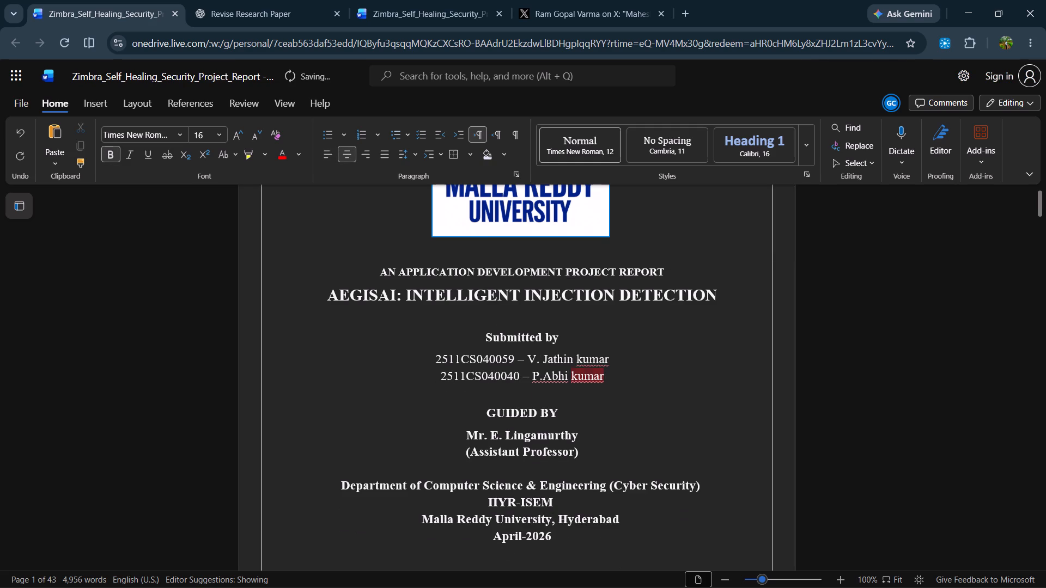
Replace the guide's name after "Mr." under GUIDED BY on the cover page with the new guide's name.
{"action": "scroll", "coordinate": [613, 373], "scroll_direction": "up", "scroll_amount": 8}
{"action": "scroll", "coordinate": [613, 373], "scroll_direction": "down", "scroll_amount": 3}
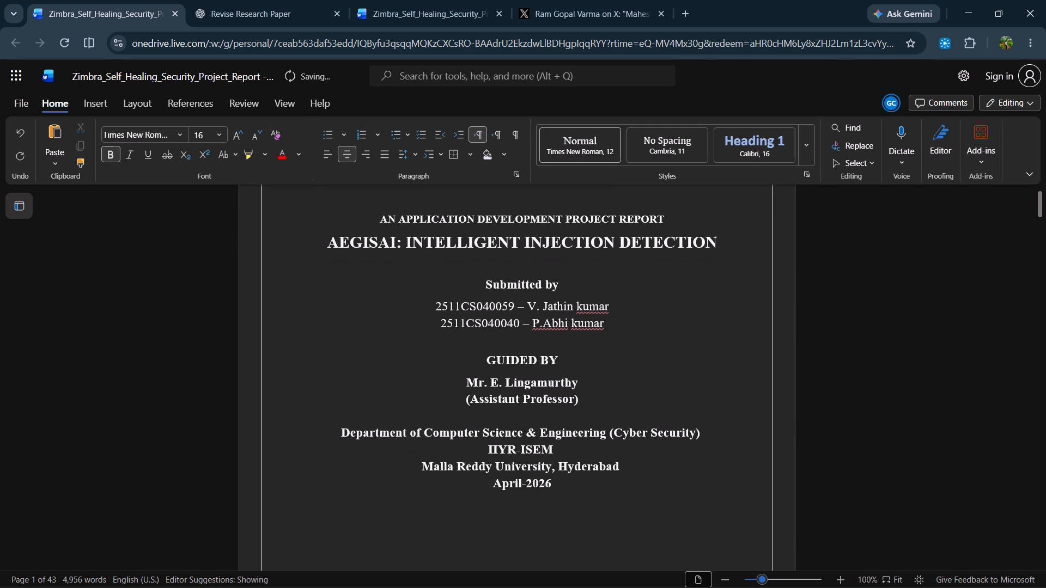
{"action": "left_click_drag", "start_coordinate": [577, 387], "coordinate": [492, 383]}
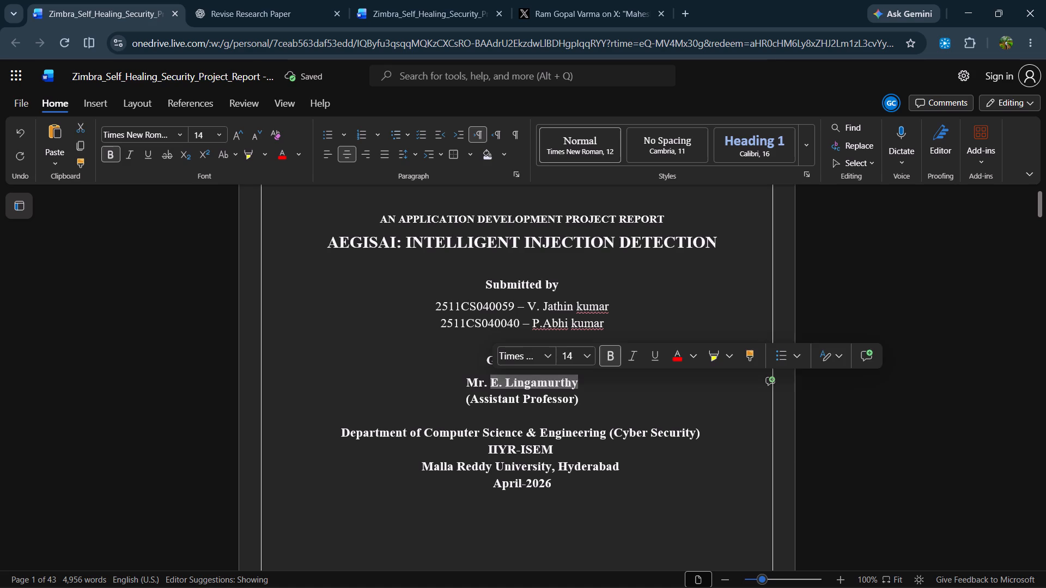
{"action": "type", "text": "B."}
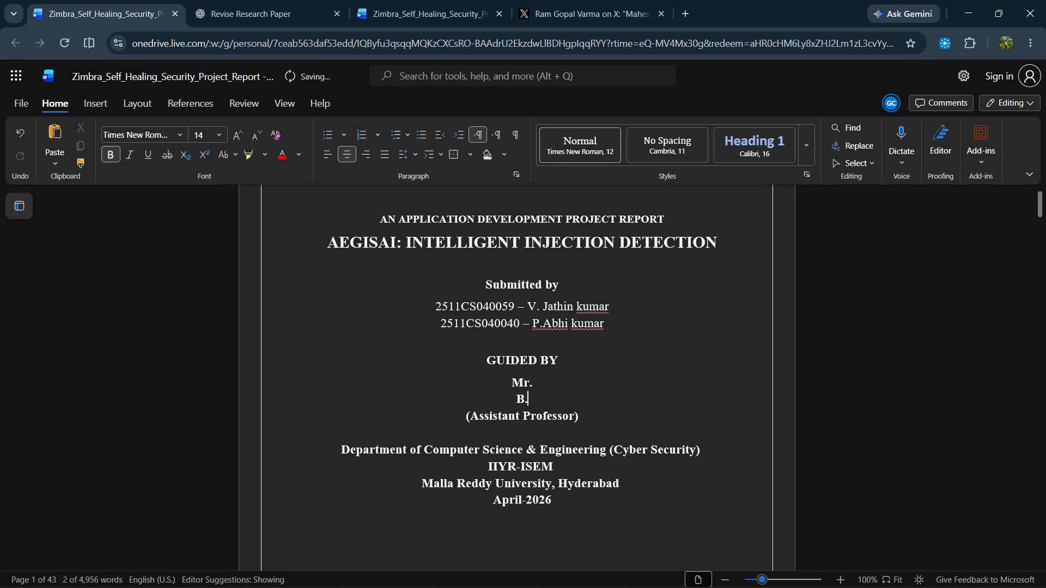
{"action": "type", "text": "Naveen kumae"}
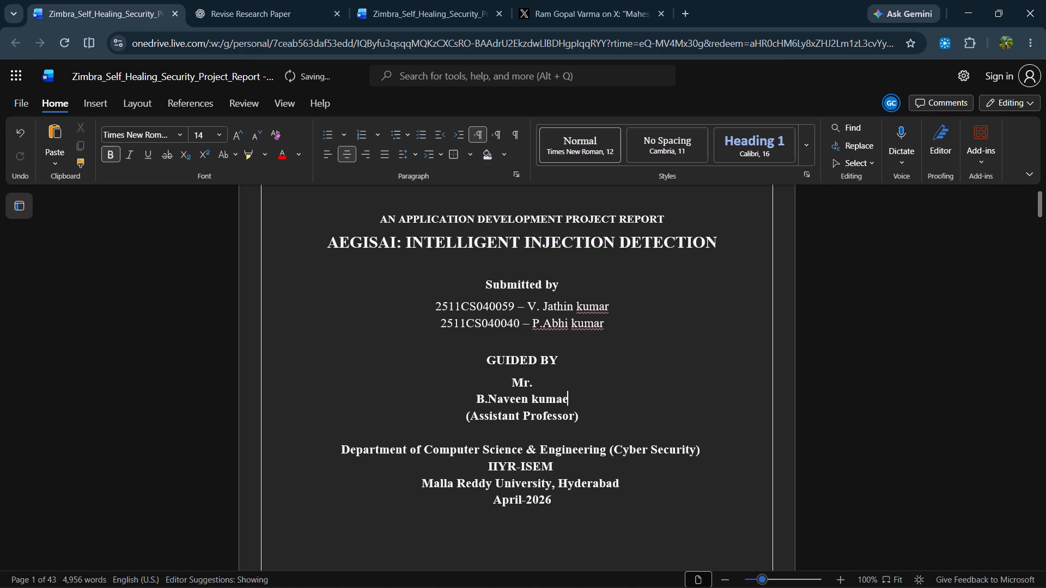
Remove the separate "Mr." line under GUIDED BY and enter "Mr. " directly before the new guide's name.
{"action": "left_click", "coordinate": [509, 382]}
{"action": "left_click_drag", "start_coordinate": [509, 382], "coordinate": [537, 382]}
{"action": "key", "text": "BackSpace"}
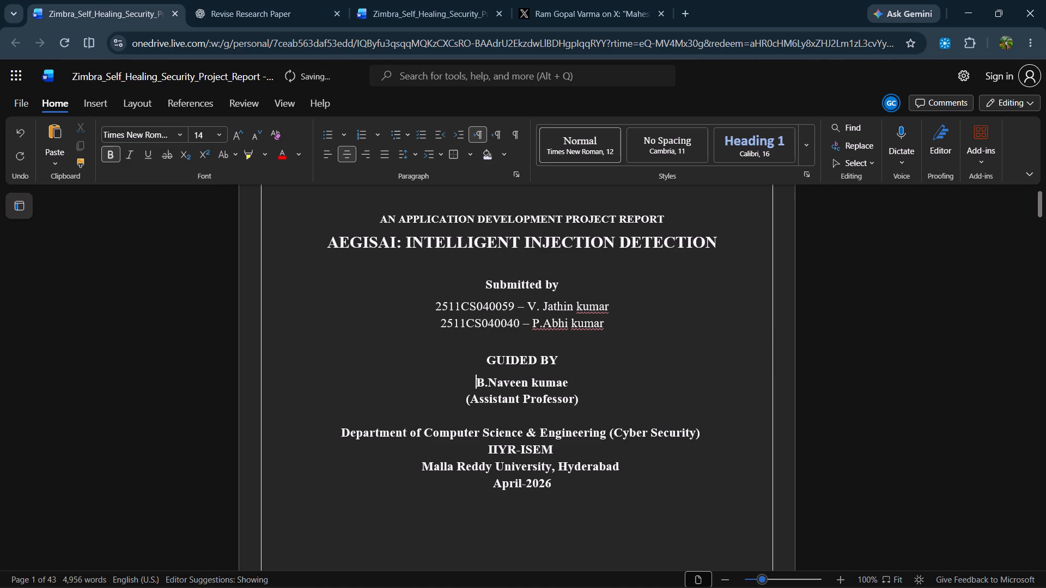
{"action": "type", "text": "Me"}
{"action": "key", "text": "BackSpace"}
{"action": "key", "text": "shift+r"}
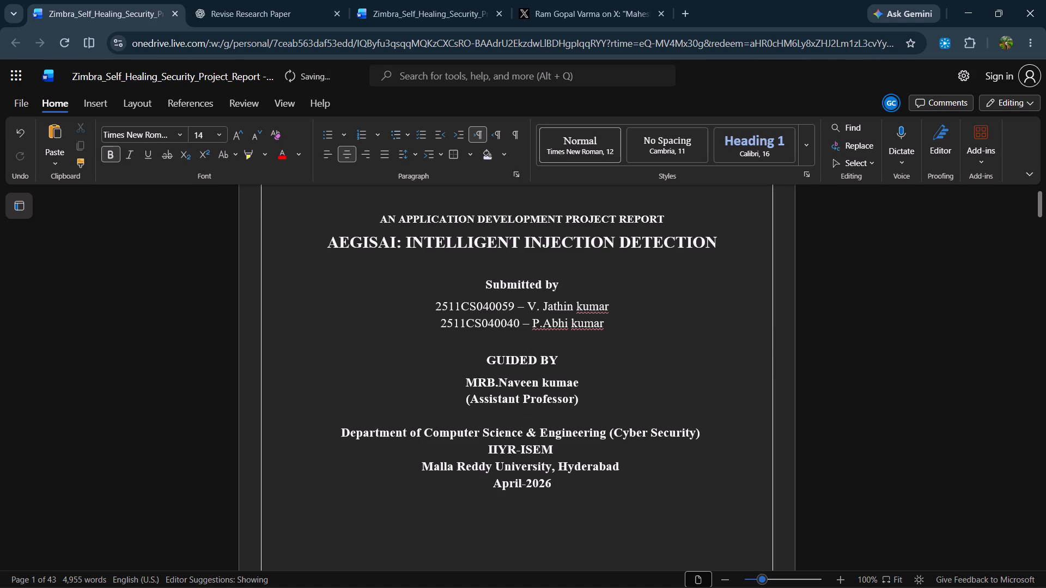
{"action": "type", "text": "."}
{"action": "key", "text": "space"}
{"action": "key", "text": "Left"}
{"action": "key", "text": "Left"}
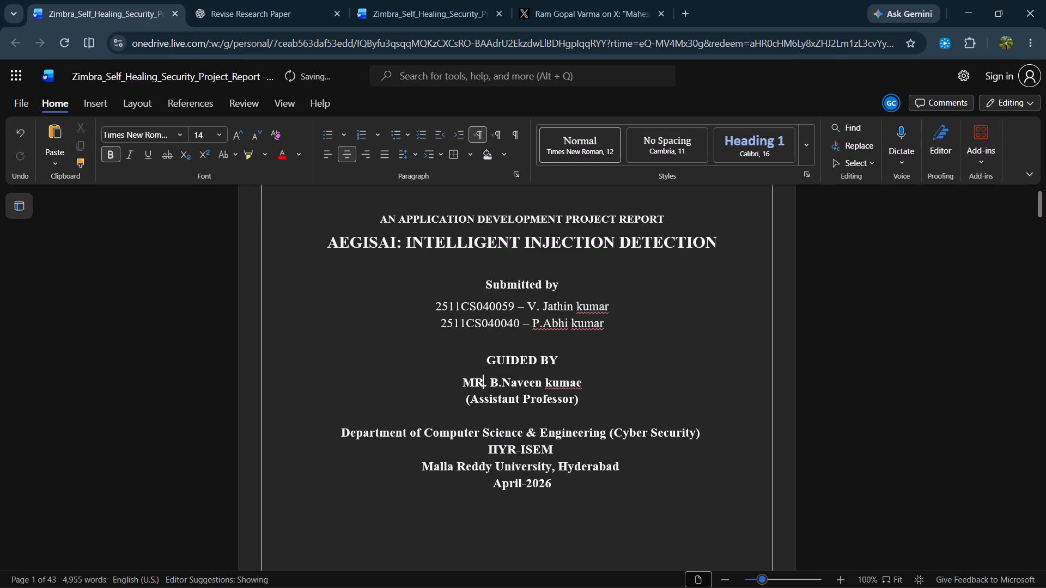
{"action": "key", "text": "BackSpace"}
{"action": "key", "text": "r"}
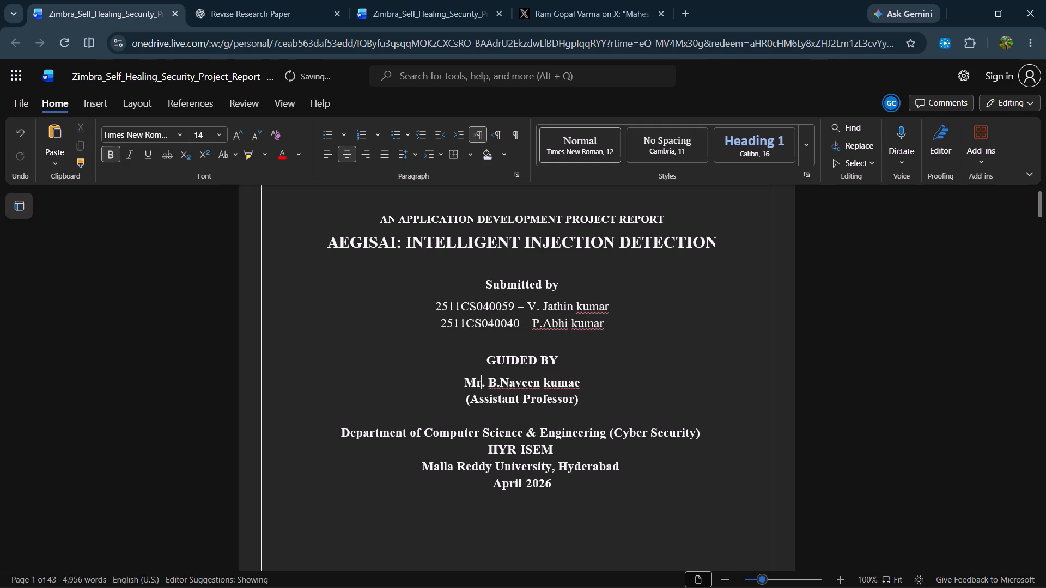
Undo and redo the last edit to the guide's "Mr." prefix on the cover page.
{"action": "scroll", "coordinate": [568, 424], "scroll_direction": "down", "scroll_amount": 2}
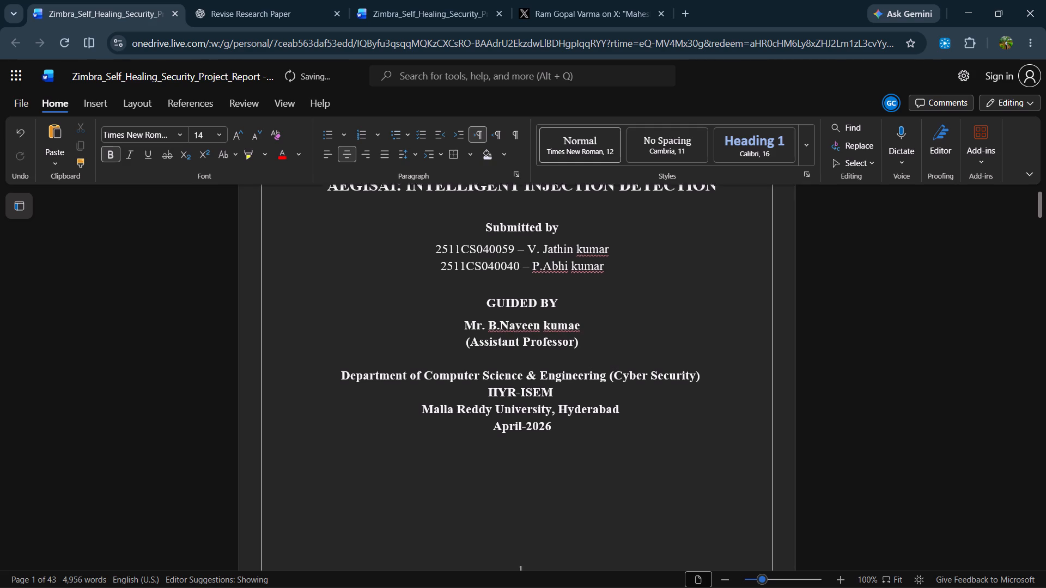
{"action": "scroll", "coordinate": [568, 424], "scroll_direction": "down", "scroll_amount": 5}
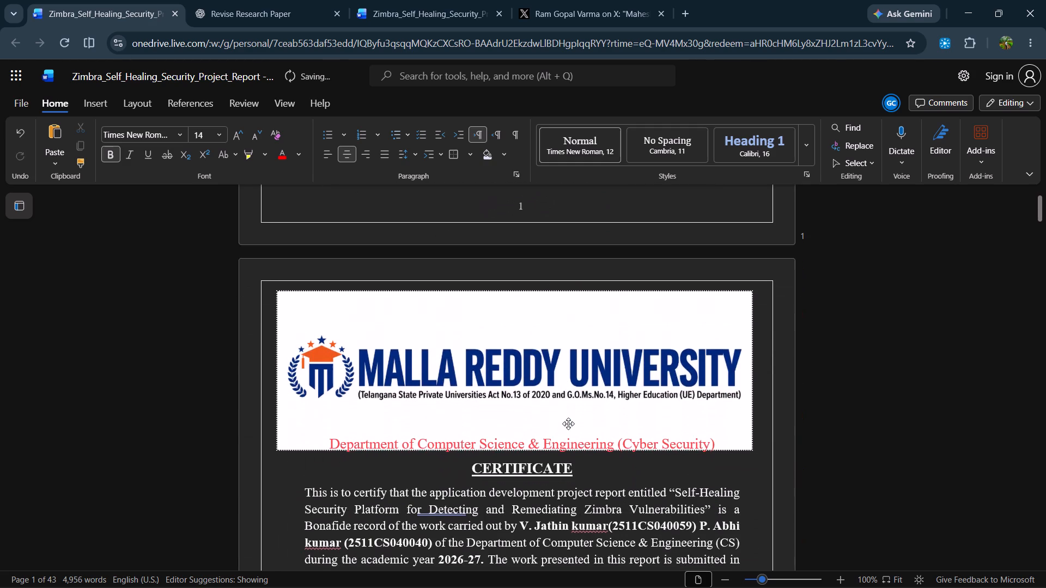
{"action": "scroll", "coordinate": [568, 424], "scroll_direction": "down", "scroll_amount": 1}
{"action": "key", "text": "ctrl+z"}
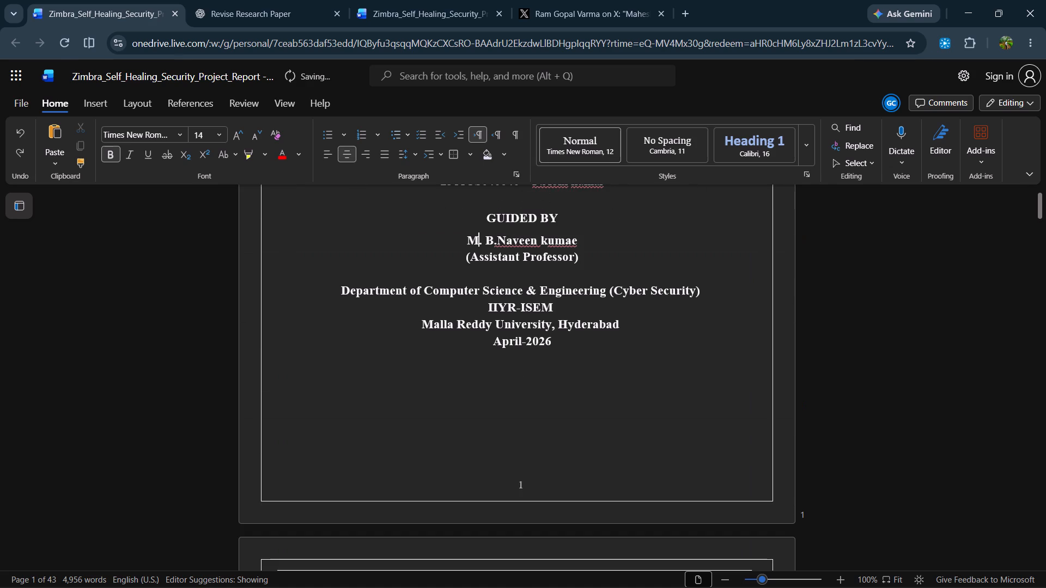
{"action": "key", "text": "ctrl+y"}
Save the report.
{"action": "key", "text": "ctrl+s"}
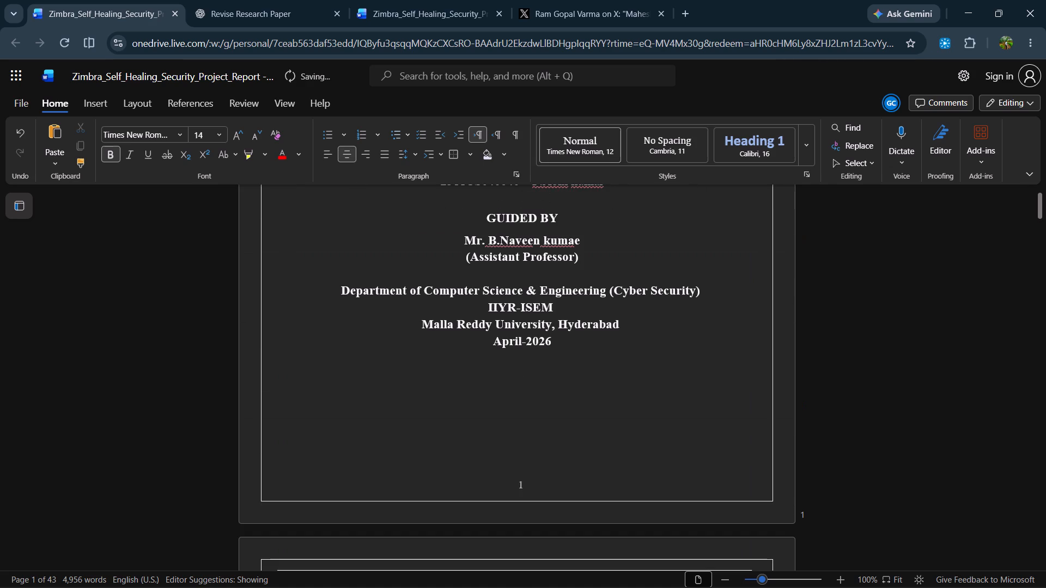
Look through the report's pages up to the section 3.3 diagrams, from Architectural to Sequence Diagram, for remaining Self-Healing Security Platform content.
{"action": "scroll", "coordinate": [568, 424], "scroll_direction": "down", "scroll_amount": 6}
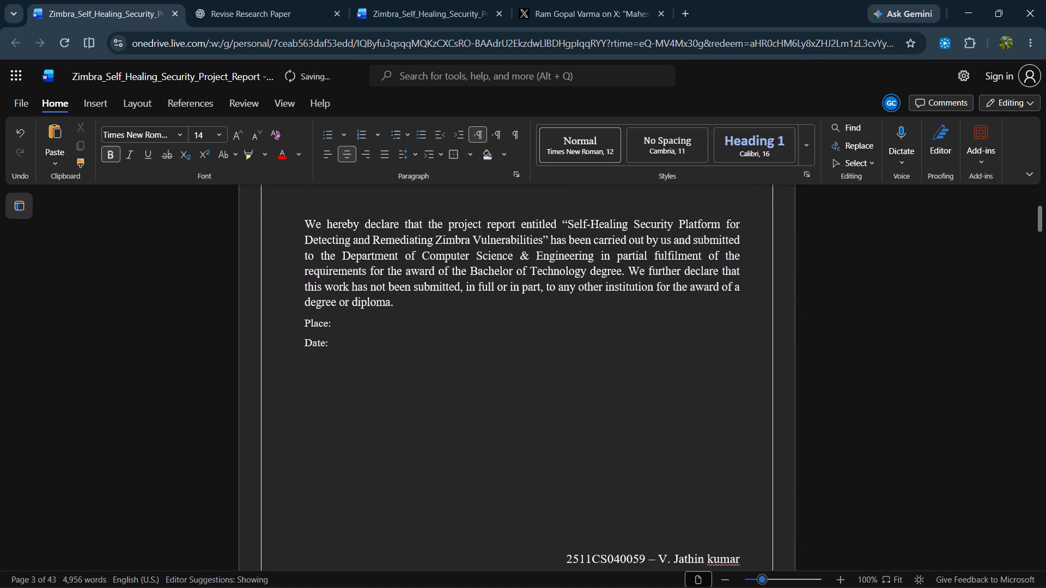
{"action": "scroll", "coordinate": [568, 424], "scroll_direction": "down", "scroll_amount": 10}
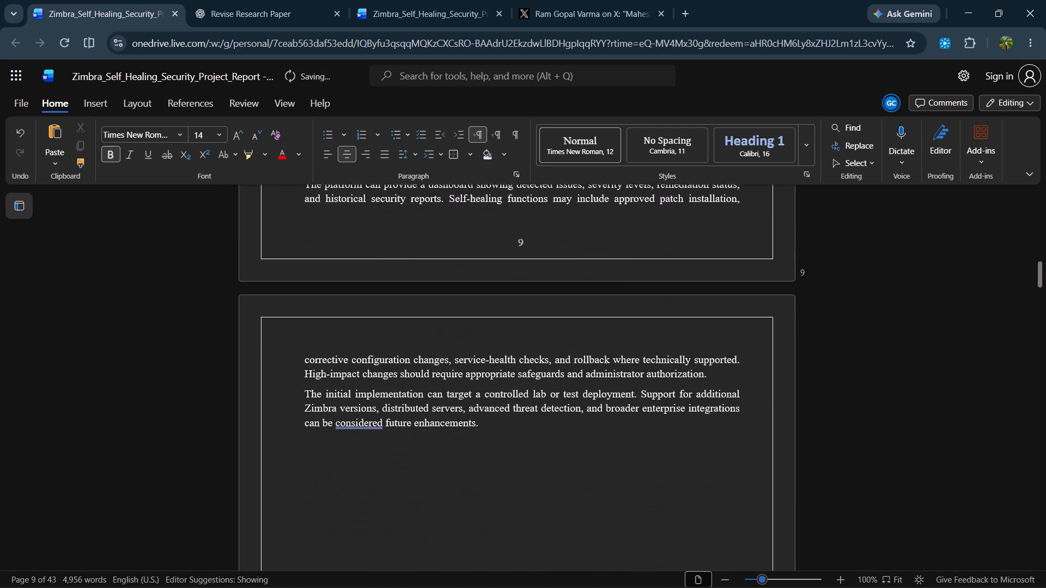
{"action": "scroll", "coordinate": [568, 424], "scroll_direction": "down", "scroll_amount": 15}
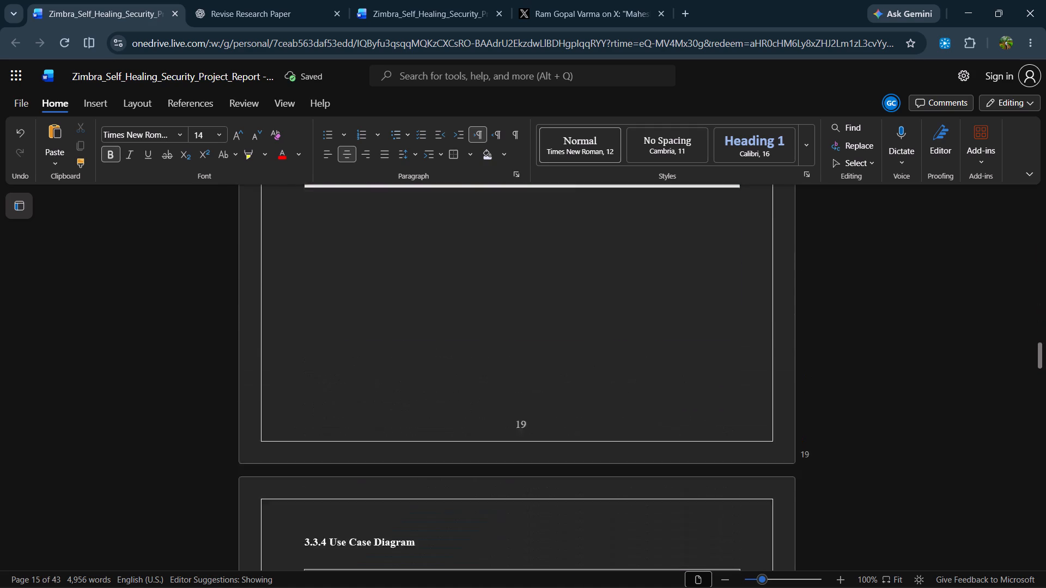
{"action": "scroll", "coordinate": [568, 424], "scroll_direction": "down", "scroll_amount": 2}
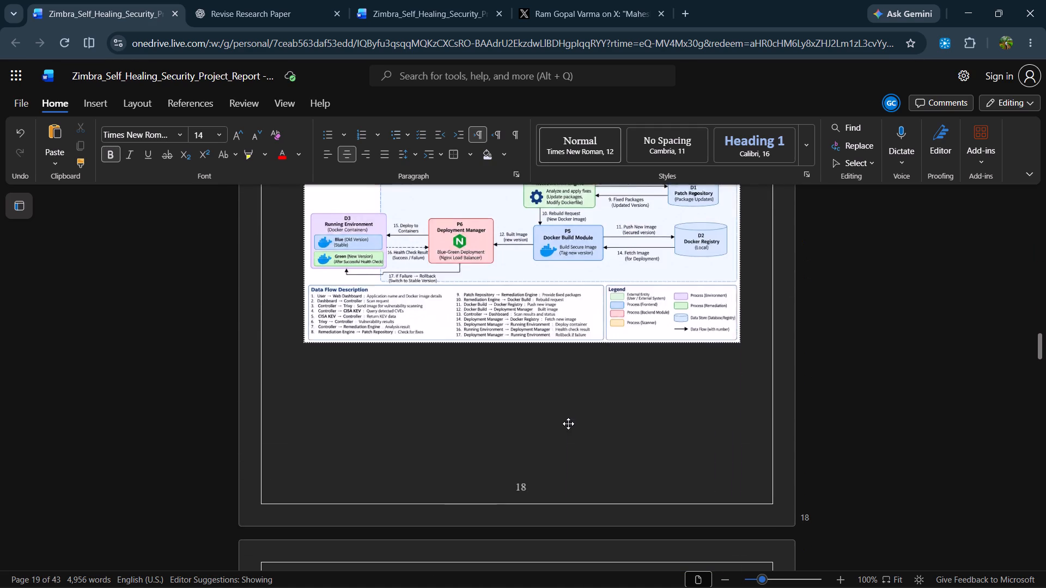
{"action": "scroll", "coordinate": [568, 424], "scroll_direction": "down", "scroll_amount": 1}
{"action": "scroll", "coordinate": [568, 424], "scroll_direction": "up", "scroll_amount": 3}
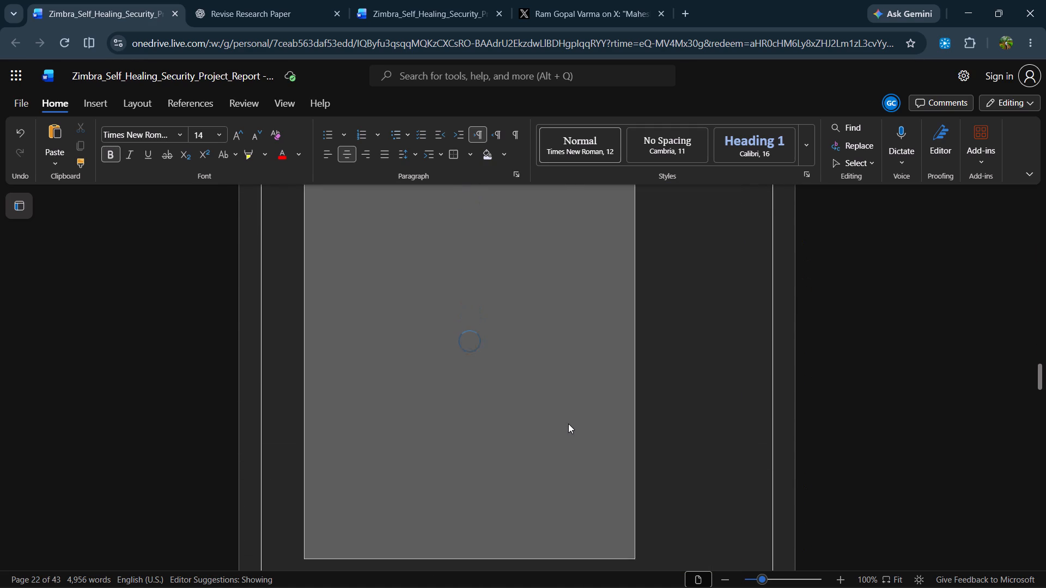
{"action": "scroll", "coordinate": [568, 424], "scroll_direction": "up", "scroll_amount": 5}
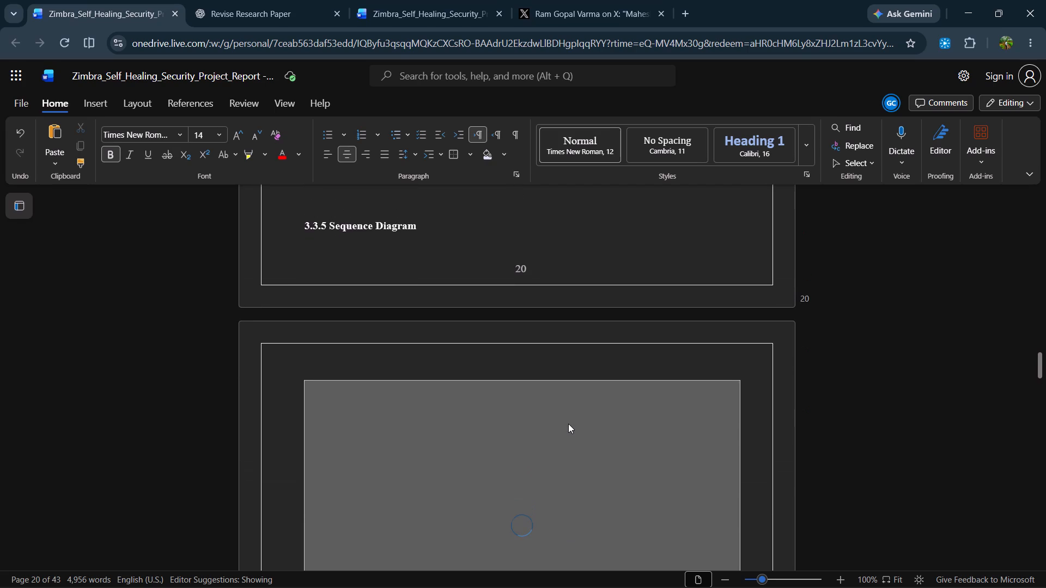
{"action": "scroll", "coordinate": [568, 424], "scroll_direction": "up", "scroll_amount": 8}
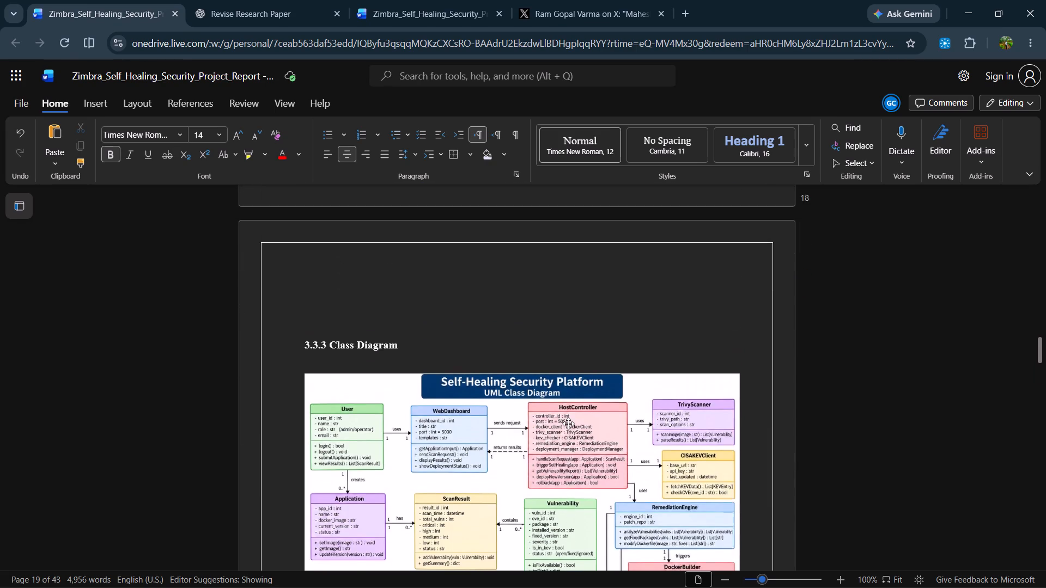
{"action": "scroll", "coordinate": [568, 424], "scroll_direction": "up", "scroll_amount": 2}
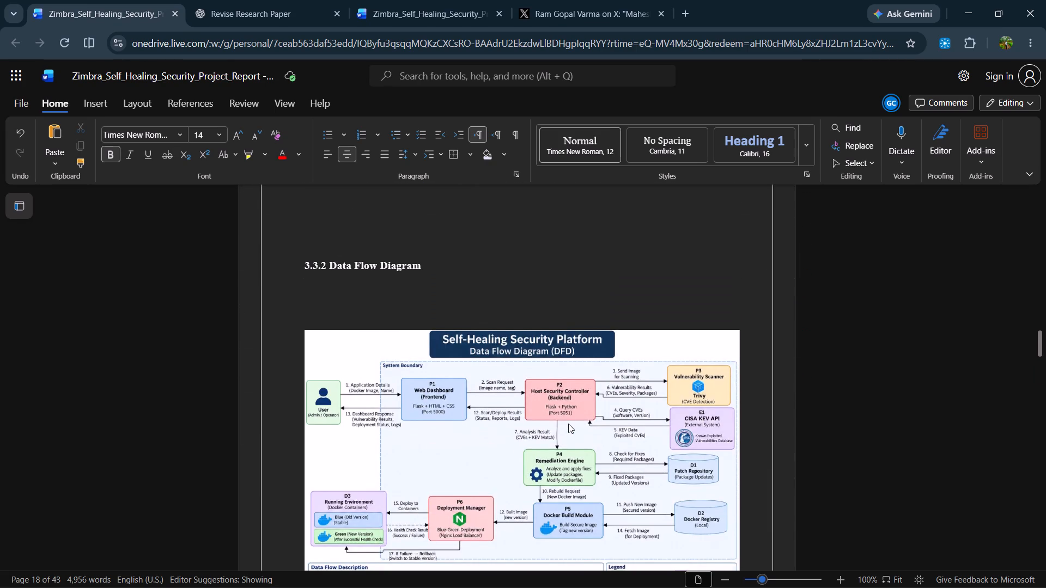
{"action": "scroll", "coordinate": [568, 424], "scroll_direction": "up", "scroll_amount": 7}
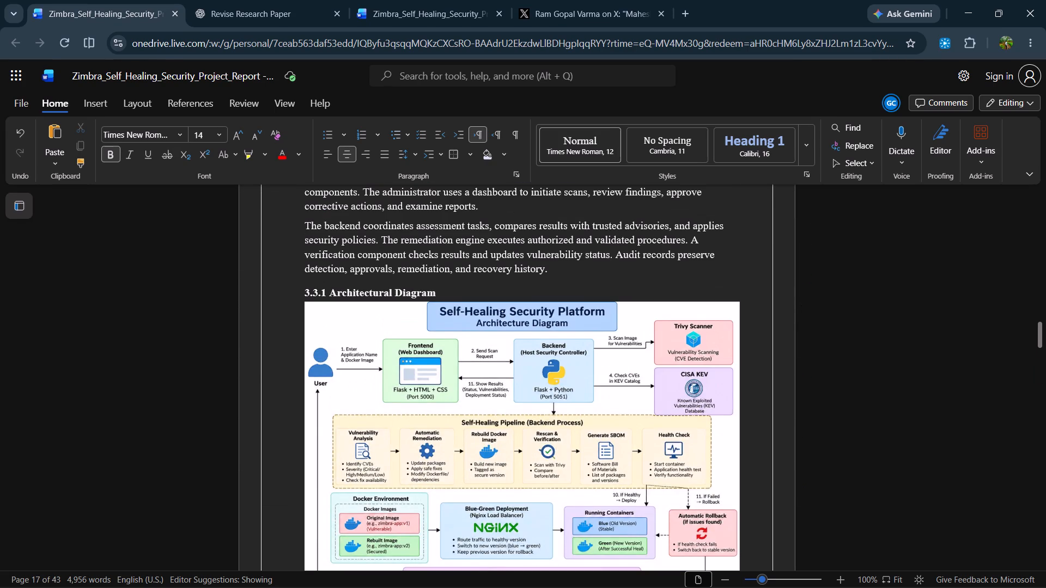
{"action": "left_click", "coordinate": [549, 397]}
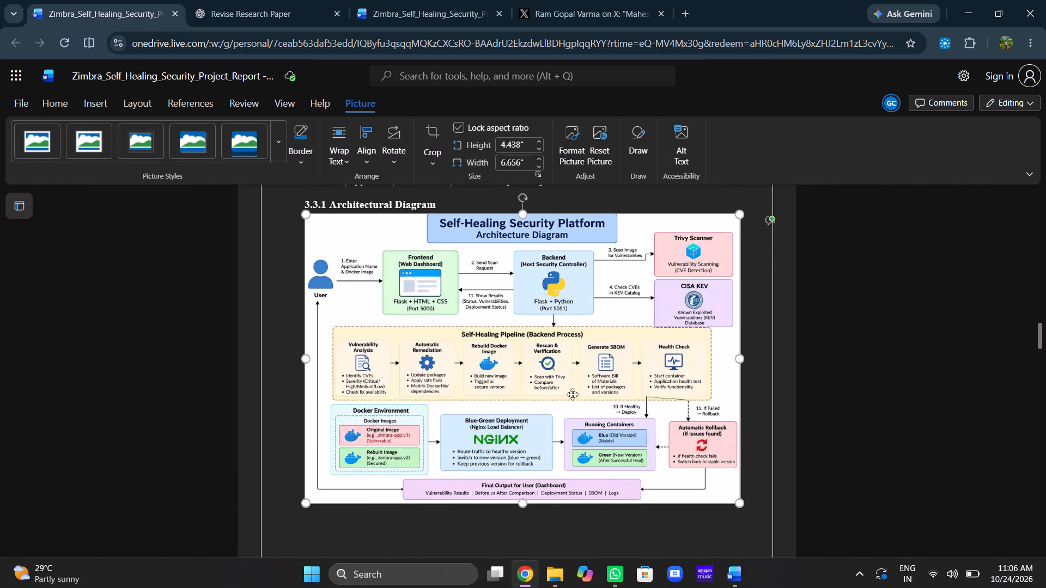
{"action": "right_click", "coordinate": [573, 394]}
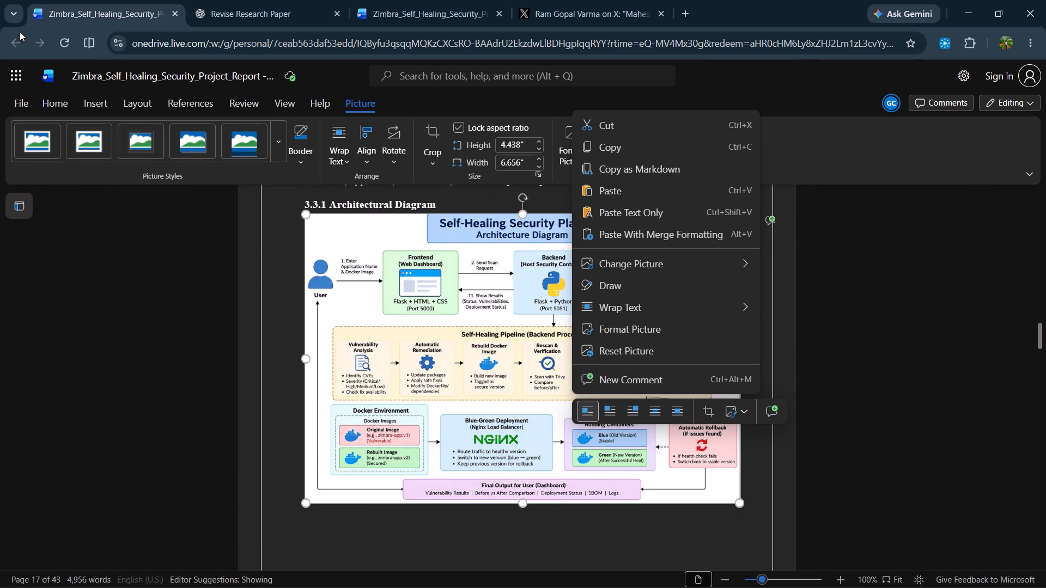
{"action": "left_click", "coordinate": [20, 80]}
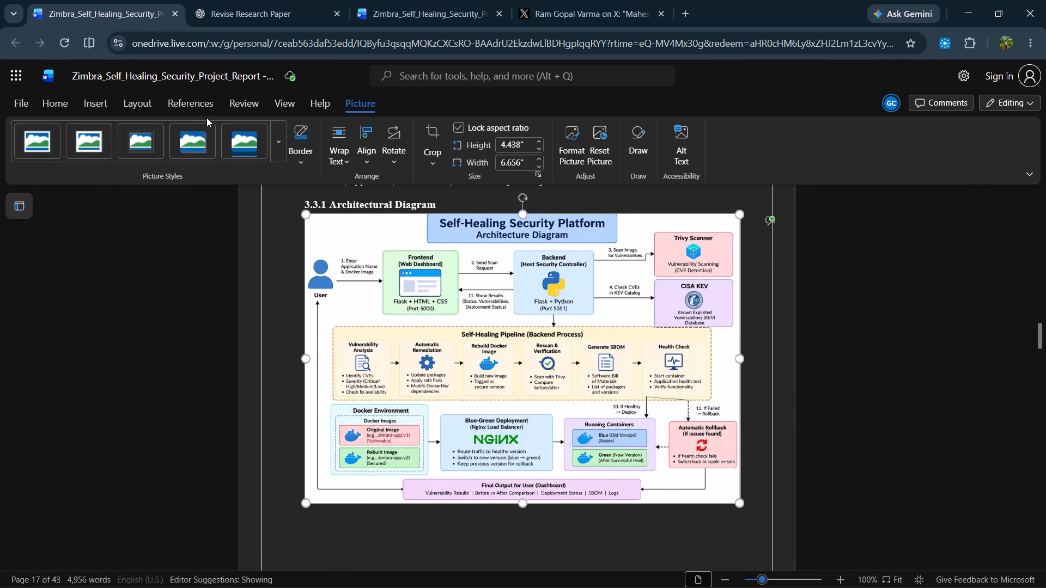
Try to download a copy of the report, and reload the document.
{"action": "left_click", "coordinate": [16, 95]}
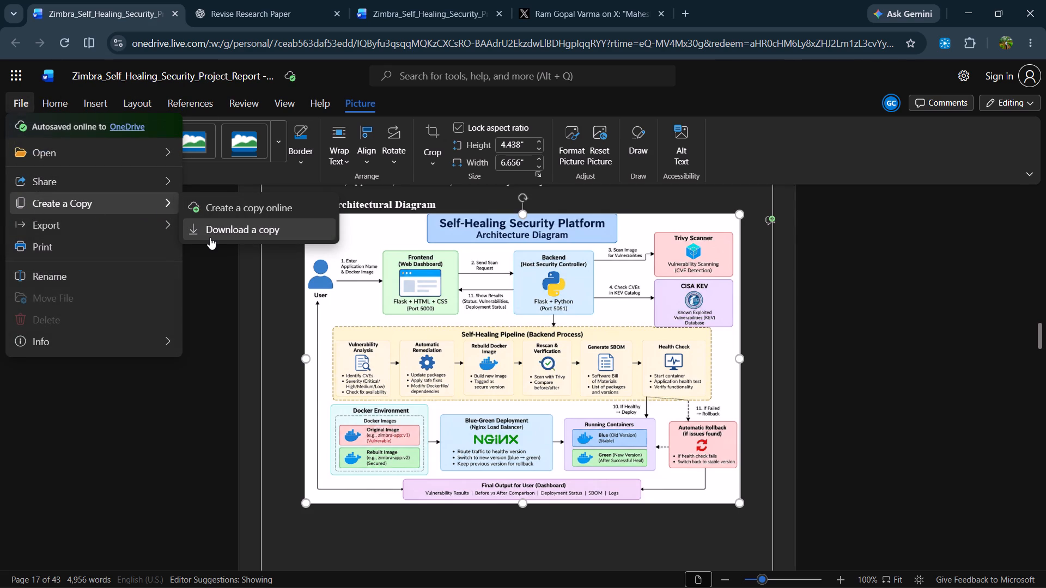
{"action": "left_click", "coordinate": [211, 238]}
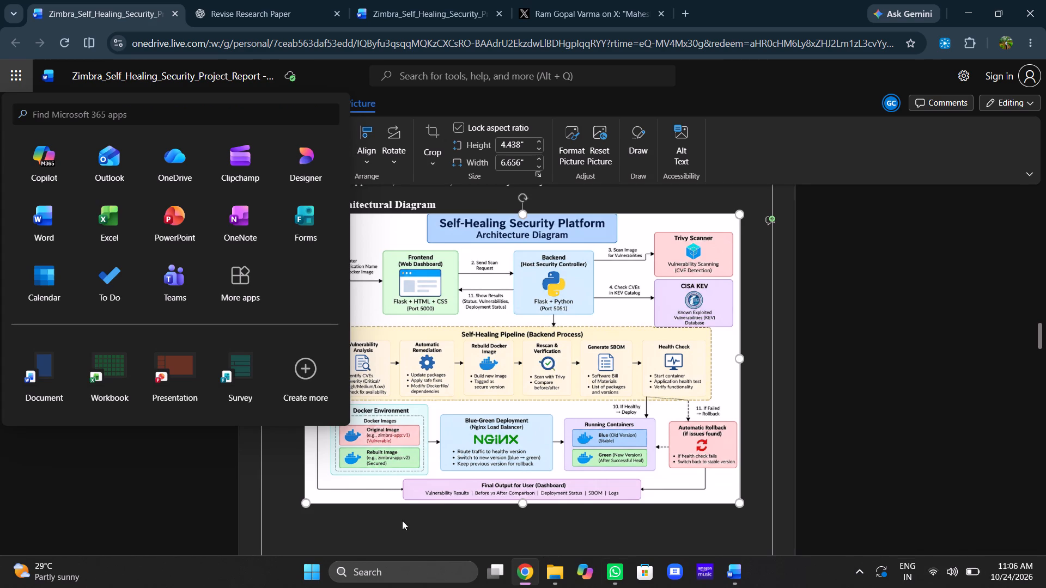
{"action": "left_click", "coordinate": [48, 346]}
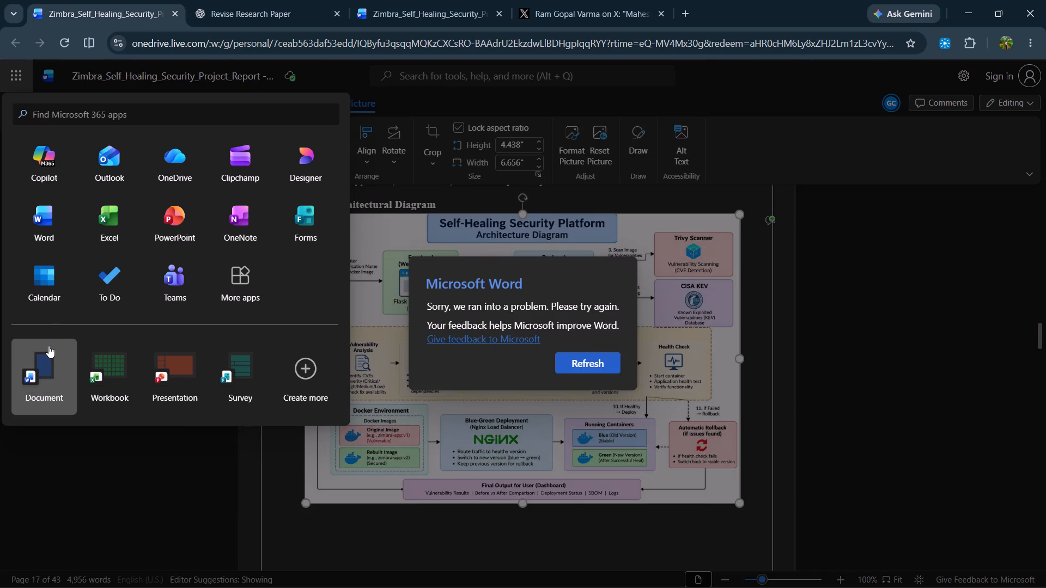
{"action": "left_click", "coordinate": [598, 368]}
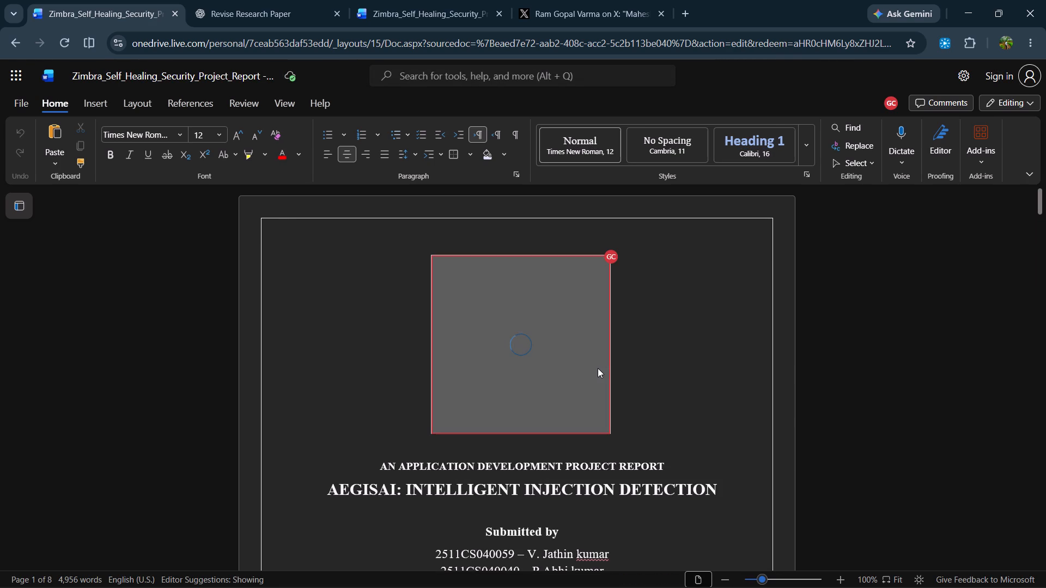
Switch the computer's Wi-Fi connection to the iQOO Z7 Pro 5G network.
{"action": "left_click", "coordinate": [976, 578]}
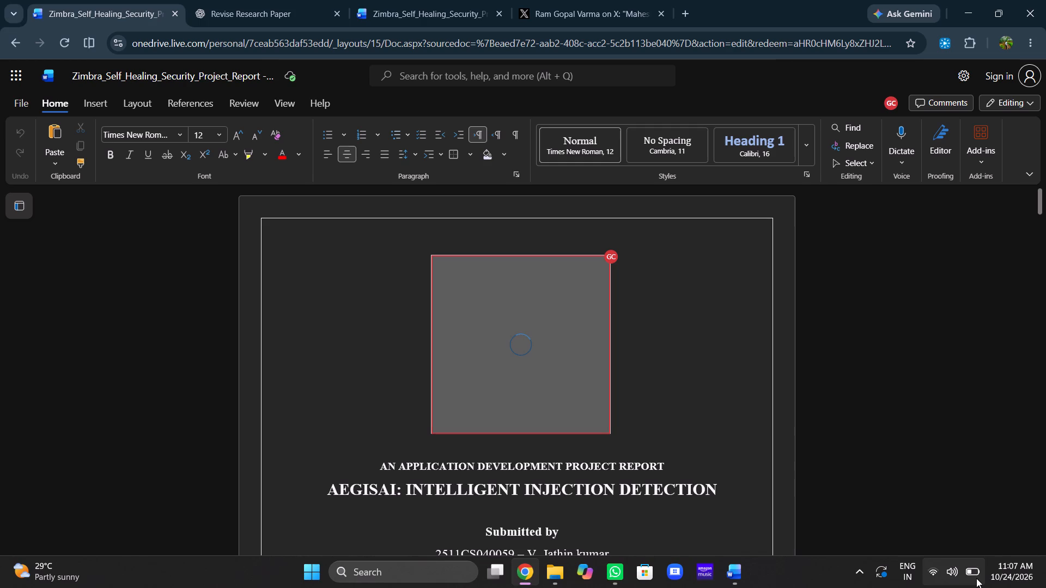
{"action": "left_click", "coordinate": [852, 311]}
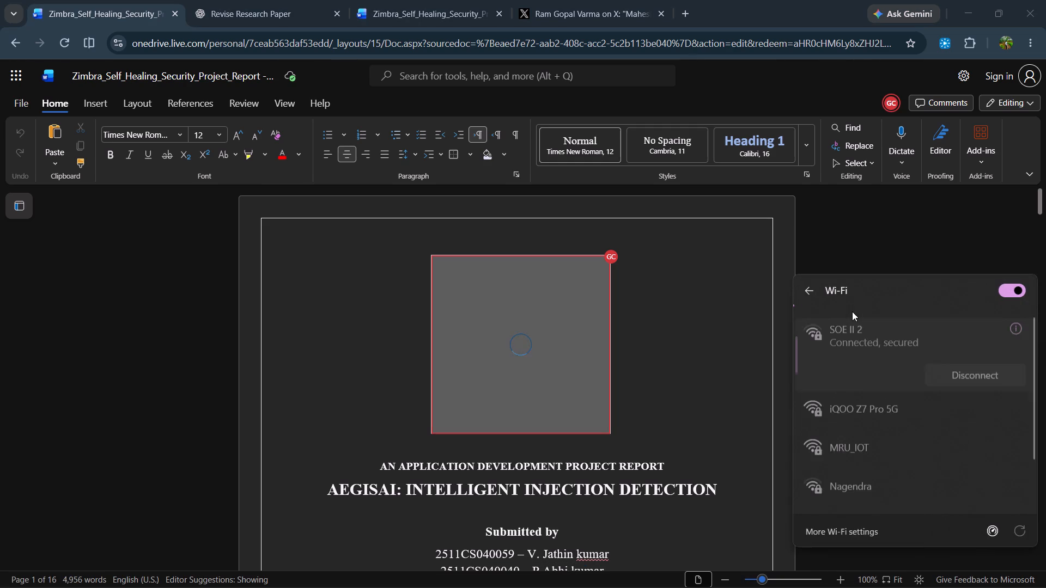
{"action": "scroll", "coordinate": [926, 399], "scroll_direction": "down", "scroll_amount": 2}
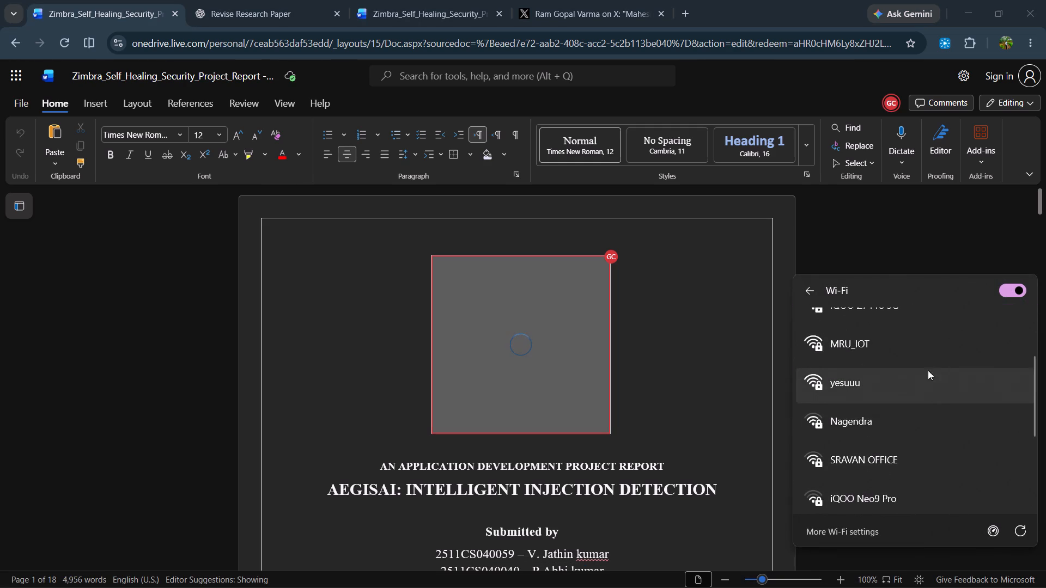
{"action": "scroll", "coordinate": [926, 353], "scroll_direction": "up", "scroll_amount": 1}
{"action": "left_click", "coordinate": [927, 414]}
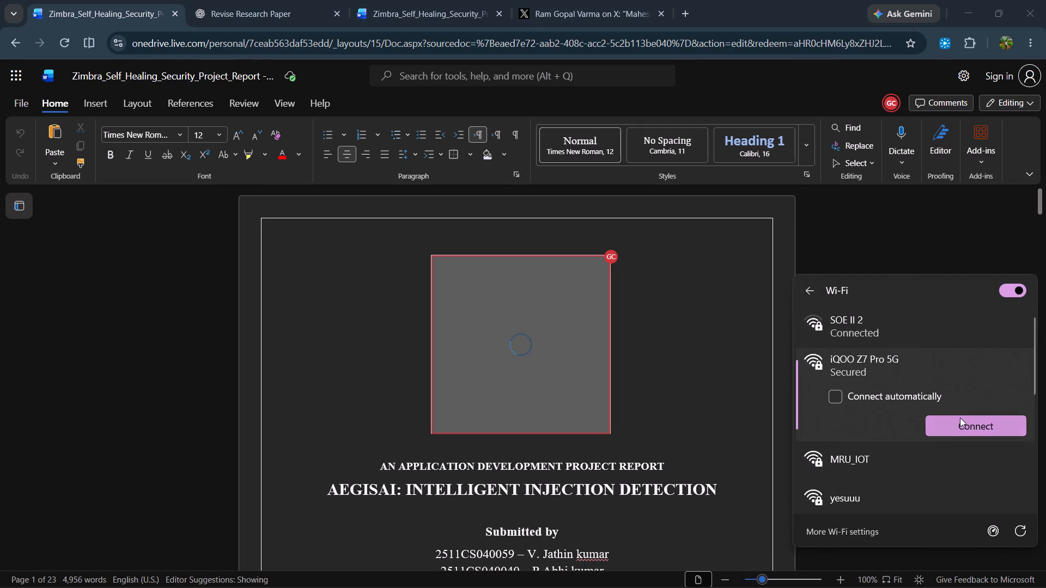
{"action": "left_click", "coordinate": [960, 418]}
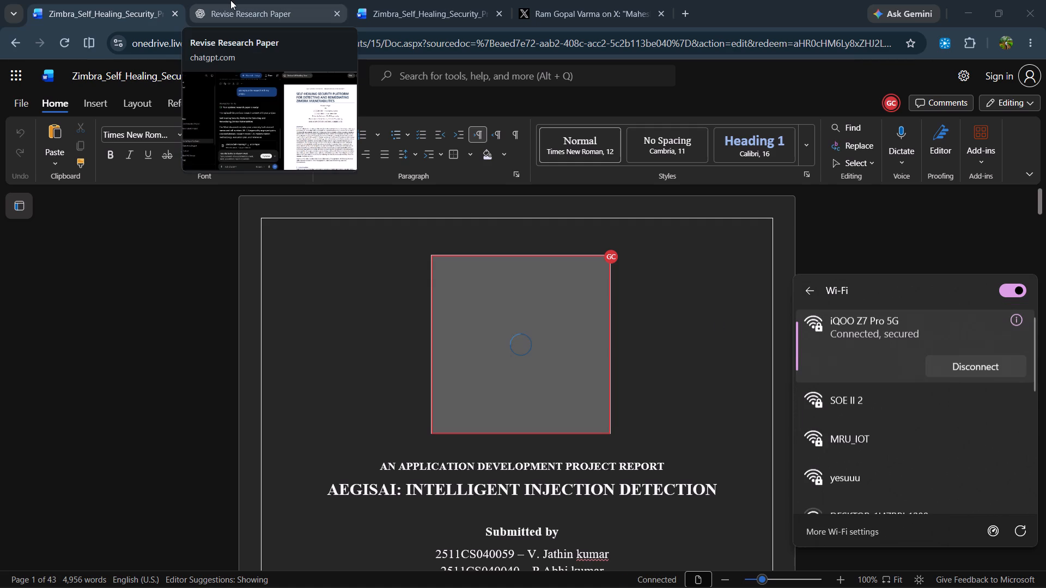
Check the other open copy of the project report, and return to the reloaded copy to look through its pages beyond the cover.
{"action": "left_click", "coordinate": [396, 0]}
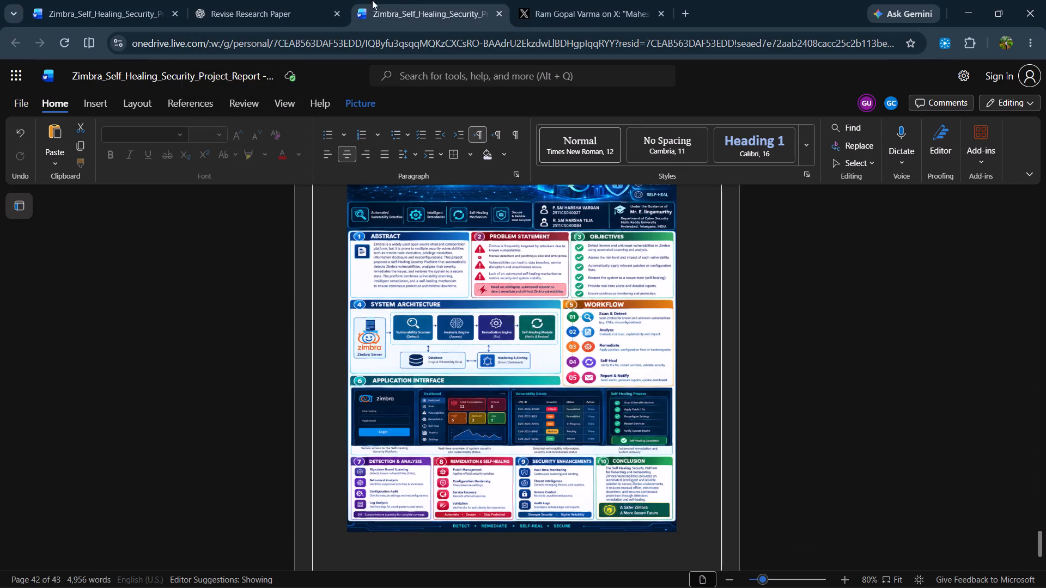
{"action": "left_click", "coordinate": [216, 0]}
{"action": "left_click", "coordinate": [132, 0]}
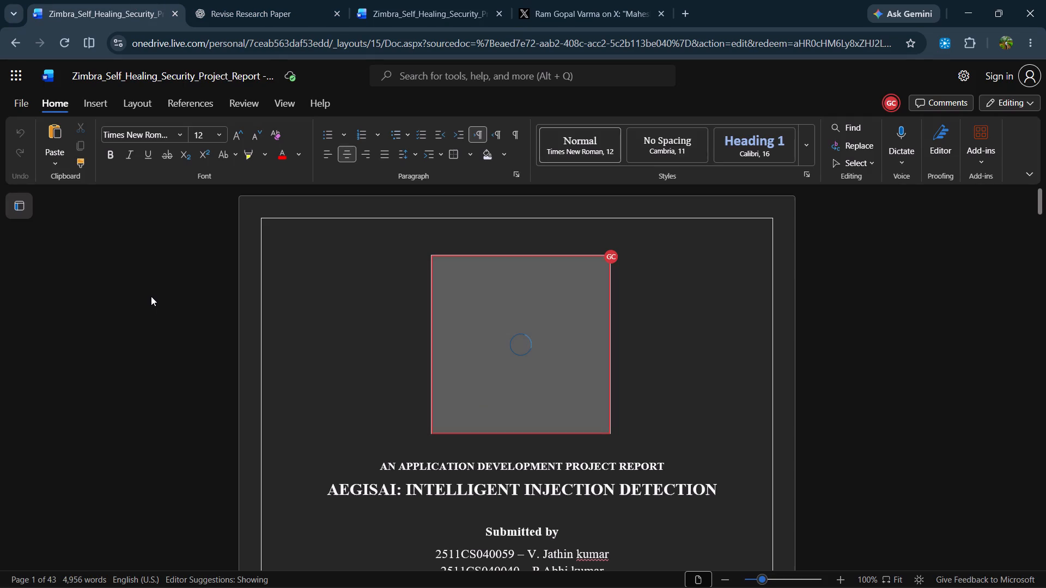
{"action": "scroll", "coordinate": [151, 296], "scroll_direction": "down", "scroll_amount": 7}
{"action": "scroll", "coordinate": [887, 366], "scroll_direction": "down", "scroll_amount": 5}
{"action": "left_click_drag", "start_coordinate": [1042, 197], "coordinate": [1039, 247]}
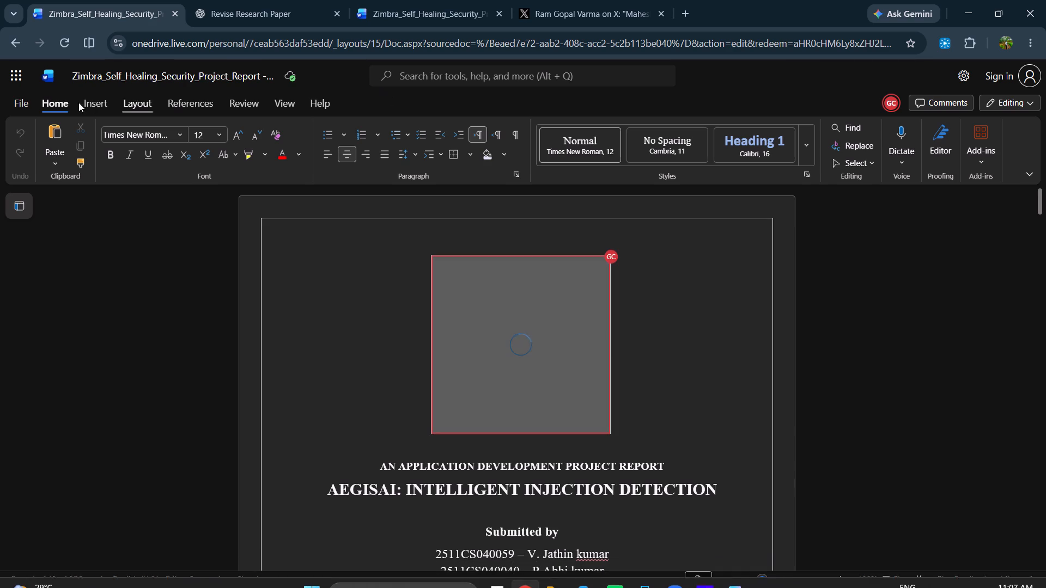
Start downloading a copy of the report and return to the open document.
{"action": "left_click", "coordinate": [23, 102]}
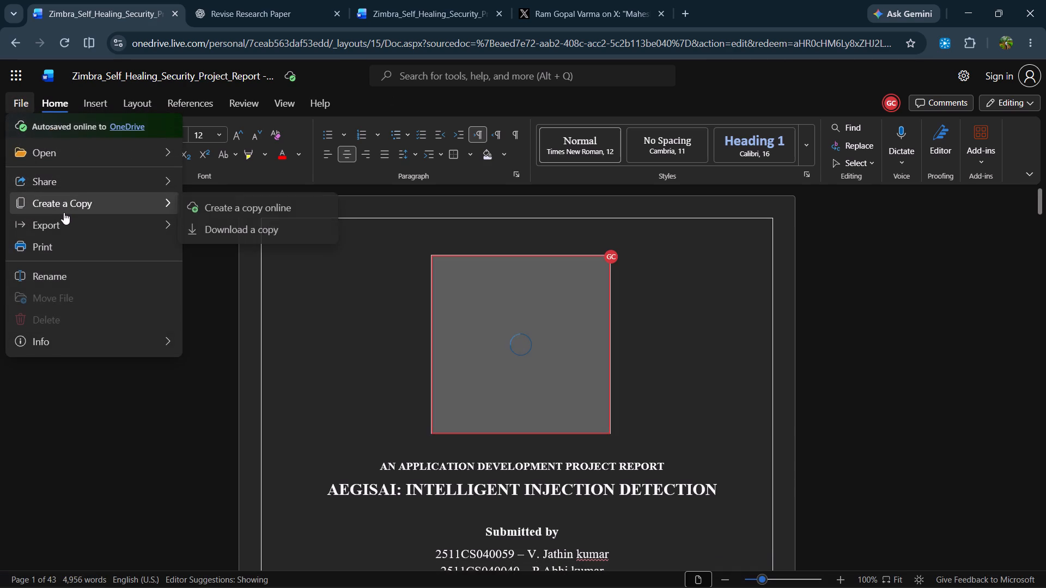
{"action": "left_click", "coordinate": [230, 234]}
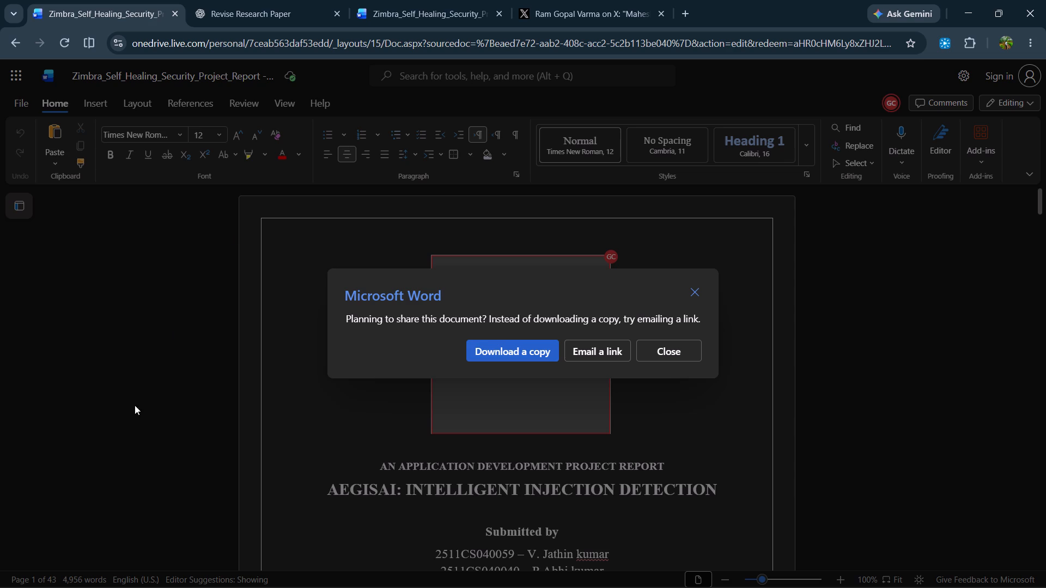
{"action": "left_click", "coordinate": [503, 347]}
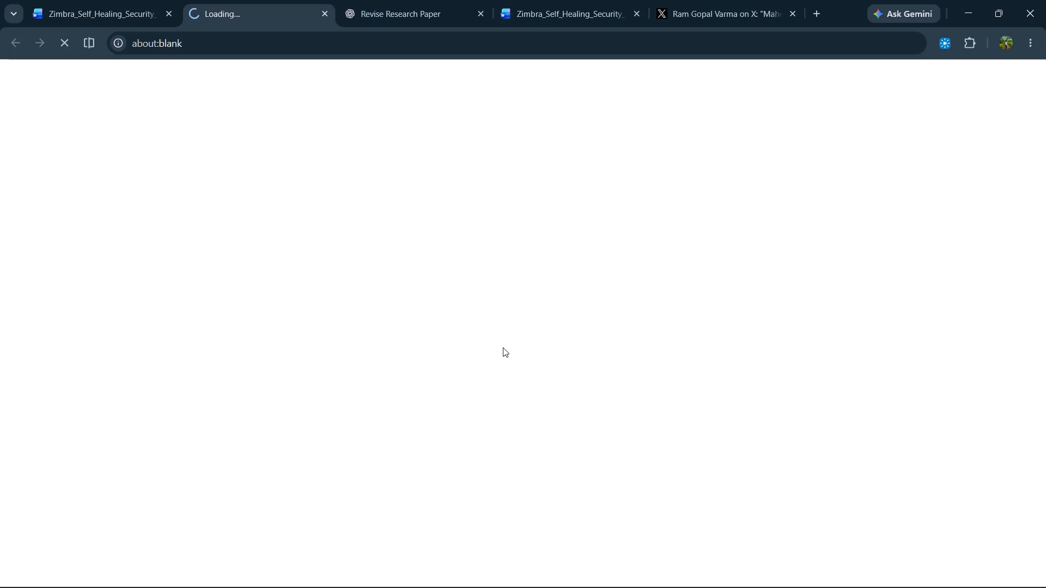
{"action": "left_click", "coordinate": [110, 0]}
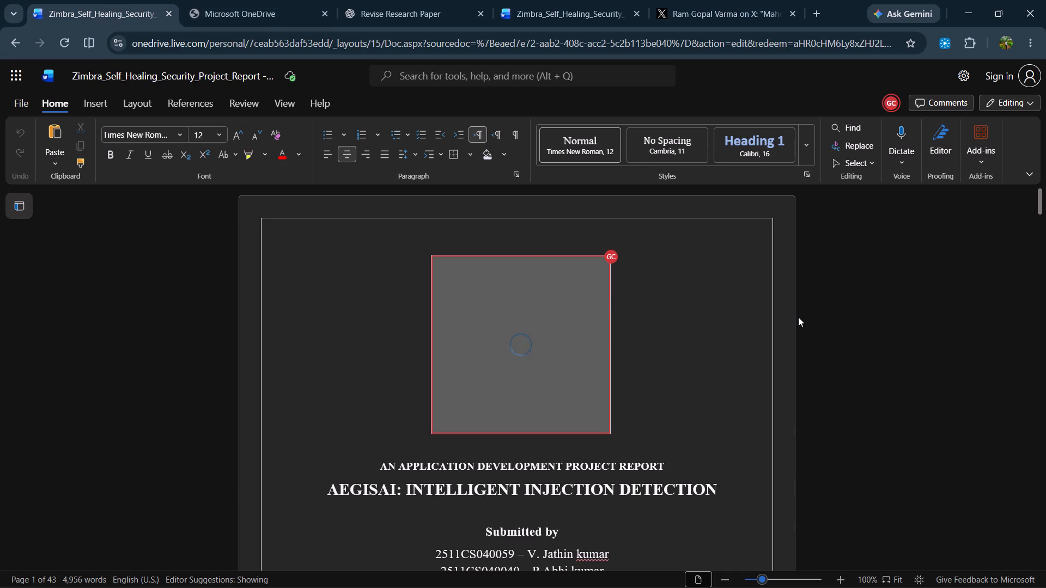
{"action": "scroll", "coordinate": [798, 317], "scroll_direction": "down", "scroll_amount": 19}
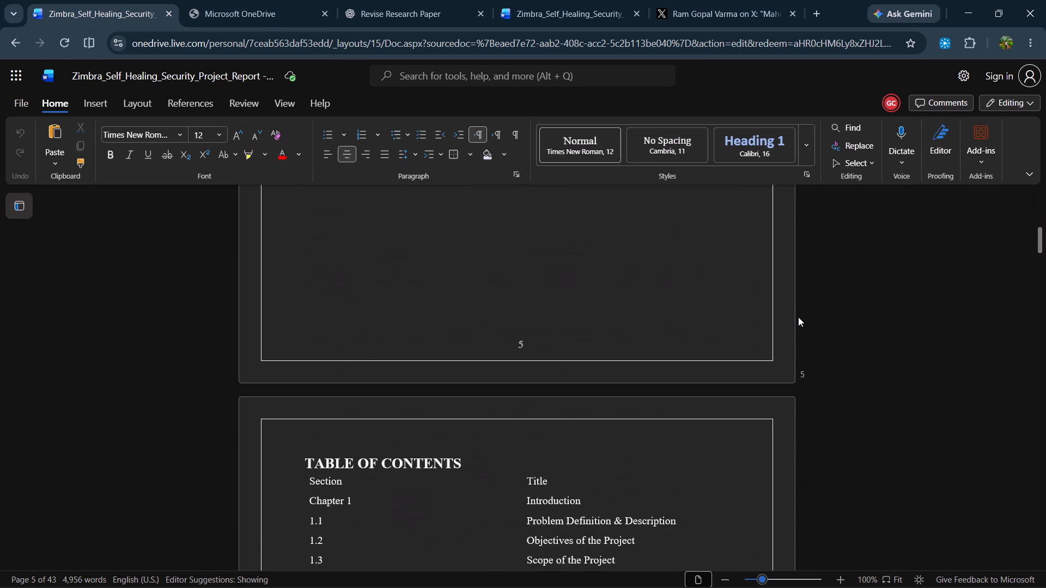
{"action": "scroll", "coordinate": [798, 317], "scroll_direction": "down", "scroll_amount": 11}
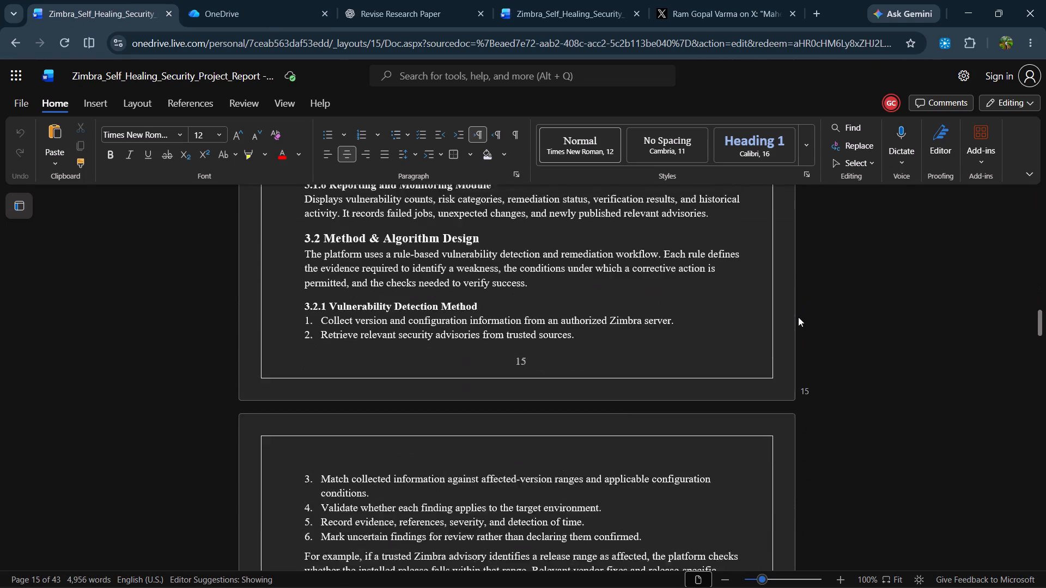
{"action": "scroll", "coordinate": [798, 317], "scroll_direction": "down", "scroll_amount": 3}
{"action": "scroll", "coordinate": [798, 317], "scroll_direction": "up", "scroll_amount": 1}
{"action": "scroll", "coordinate": [798, 317], "scroll_direction": "down", "scroll_amount": 2}
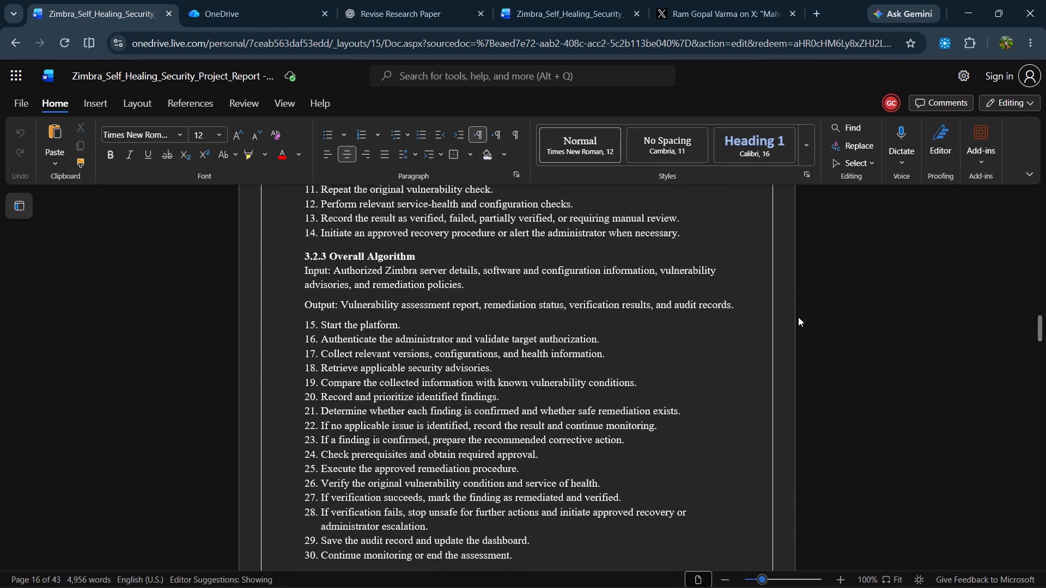
{"action": "scroll", "coordinate": [798, 317], "scroll_direction": "down", "scroll_amount": 6}
{"action": "left_click", "coordinate": [688, 388]}
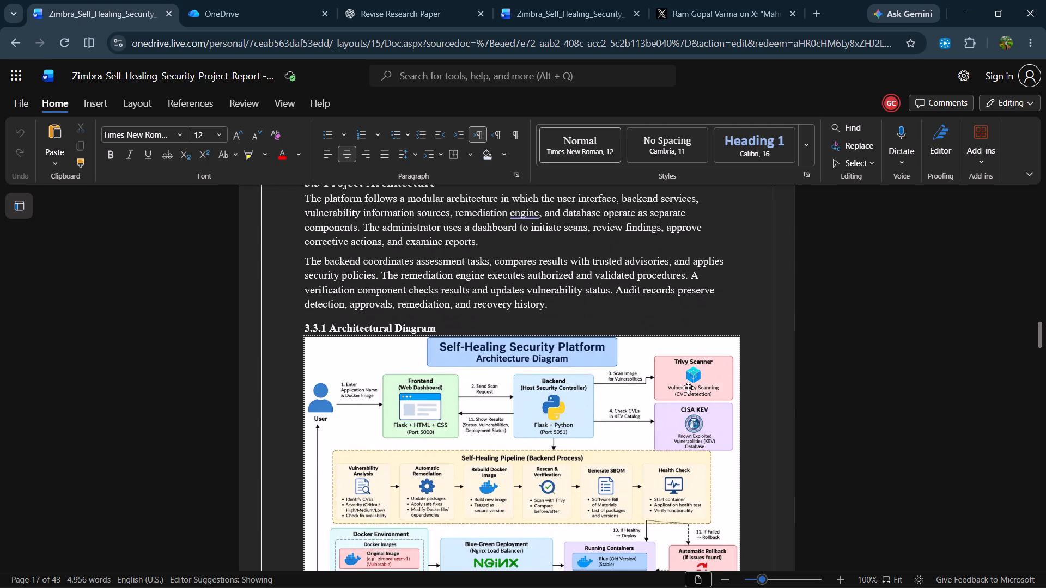
{"action": "right_click", "coordinate": [688, 388]}
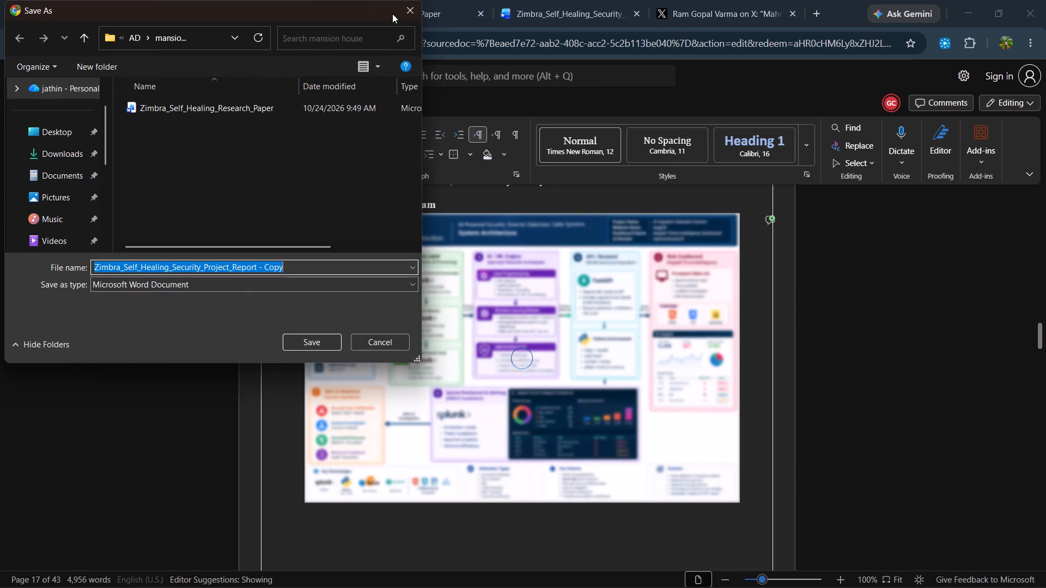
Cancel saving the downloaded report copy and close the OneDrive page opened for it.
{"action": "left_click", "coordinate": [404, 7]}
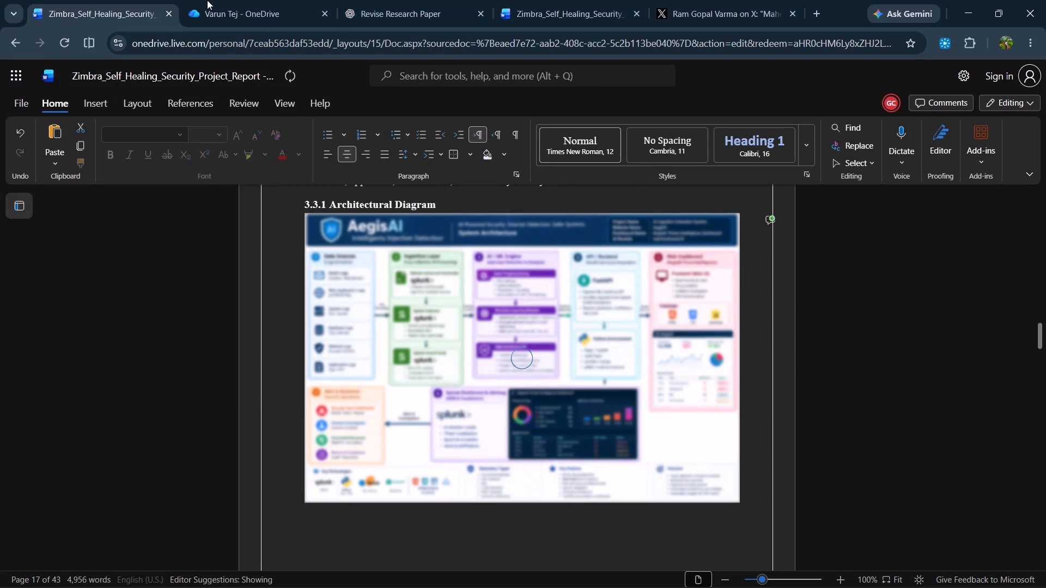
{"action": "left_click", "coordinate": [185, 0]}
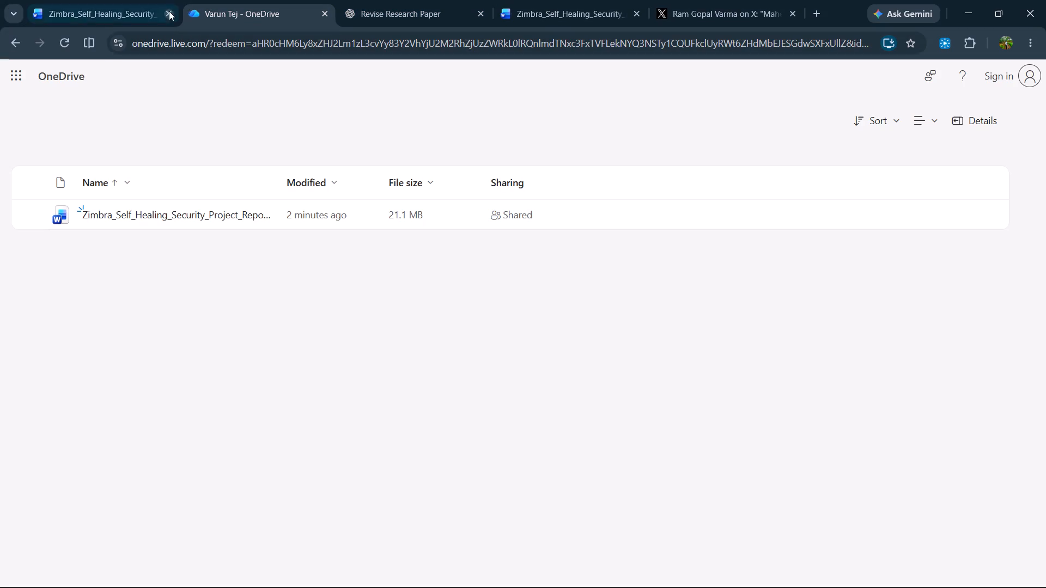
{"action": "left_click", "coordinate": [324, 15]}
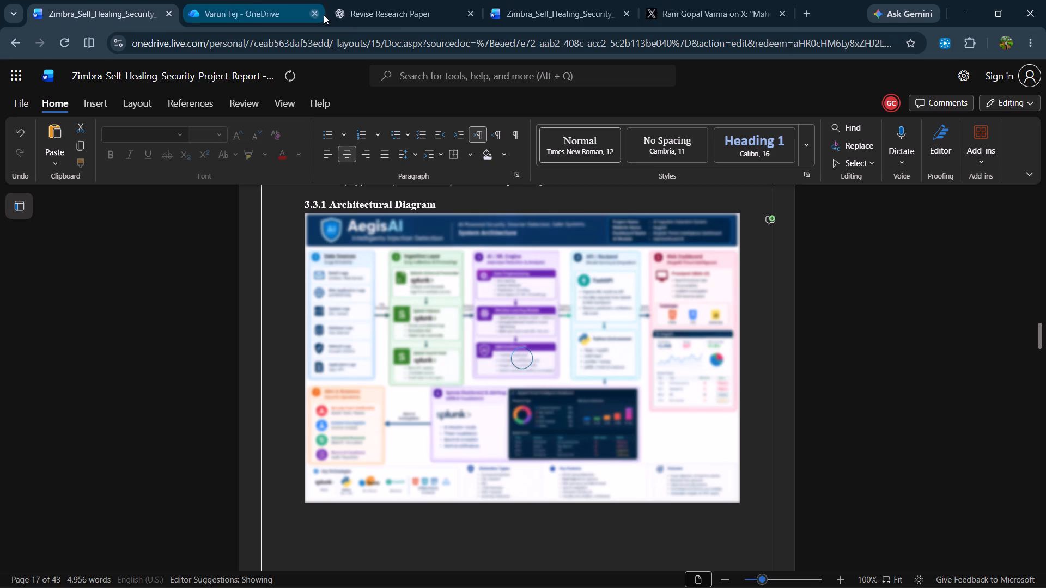
Check the document's save status and save the report with the new architecture picture.
{"action": "left_click", "coordinate": [845, 351]}
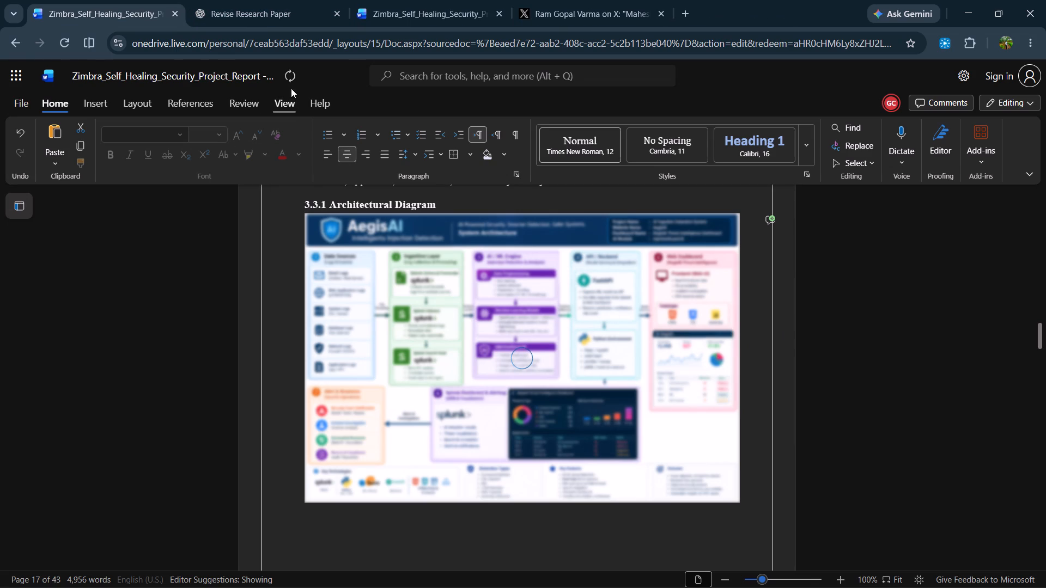
{"action": "left_click", "coordinate": [287, 70]}
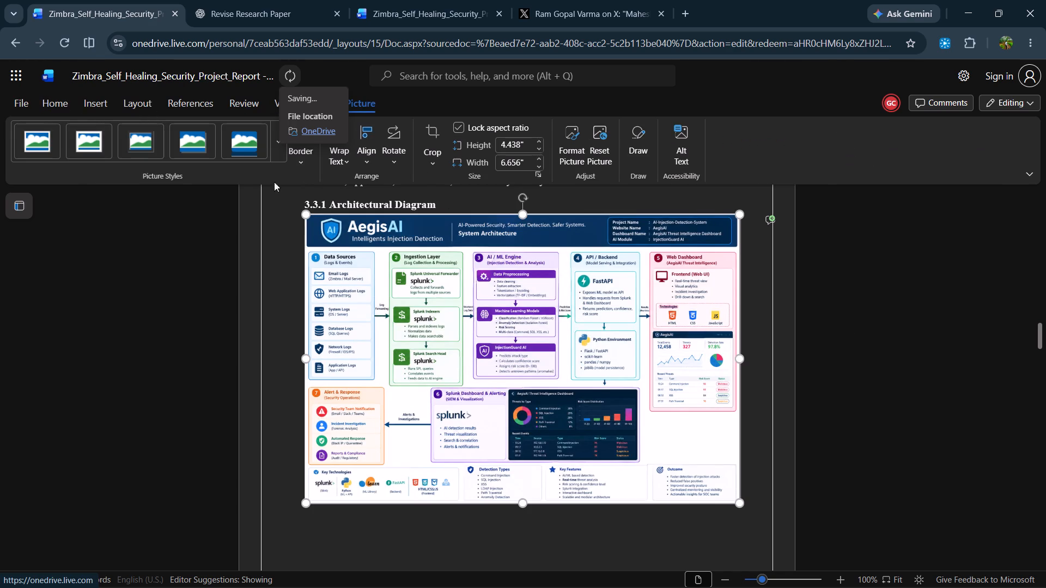
{"action": "left_click", "coordinate": [212, 318]}
{"action": "key", "text": "ctrl+s"}
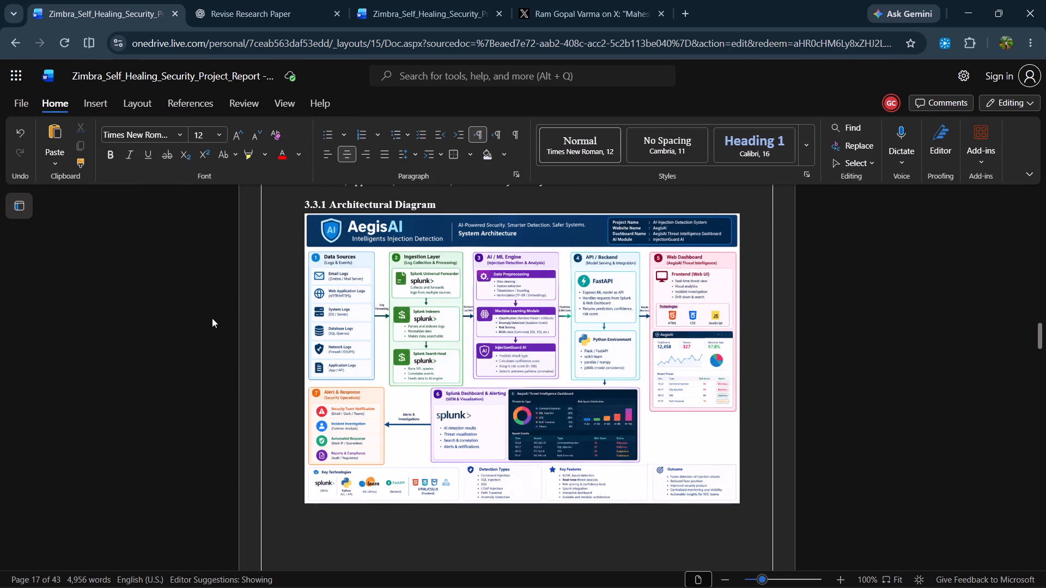
Download a copy of the updated report and return to the open document.
{"action": "left_click", "coordinate": [27, 95]}
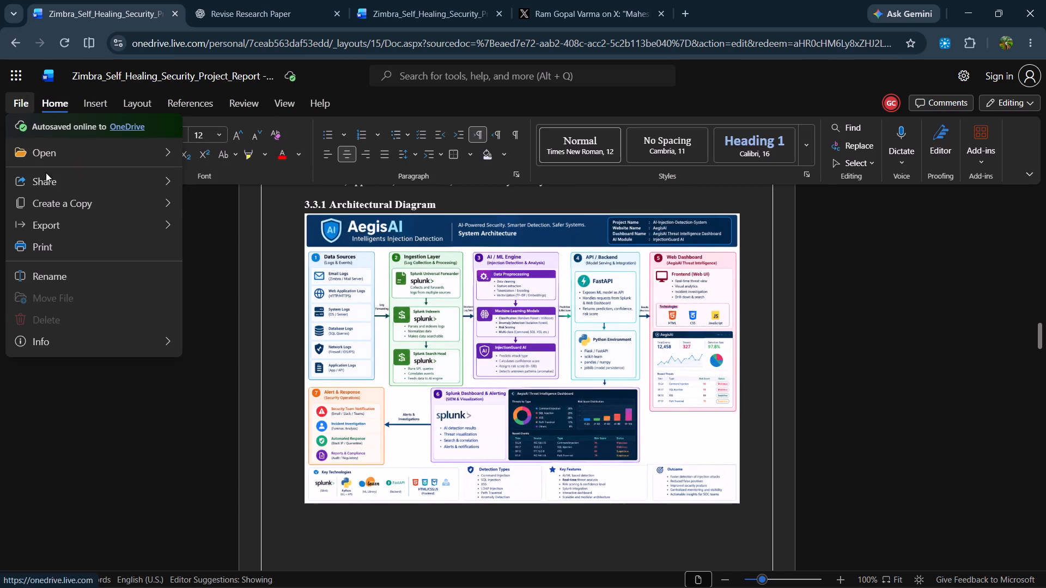
{"action": "left_click", "coordinate": [203, 236]}
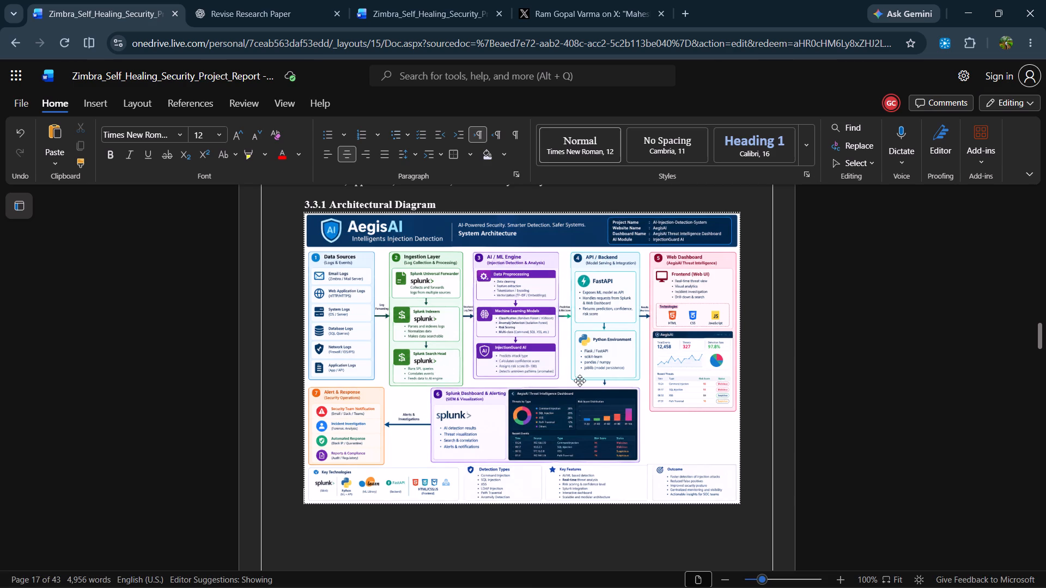
{"action": "scroll", "coordinate": [514, 309], "scroll_direction": "down", "scroll_amount": 1}
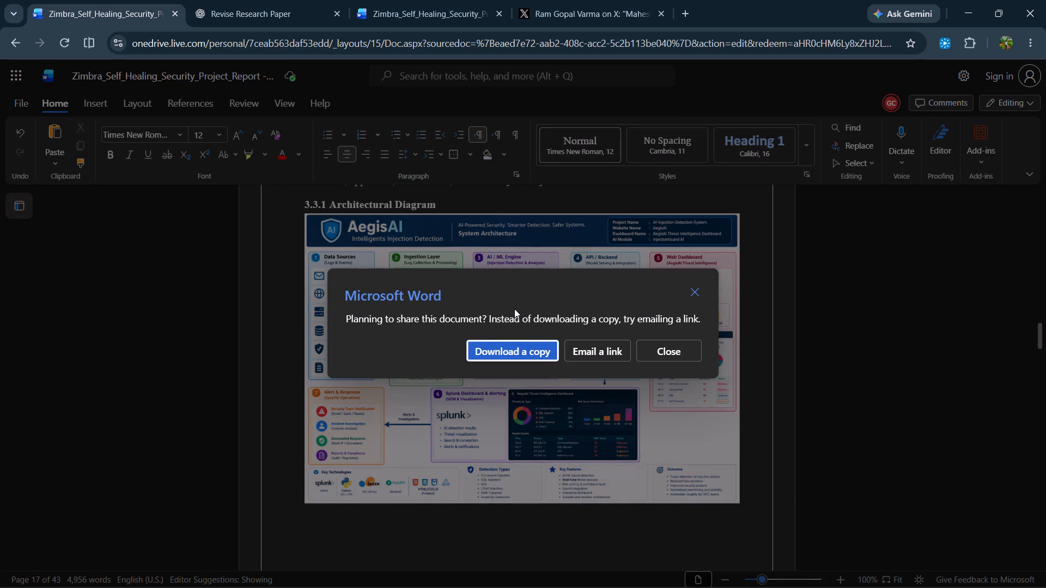
{"action": "scroll", "coordinate": [514, 309], "scroll_direction": "down", "scroll_amount": 1}
{"action": "left_click", "coordinate": [517, 356]}
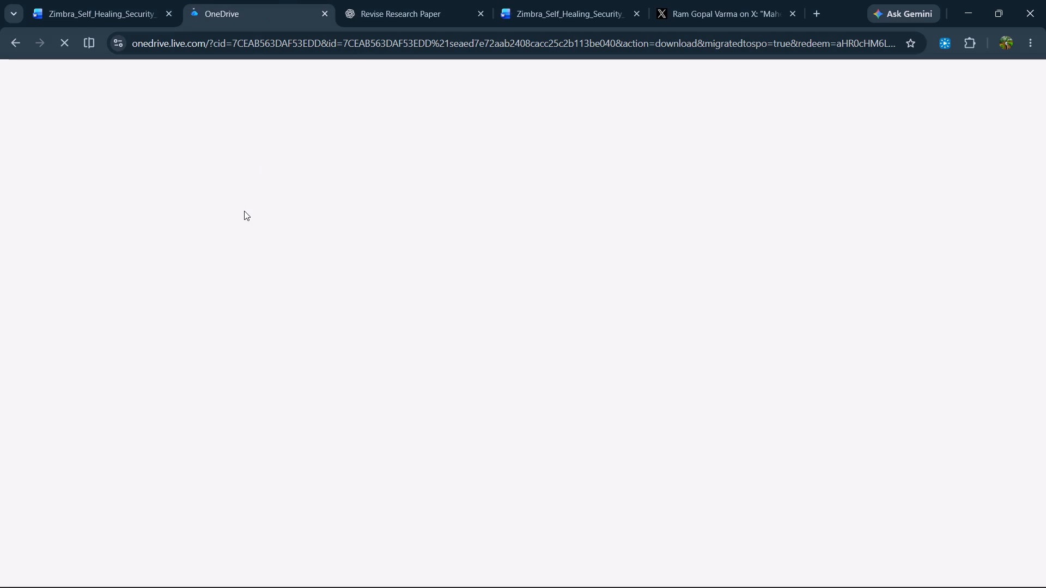
{"action": "left_click", "coordinate": [98, 0]}
Delete the old Zimbra project title from between the quotation marks in the certificate paragraph.
{"action": "scroll", "coordinate": [350, 411], "scroll_direction": "up", "scroll_amount": 5}
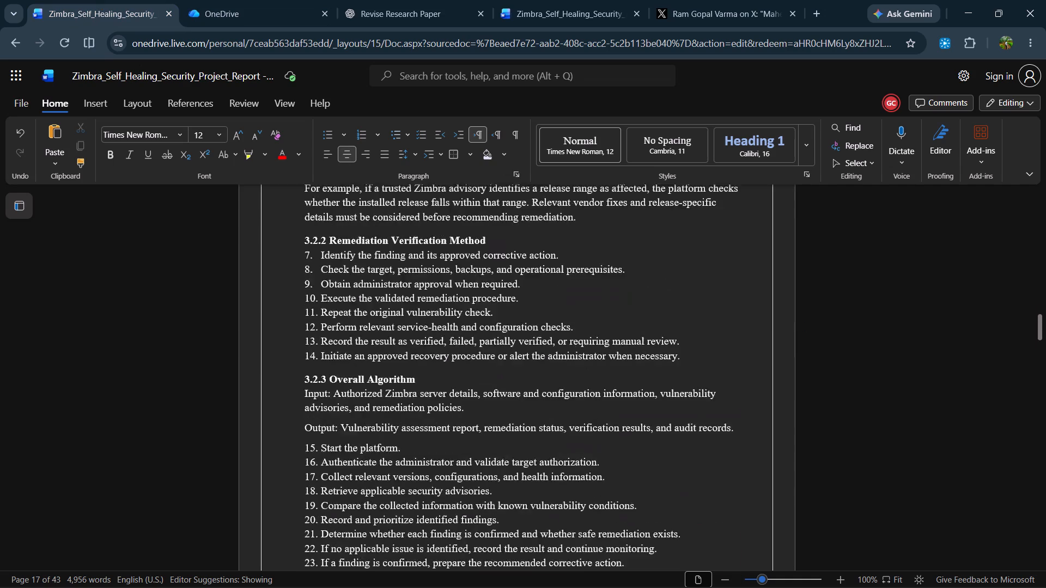
{"action": "scroll", "coordinate": [350, 411], "scroll_direction": "up", "scroll_amount": 20}
{"action": "scroll", "coordinate": [350, 411], "scroll_direction": "up", "scroll_amount": 8}
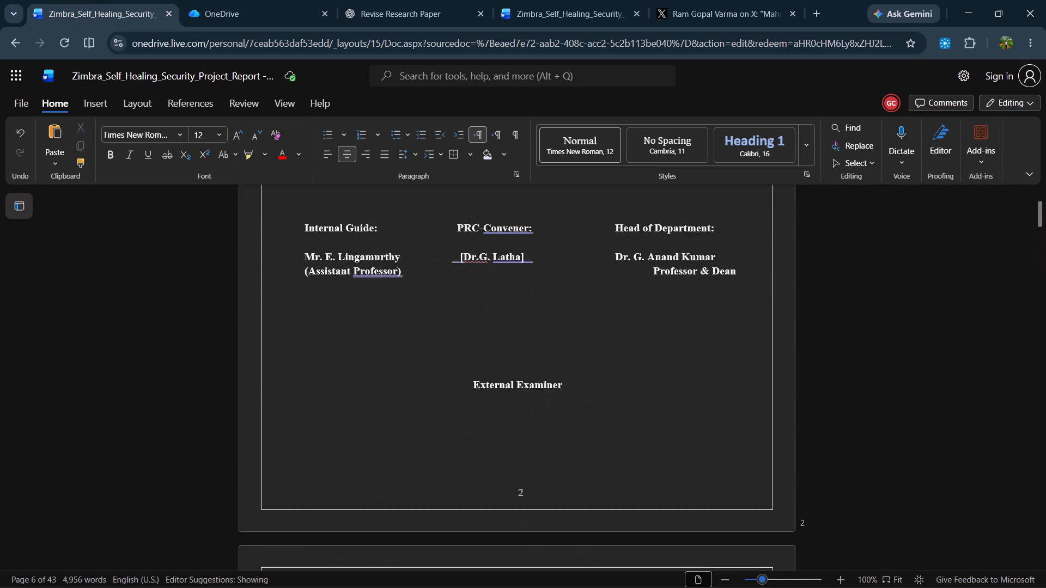
{"action": "scroll", "coordinate": [350, 411], "scroll_direction": "up", "scroll_amount": 10}
{"action": "scroll", "coordinate": [350, 411], "scroll_direction": "down", "scroll_amount": 10}
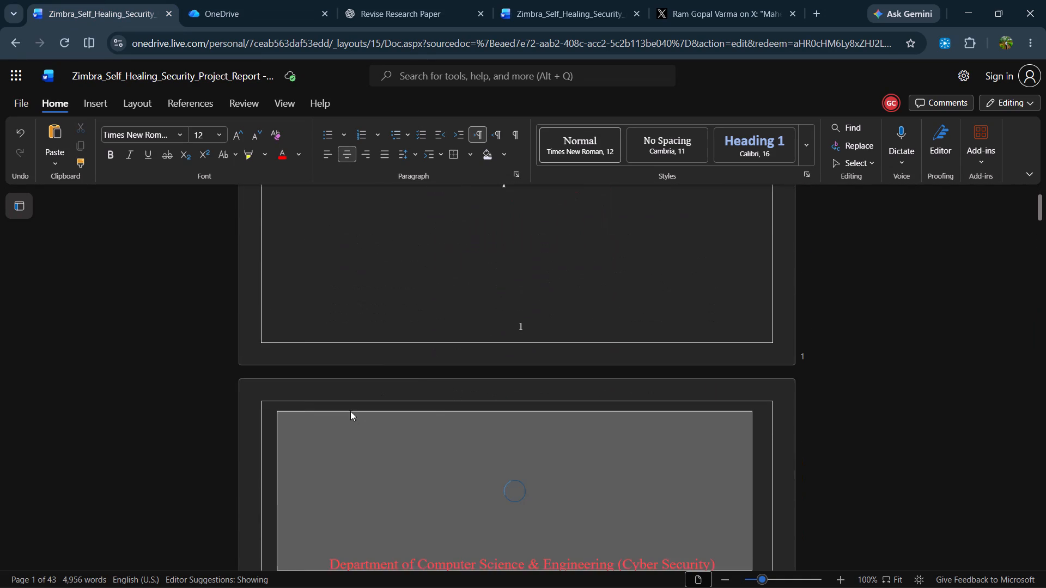
{"action": "scroll", "coordinate": [350, 411], "scroll_direction": "down", "scroll_amount": 2}
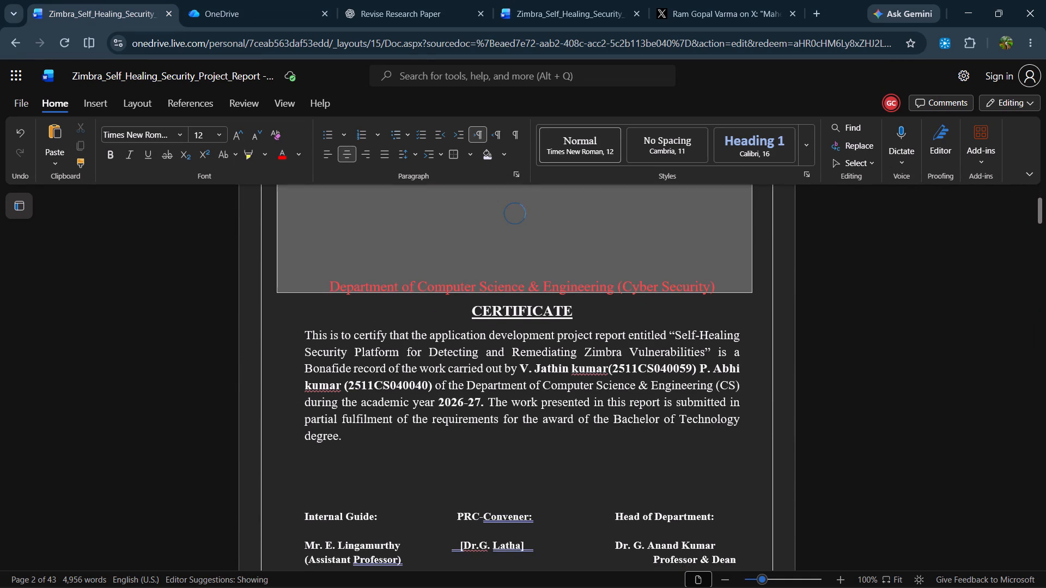
{"action": "left_click", "coordinate": [679, 335]}
{"action": "left_click_drag", "start_coordinate": [673, 336], "coordinate": [422, 359]}
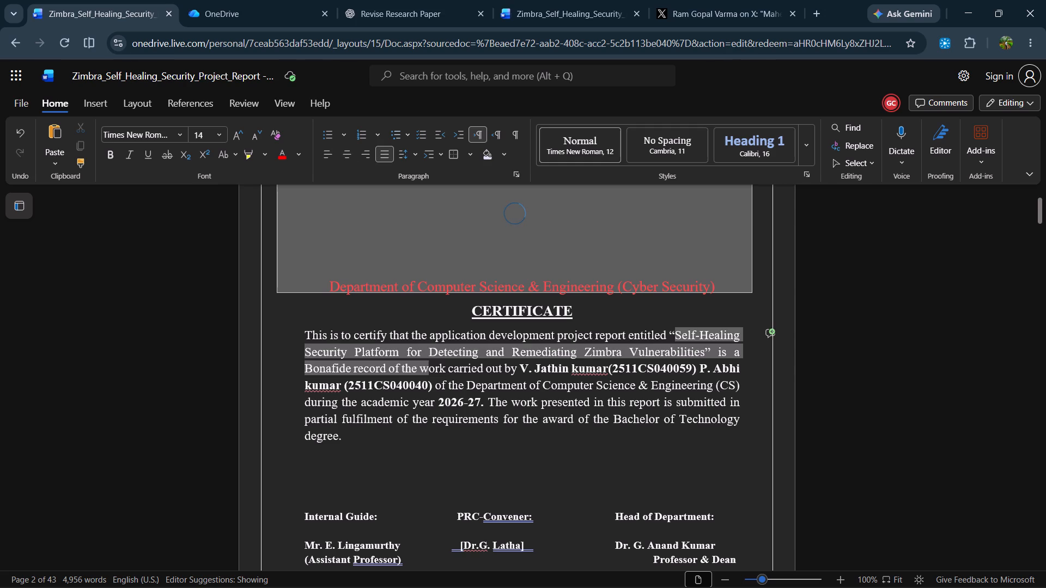
{"action": "left_click_drag", "start_coordinate": [422, 359], "coordinate": [701, 358]}
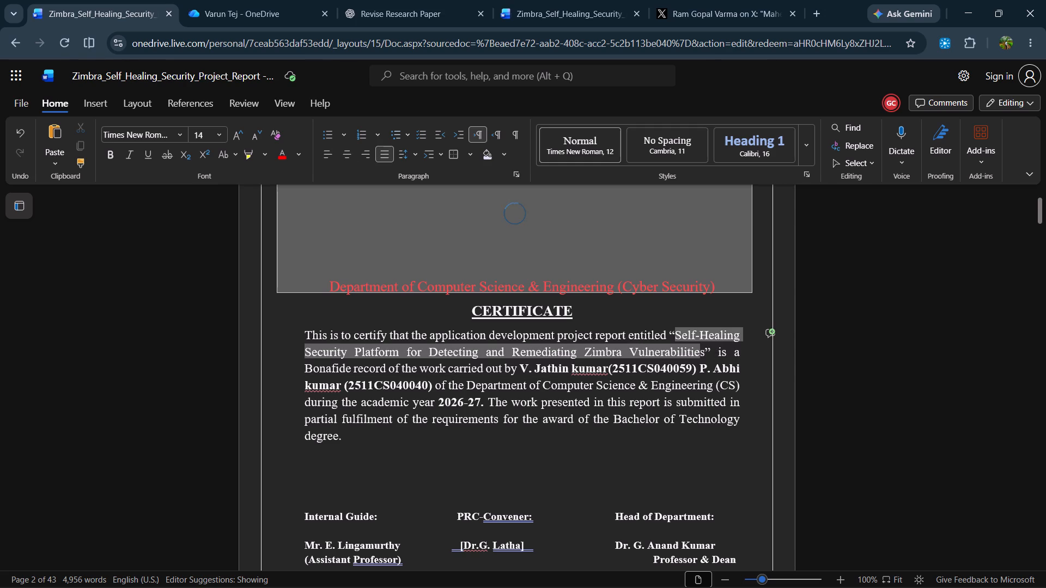
{"action": "left_click_drag", "start_coordinate": [701, 358], "coordinate": [704, 353]}
{"action": "key", "text": "BackSpace"}
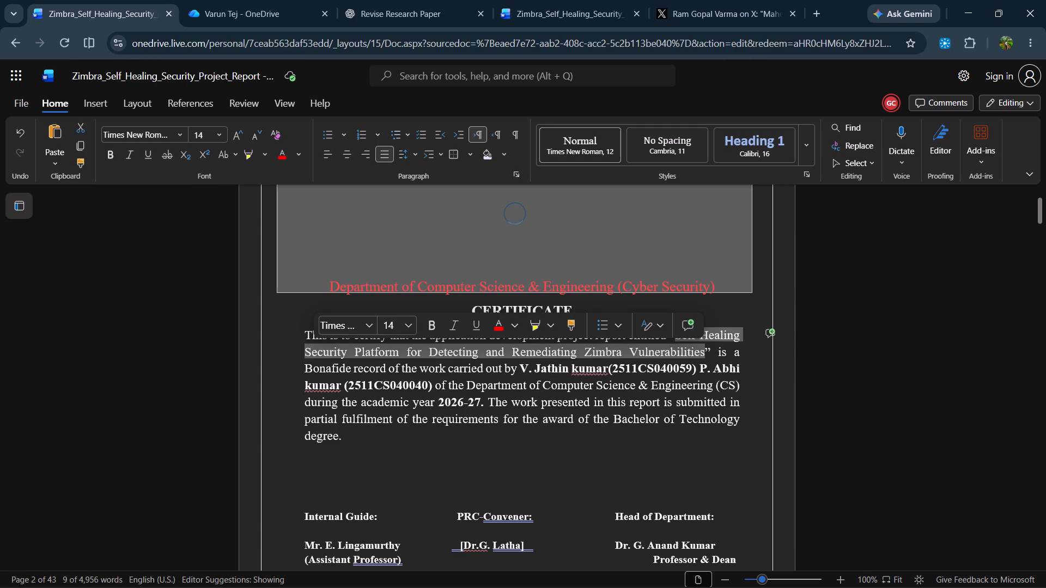
Copy the cover title "AEGISAI: INTELLIGENT INJECTION DETECTION" and paste it between the empty quotation marks in the certificate paragraph.
{"action": "scroll", "coordinate": [623, 277], "scroll_direction": "up", "scroll_amount": 8}
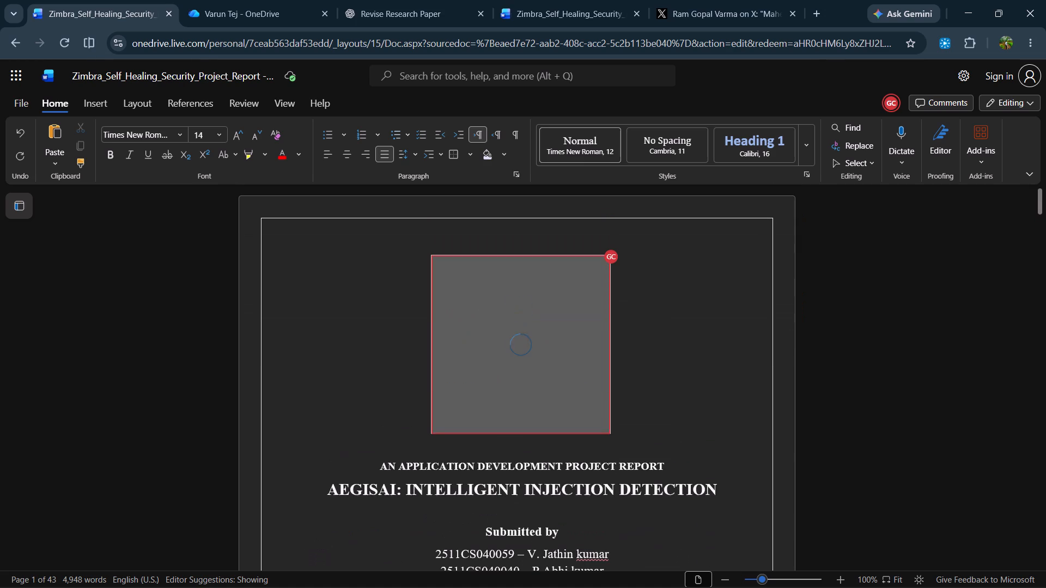
{"action": "left_click_drag", "start_coordinate": [326, 485], "coordinate": [675, 475]}
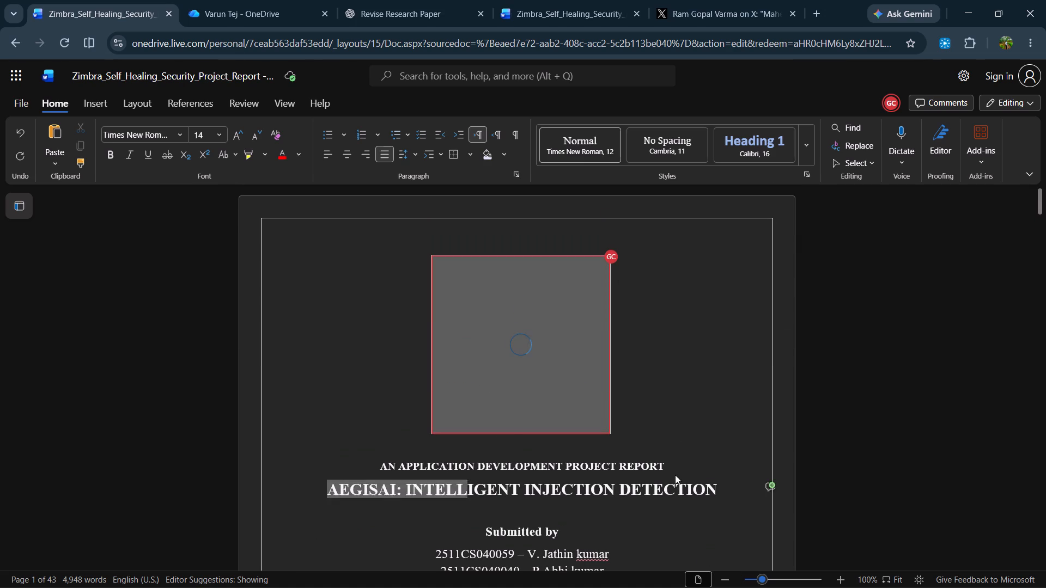
{"action": "left_click_drag", "start_coordinate": [675, 475], "coordinate": [716, 494]}
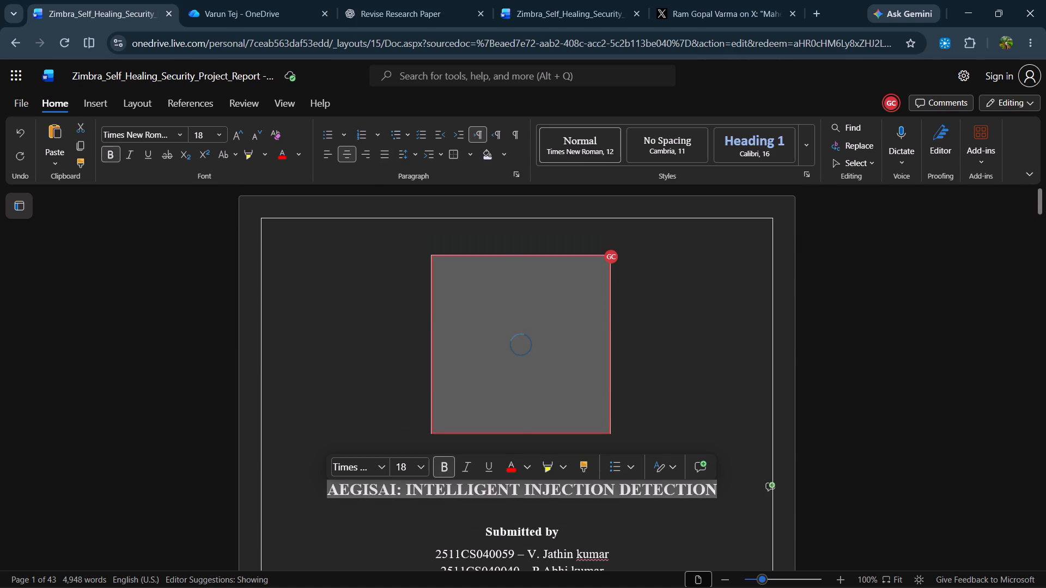
{"action": "key", "text": "ctrl+c"}
{"action": "scroll", "coordinate": [716, 494], "scroll_direction": "down", "scroll_amount": 11}
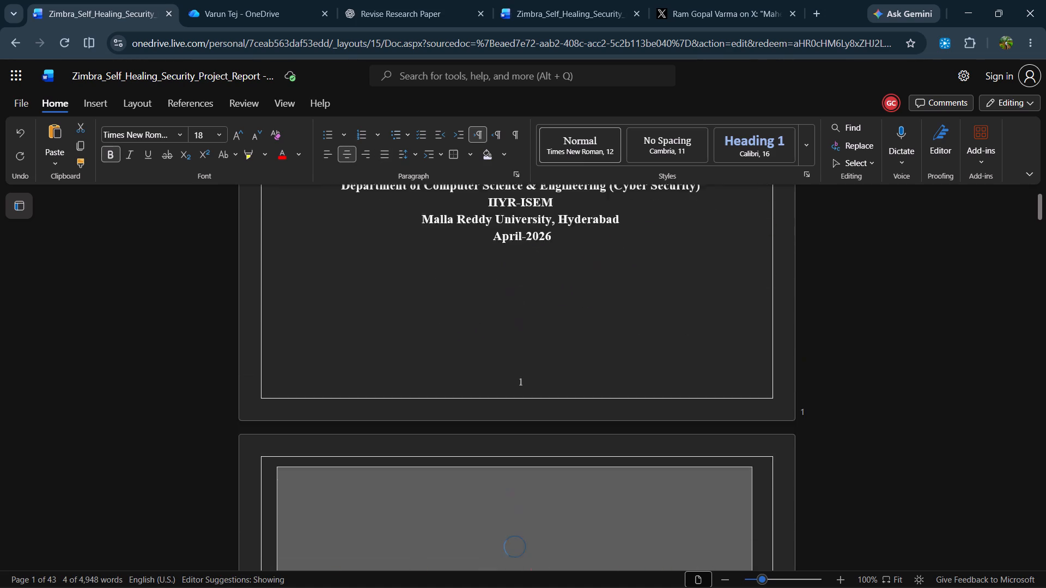
{"action": "scroll", "coordinate": [716, 494], "scroll_direction": "down", "scroll_amount": 7}
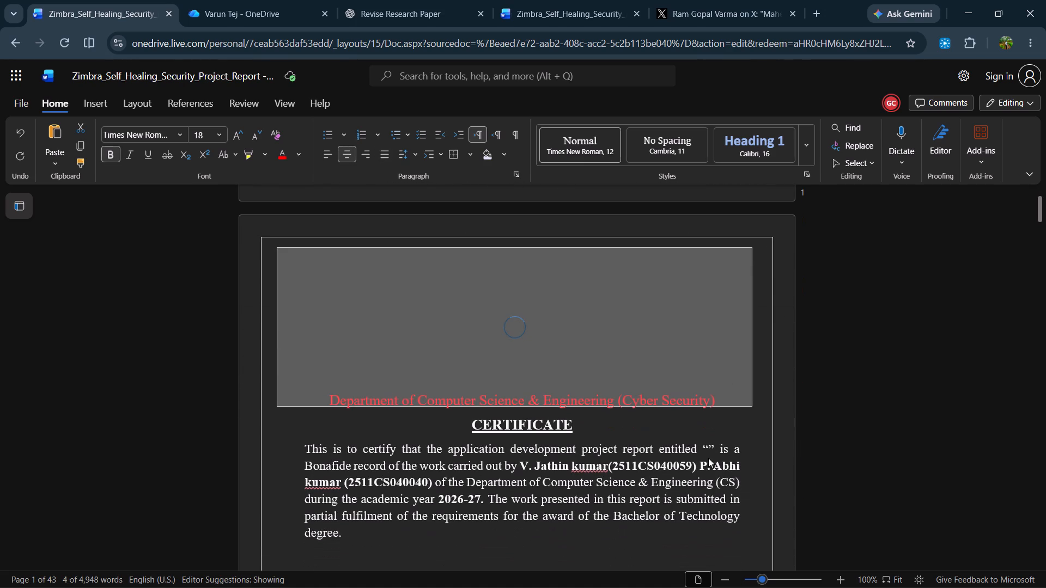
{"action": "left_click", "coordinate": [707, 445]}
{"action": "key", "text": "ctrl+v"}
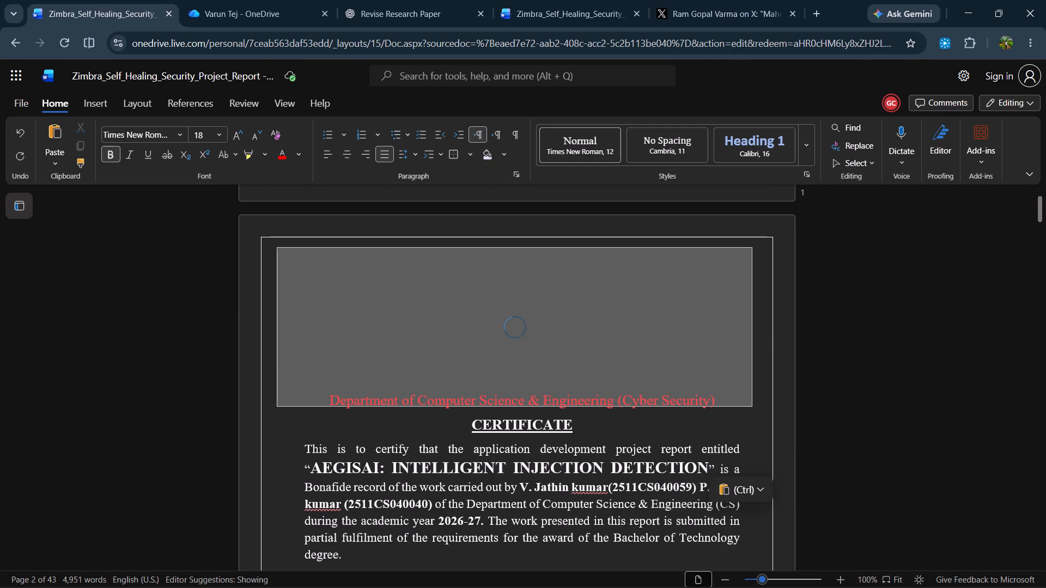
Format the pasted title in the certificate paragraph as non-bold text at font size 12.
{"action": "key", "text": "shift+Left"}
{"action": "key", "text": "shift+Left"}
{"action": "key", "text": "shift+Left"}
{"action": "key", "text": "shift+Left"}
{"action": "key", "text": "shift+Left"}
{"action": "key", "text": "shift+Left"}
{"action": "key", "text": "shift+Left"}
{"action": "key", "text": "shift+Left"}
{"action": "key", "text": "shift+Left"}
{"action": "key", "text": "shift+Left"}
{"action": "key", "text": "shift+Left"}
{"action": "key", "text": "shift+Left"}
{"action": "key", "text": "shift+Left"}
{"action": "key", "text": "shift+Left"}
{"action": "key", "text": "shift+Left"}
{"action": "key", "text": "shift+Left"}
{"action": "key", "text": "shift+Left"}
{"action": "key", "text": "shift+Left"}
{"action": "key", "text": "shift+Left"}
{"action": "key", "text": "shift+Left"}
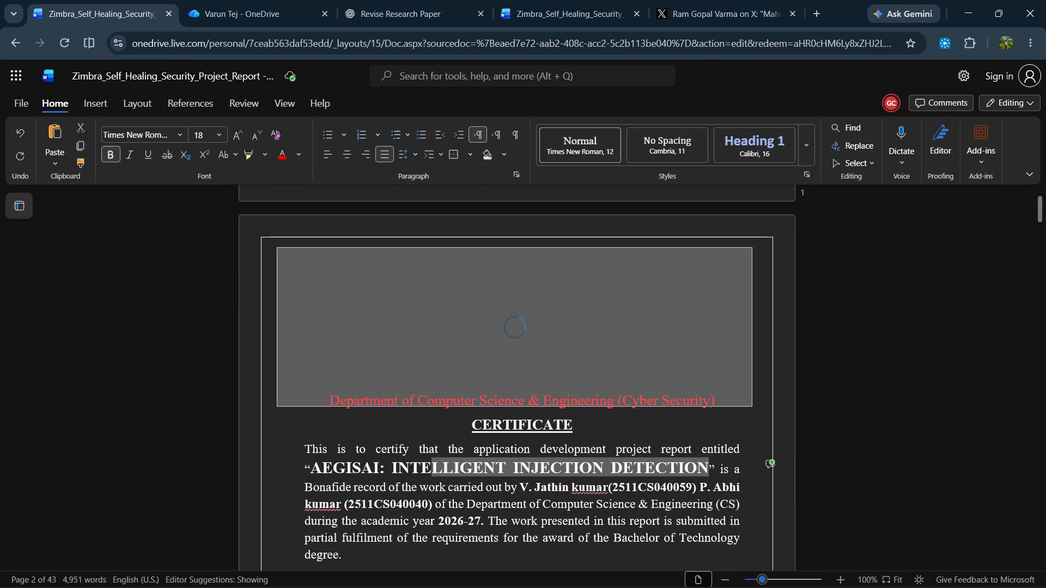
{"action": "key", "text": "shift+Left"}
{"action": "key", "text": "shift+Left"}
{"action": "key", "text": "shift+Left"}
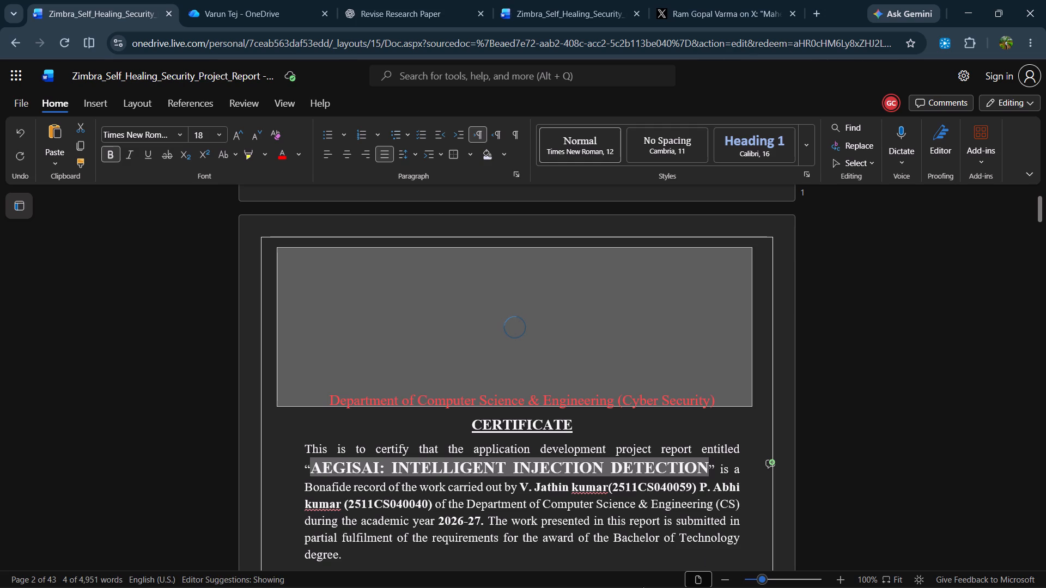
{"action": "right_click", "coordinate": [516, 458]}
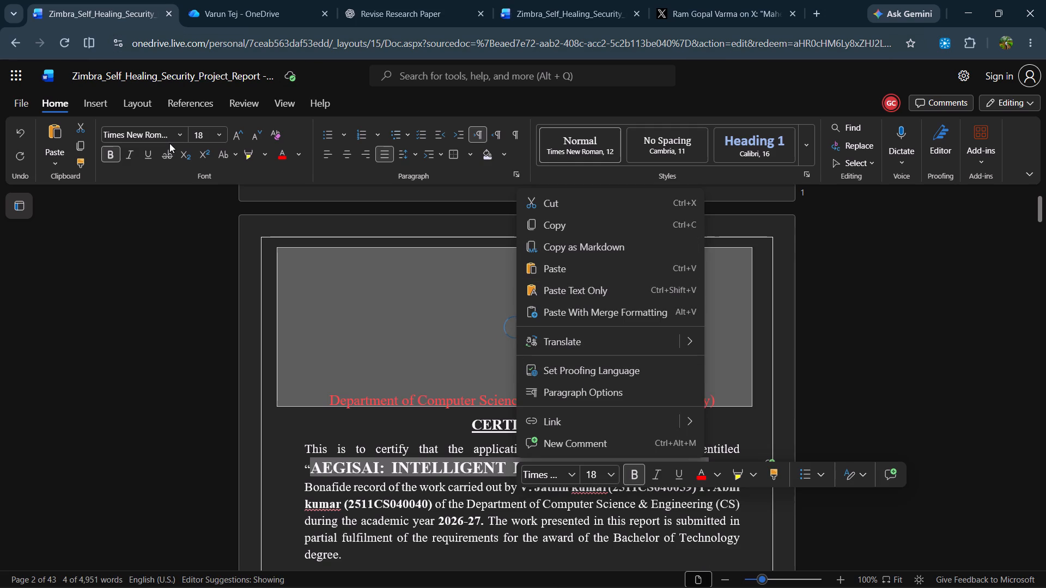
{"action": "left_click", "coordinate": [109, 152]}
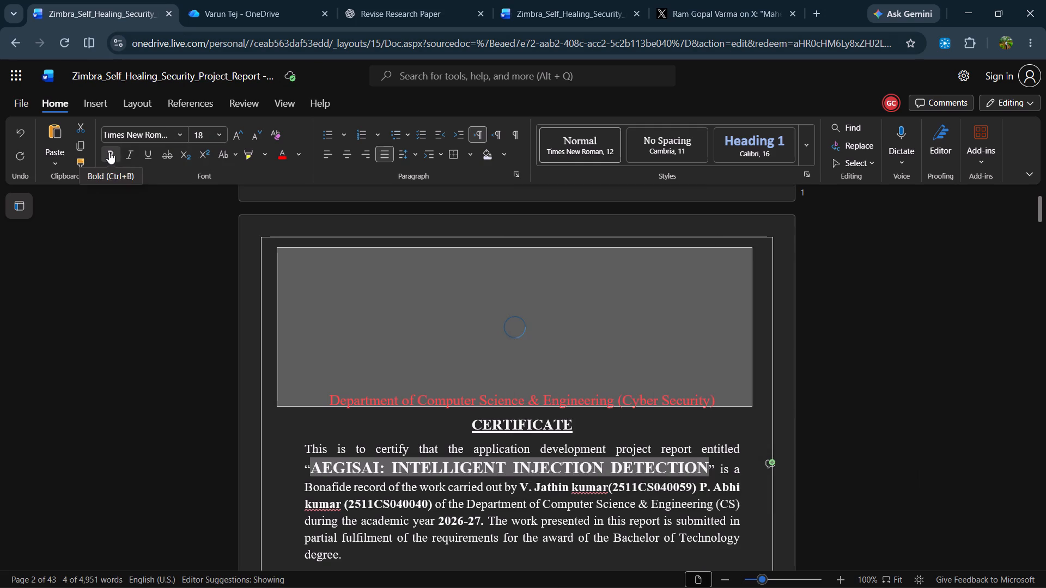
{"action": "left_click", "coordinate": [208, 134]}
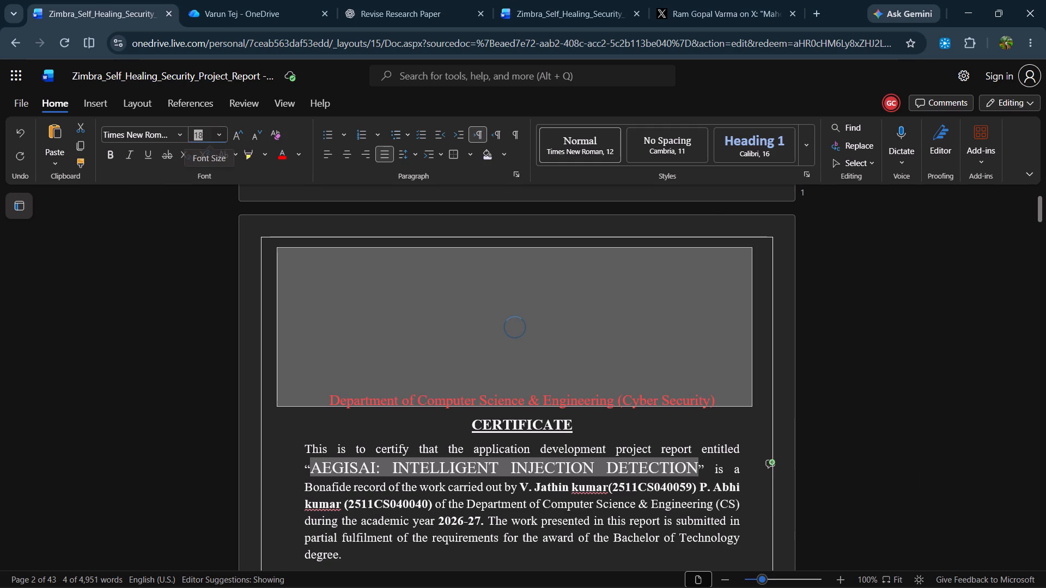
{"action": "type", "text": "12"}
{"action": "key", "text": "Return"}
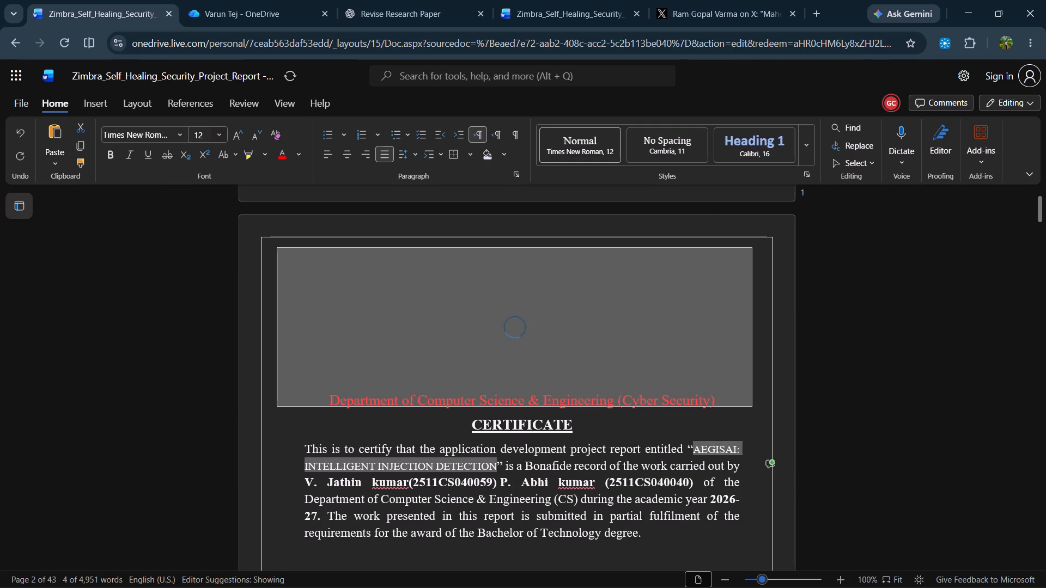
{"action": "left_click", "coordinate": [780, 404]}
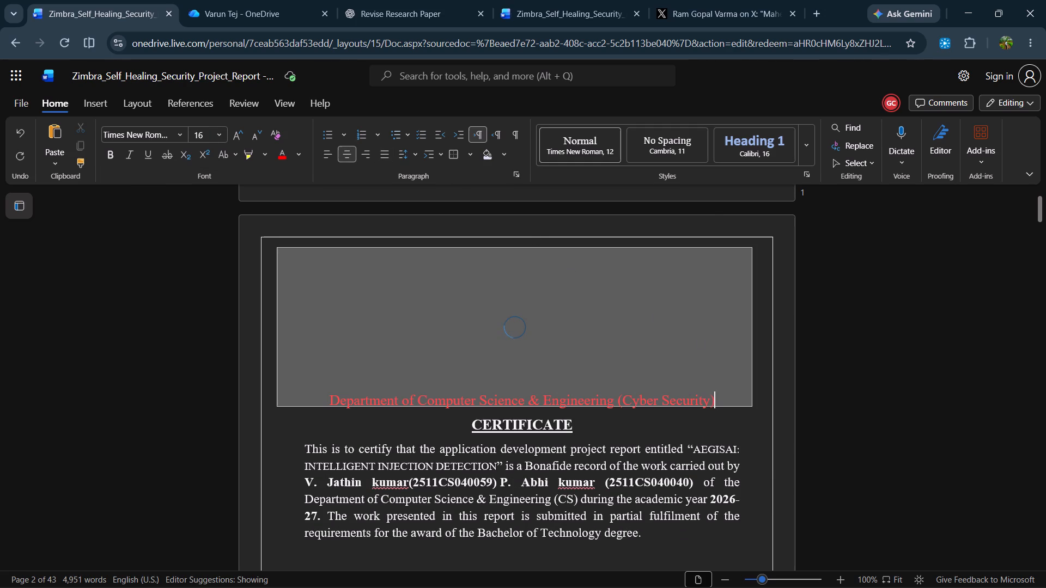
Save the report and close the OneDrive page left from the earlier download.
{"action": "key", "text": "ctrl+s"}
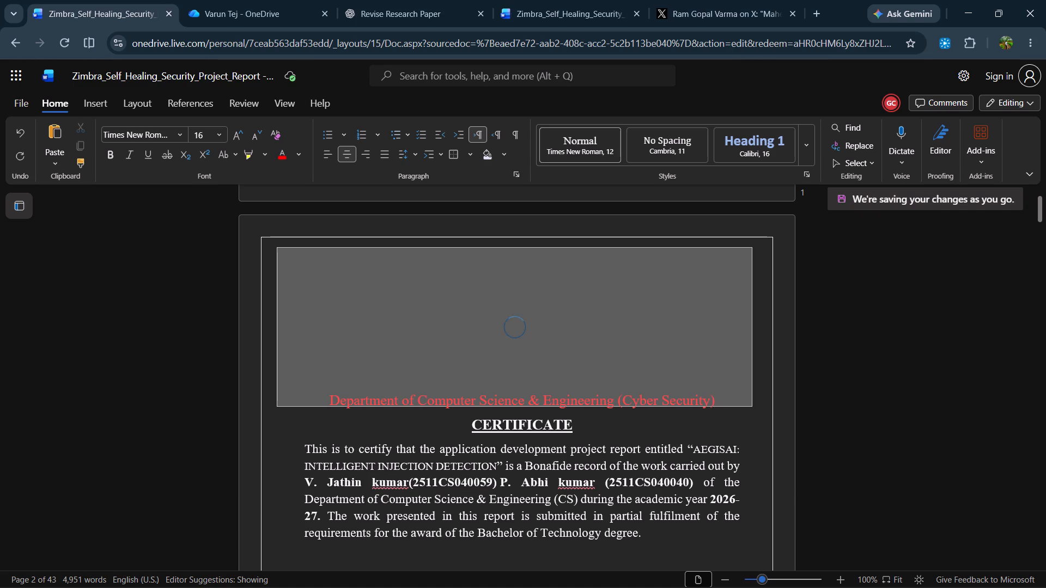
{"action": "left_click", "coordinate": [302, 10]}
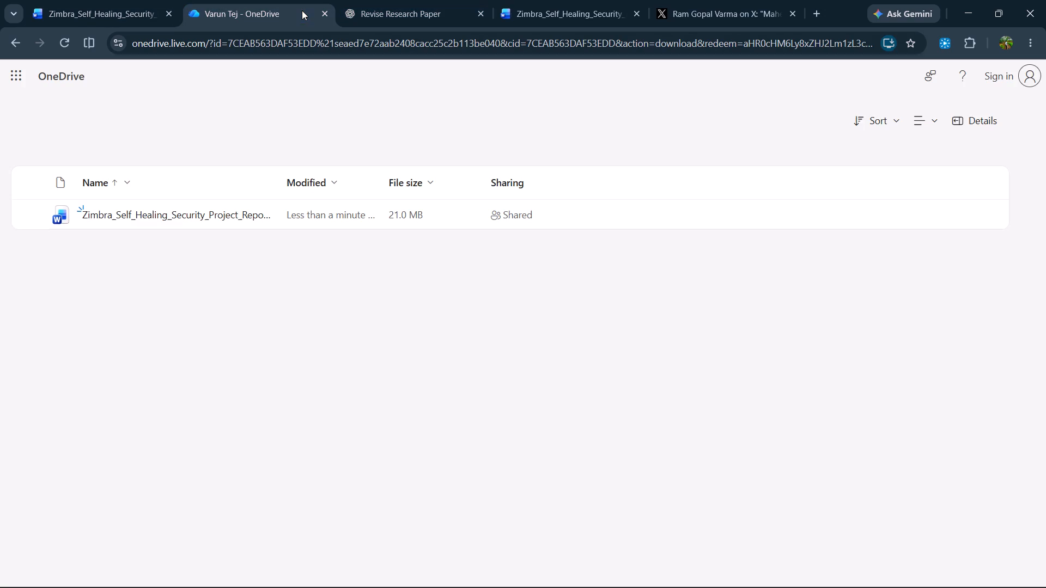
{"action": "left_click", "coordinate": [327, 16]}
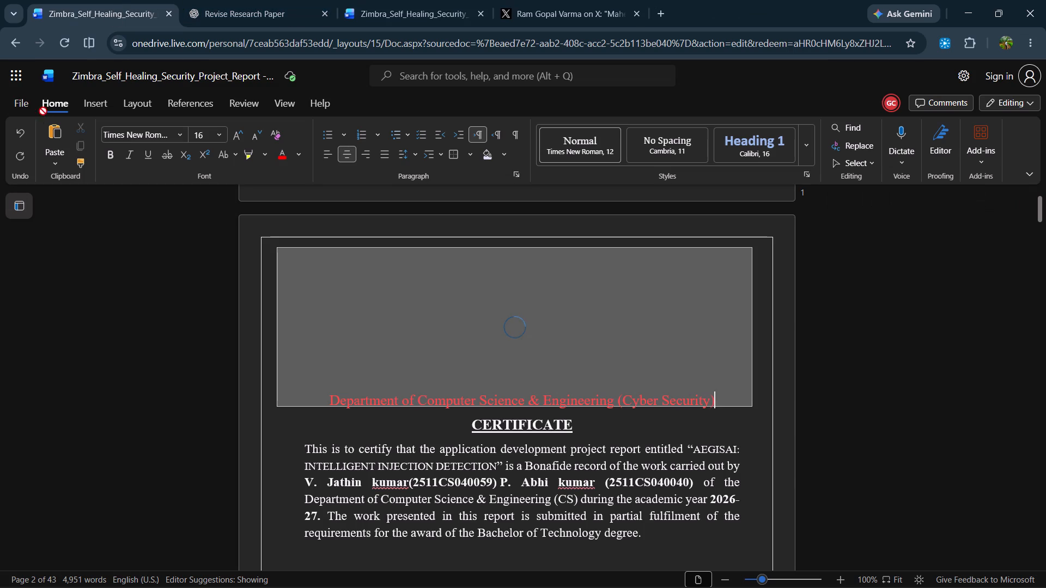
Download a copy of the report as a Word document into the AD folder, named "Ageis-ai documentation".
{"action": "left_click", "coordinate": [20, 102]}
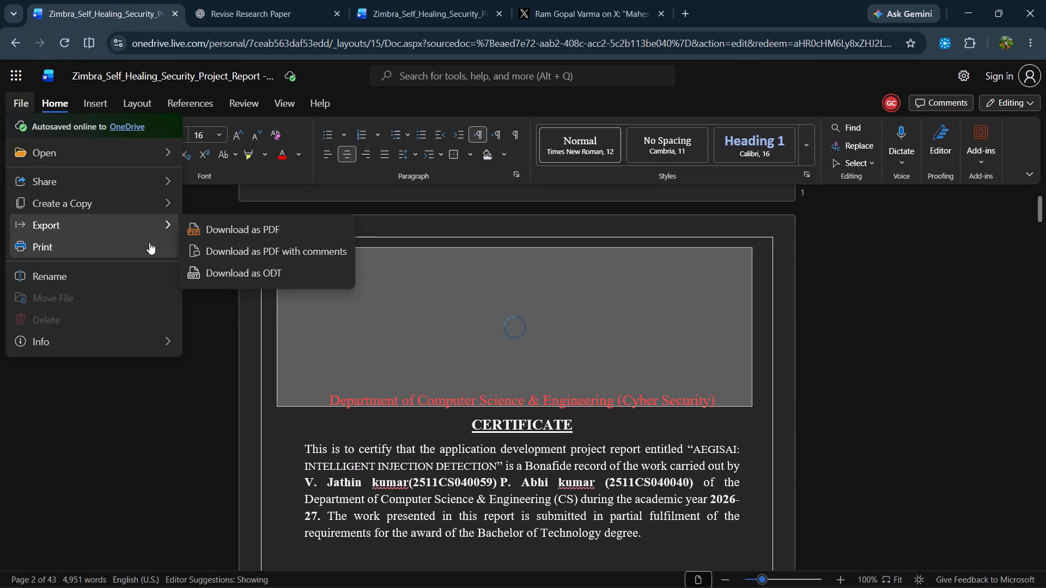
{"action": "left_click", "coordinate": [192, 228]}
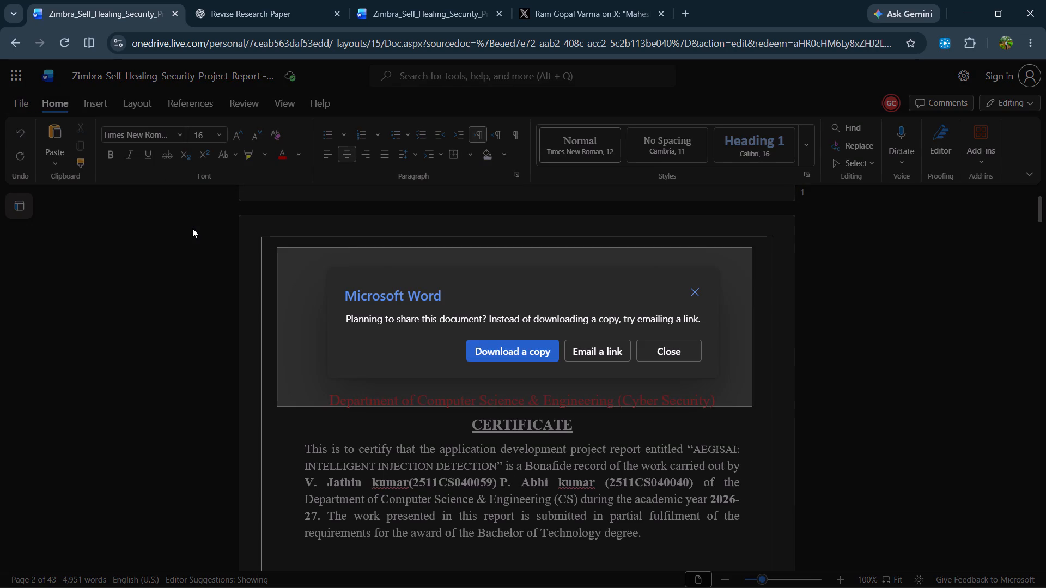
{"action": "left_click", "coordinate": [522, 350]}
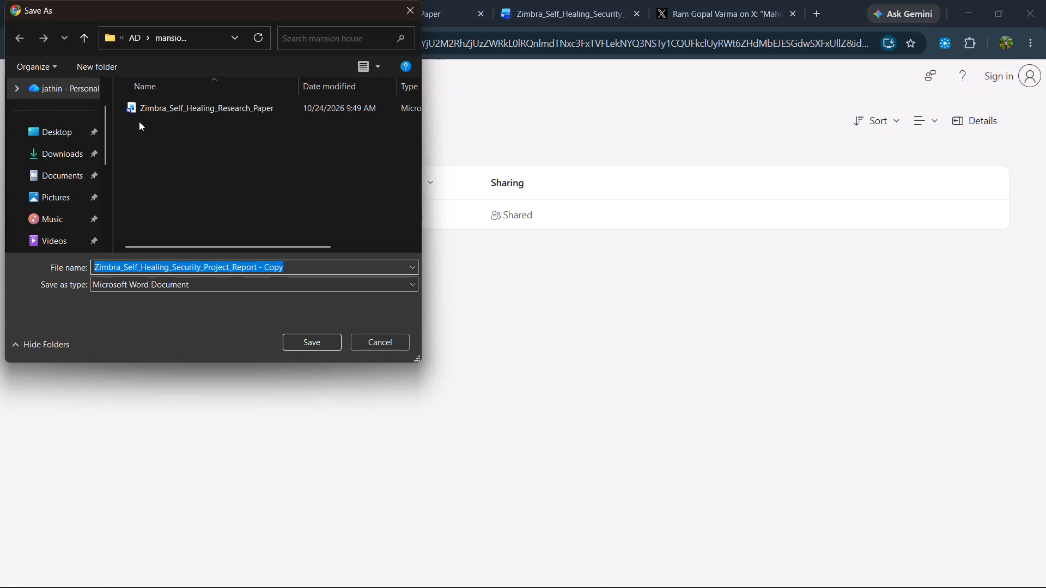
{"action": "left_click", "coordinate": [88, 40]}
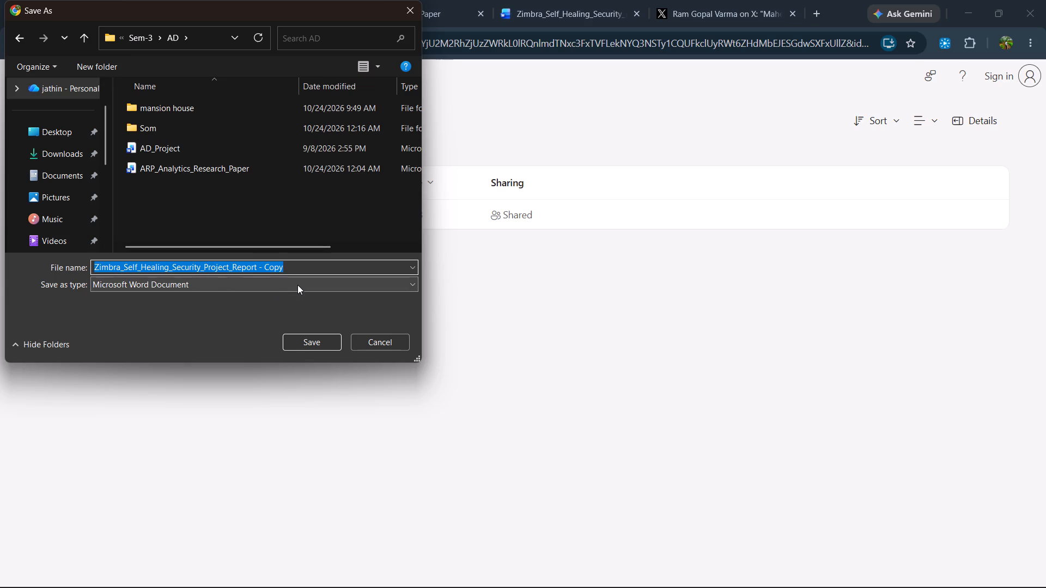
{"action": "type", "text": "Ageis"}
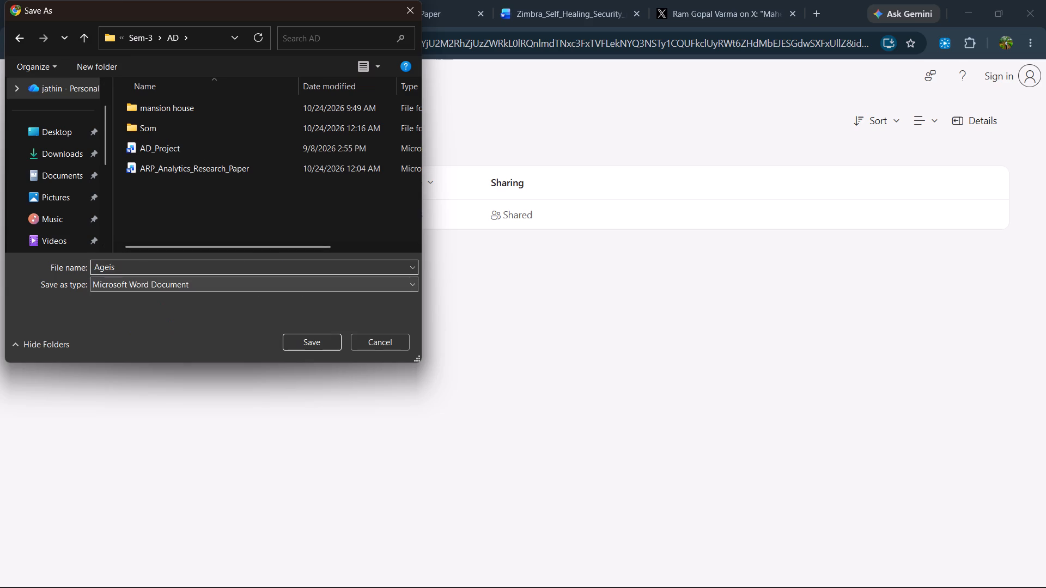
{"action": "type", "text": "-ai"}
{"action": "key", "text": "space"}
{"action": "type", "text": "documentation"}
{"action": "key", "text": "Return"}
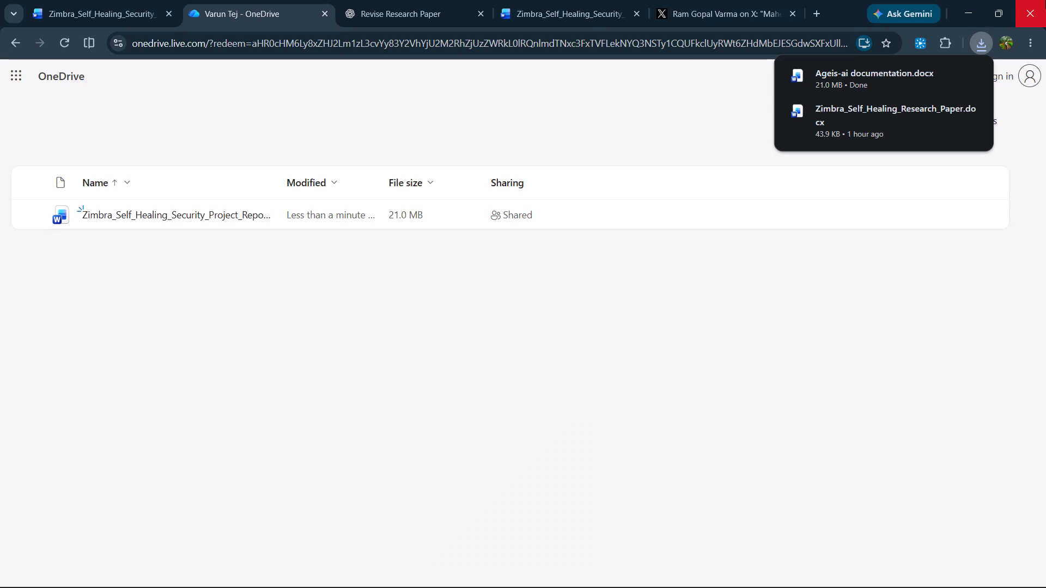
Close the browser window.
{"action": "left_click", "coordinate": [1045, 0]}
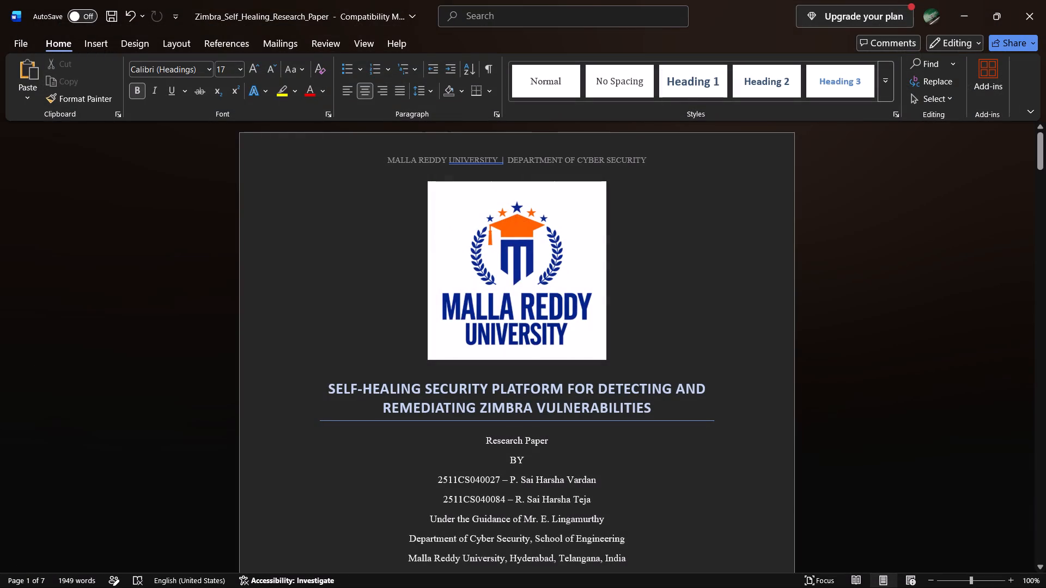
Close the Zimbra_Self_Healing_Research_Paper document in Word, saving its changes in the mansion house folder.
{"action": "left_click", "coordinate": [1045, 11]}
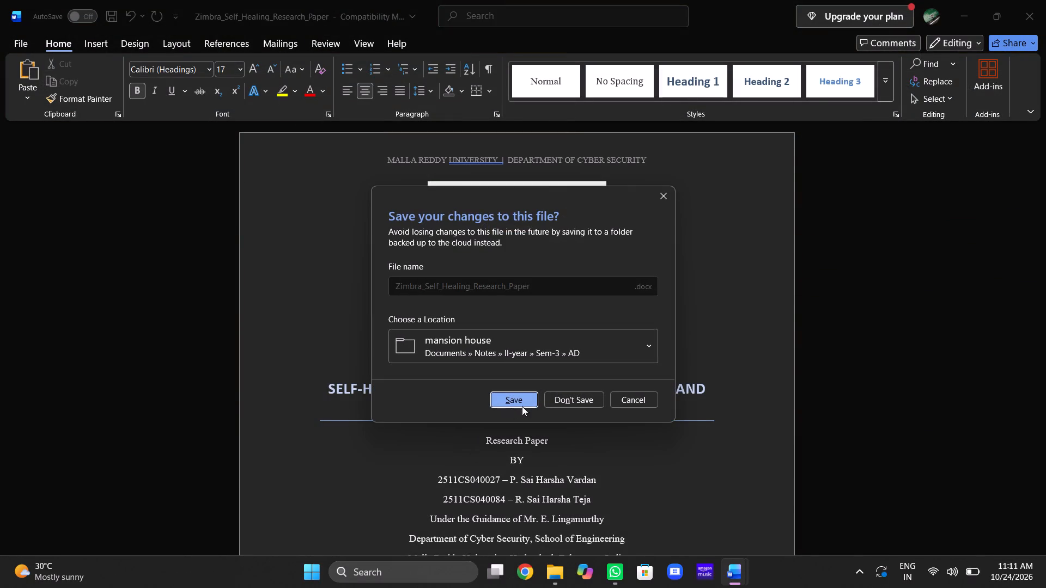
{"action": "left_click", "coordinate": [504, 403]}
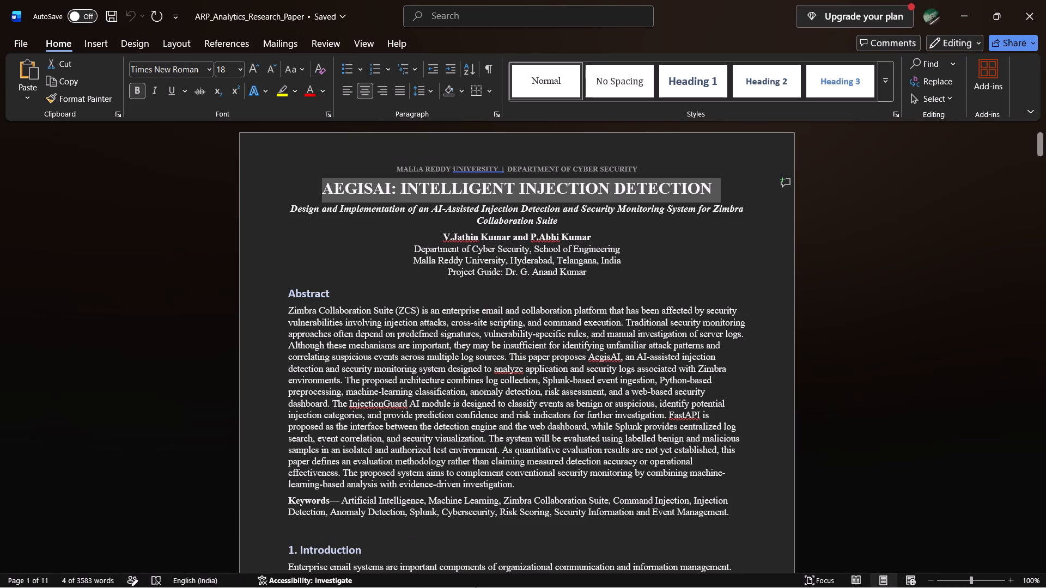
Open the Ageis-ai documentation file from the AD folder in Word and dismiss the Protected View bar.
{"action": "left_click", "coordinate": [550, 570]}
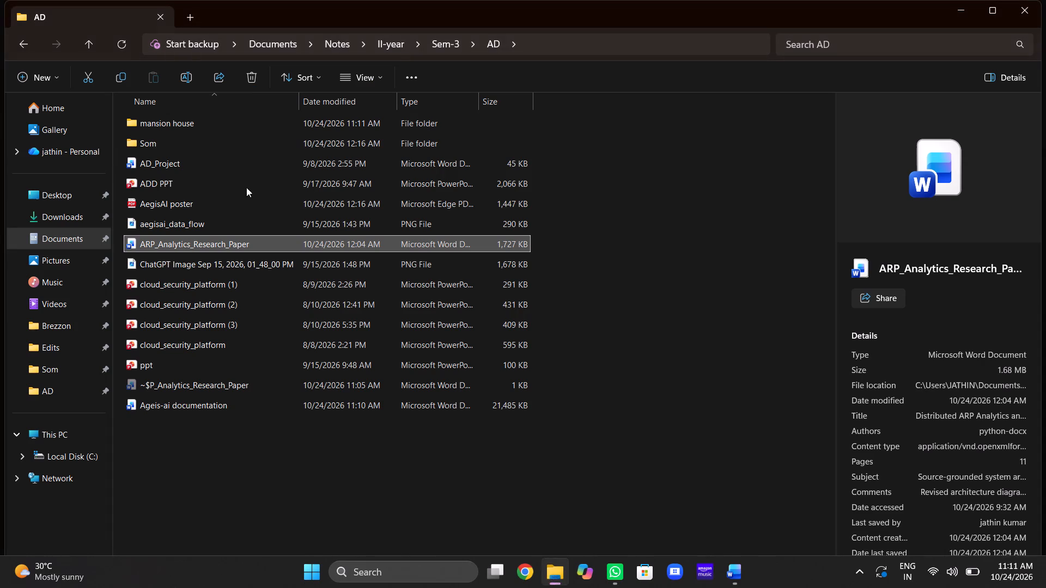
{"action": "double_click", "coordinate": [185, 406]}
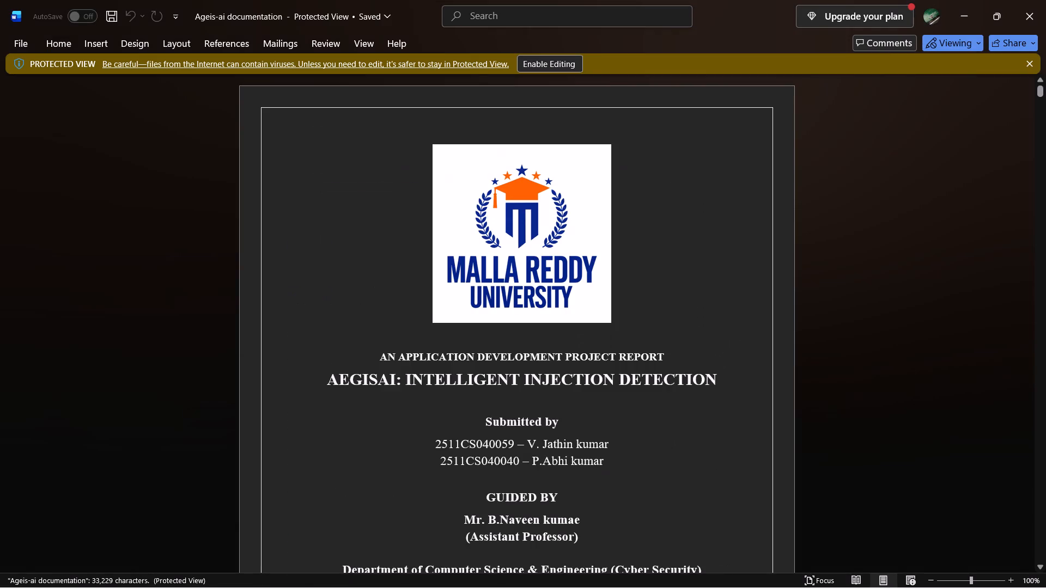
{"action": "left_click", "coordinate": [1033, 65]}
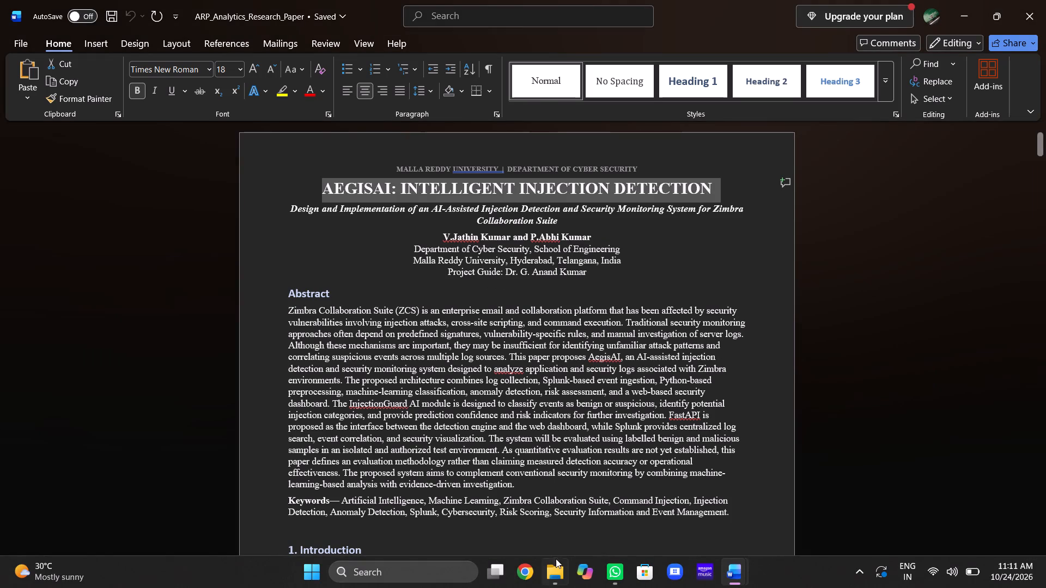
Open the aegisai_data_flow image from the AD folder to view the data flow diagram.
{"action": "left_click", "coordinate": [556, 559]}
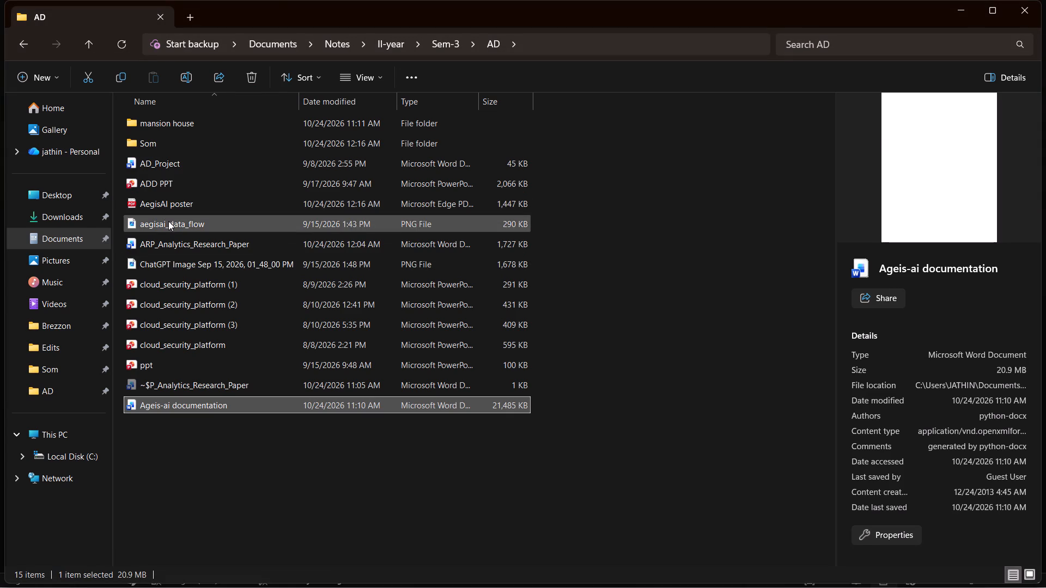
{"action": "double_click", "coordinate": [168, 221]}
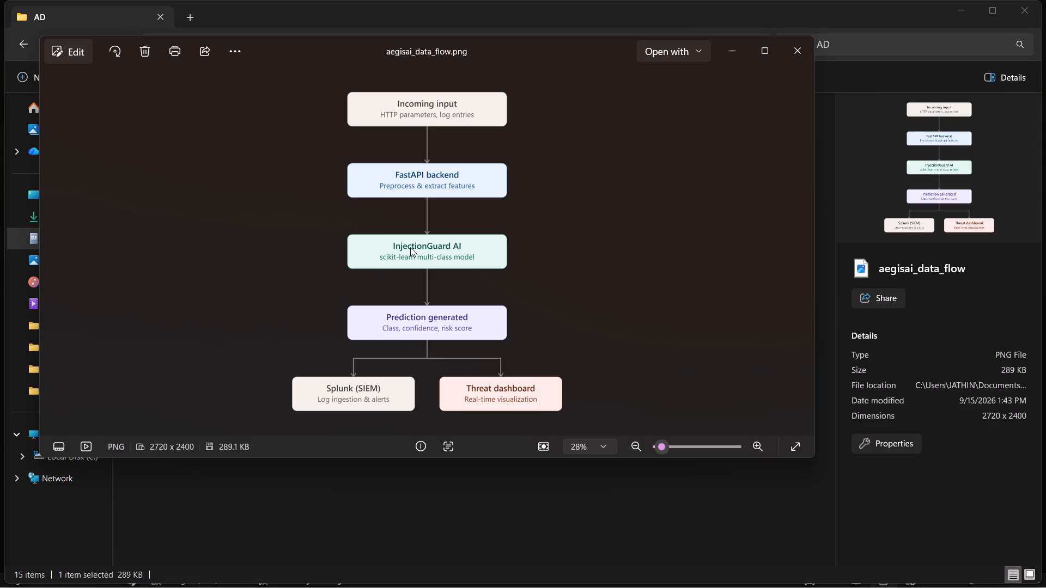
{"action": "left_click_drag", "start_coordinate": [802, 34], "coordinate": [331, 210]}
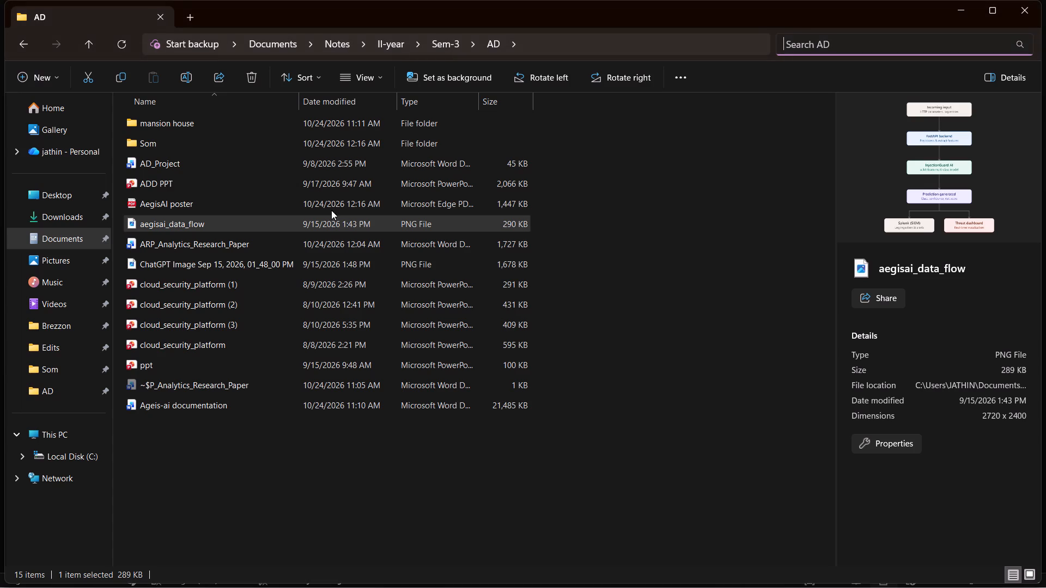
Open the AegisAI poster PDF from the AD folder and close the aegisai_data_flow image.
{"action": "double_click", "coordinate": [242, 200]}
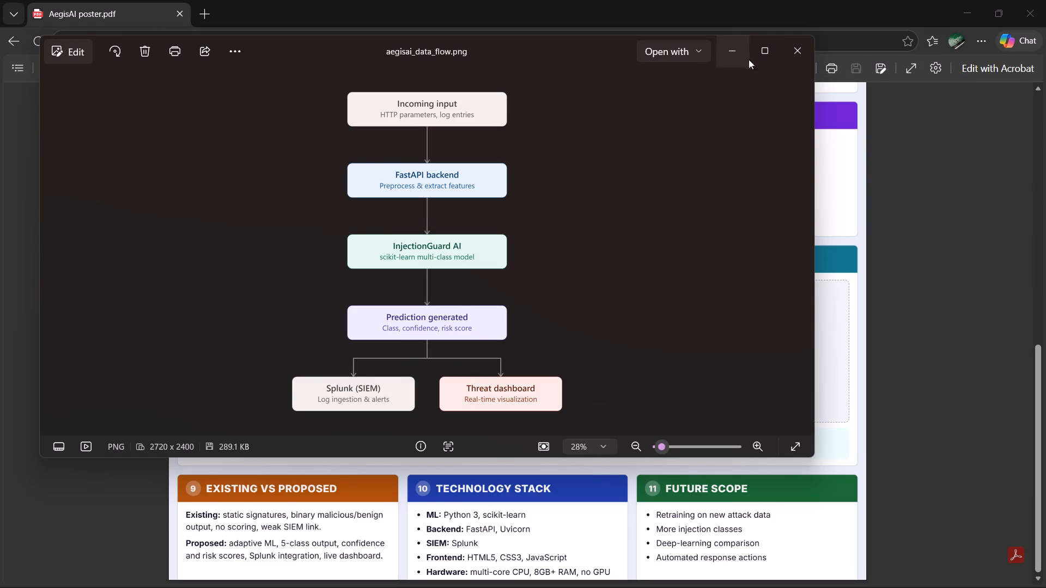
{"action": "left_click", "coordinate": [790, 50]}
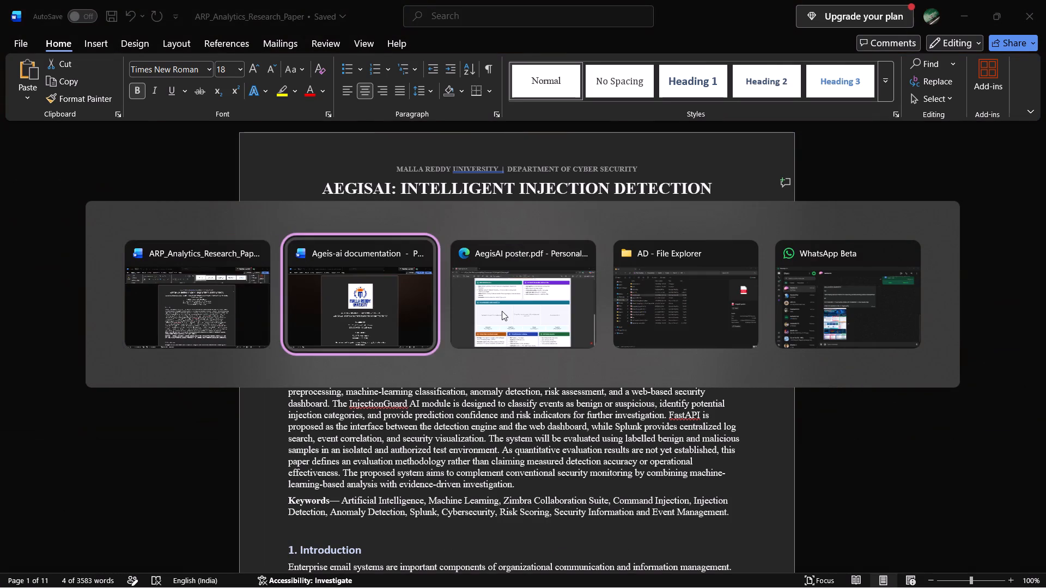
Switch to the Ageis-ai documentation in Word and review its cover page and certificate page.
{"action": "scroll", "coordinate": [502, 311], "scroll_direction": "down", "scroll_amount": 3}
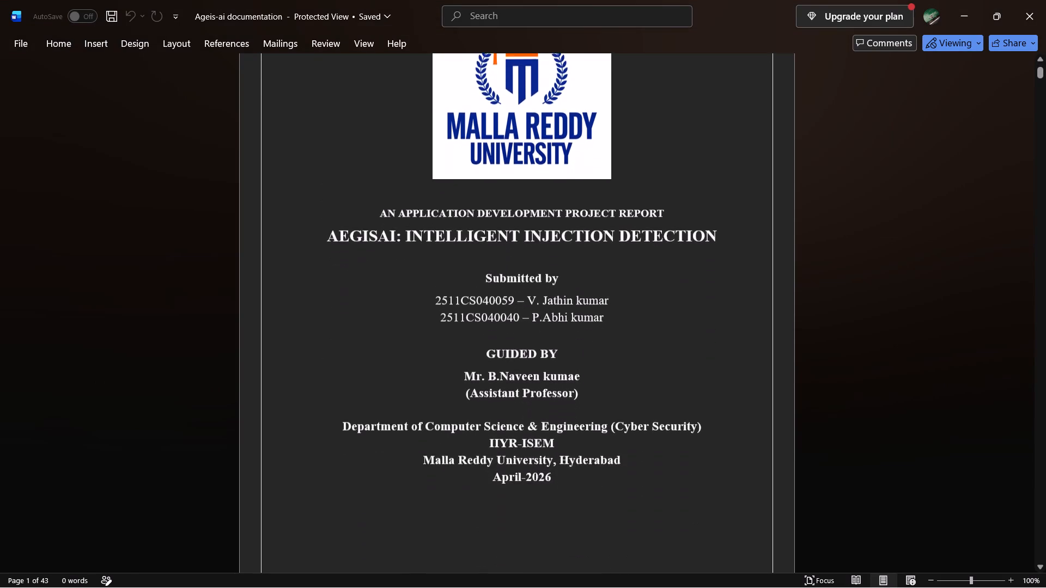
{"action": "scroll", "coordinate": [502, 311], "scroll_direction": "down", "scroll_amount": 5}
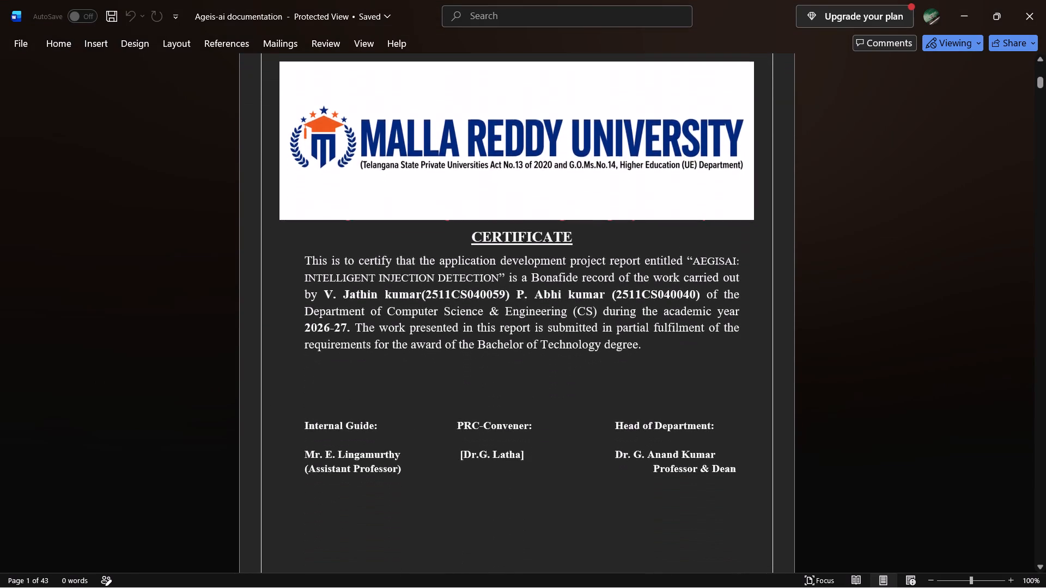
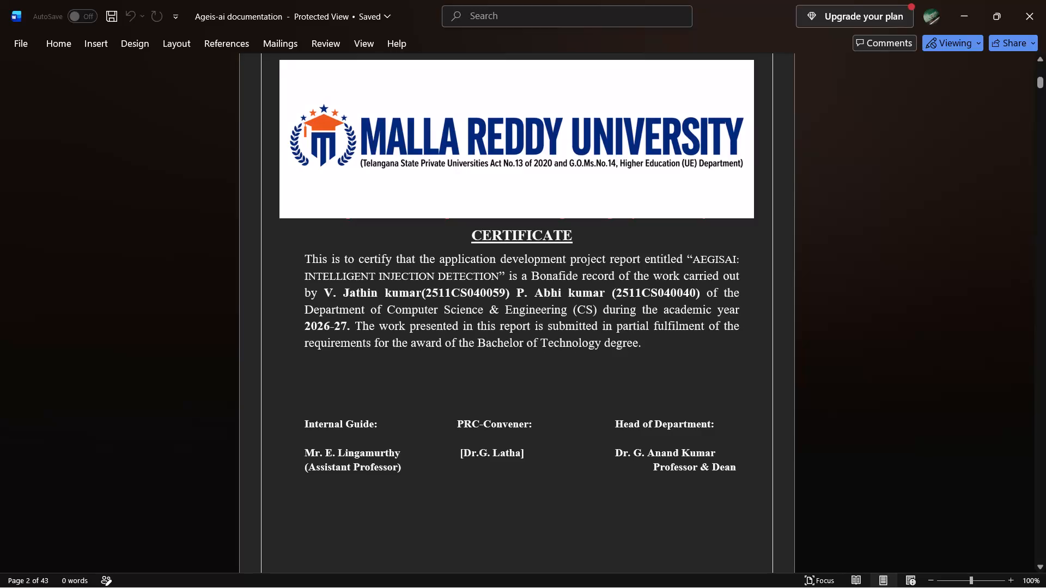
Review the Ageis-ai documentation from the certificate page through the declaration, acknowledgement and abstract to the poster presentation page.
{"action": "scroll", "coordinate": [502, 311], "scroll_direction": "down", "scroll_amount": 4}
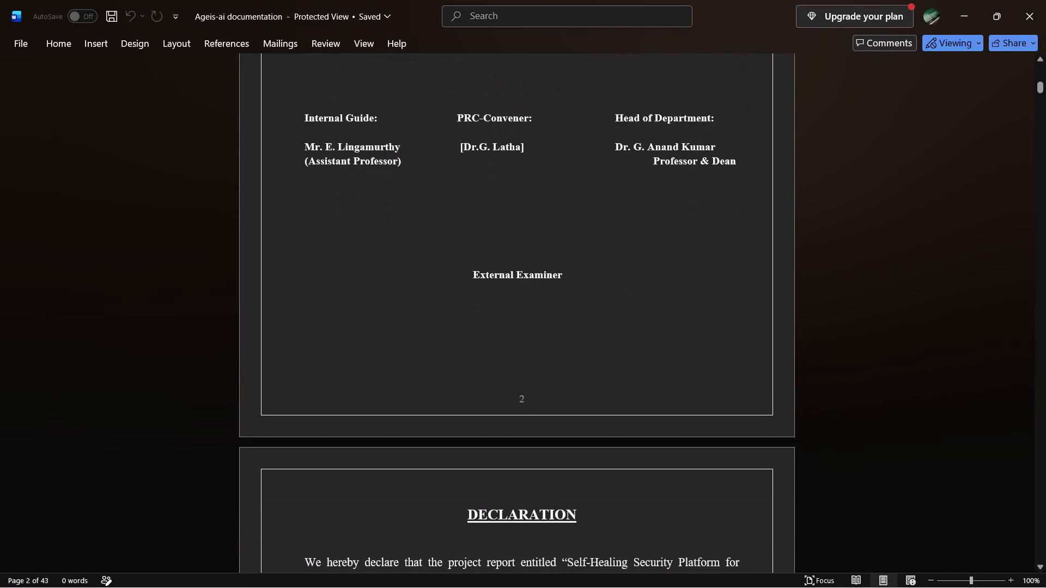
{"action": "scroll", "coordinate": [502, 310], "scroll_direction": "down", "scroll_amount": 1}
{"action": "scroll", "coordinate": [502, 309], "scroll_direction": "up", "scroll_amount": 1, "text": "ctrl"}
{"action": "scroll", "coordinate": [502, 309], "scroll_direction": "down", "scroll_amount": 1, "text": "ctrl"}
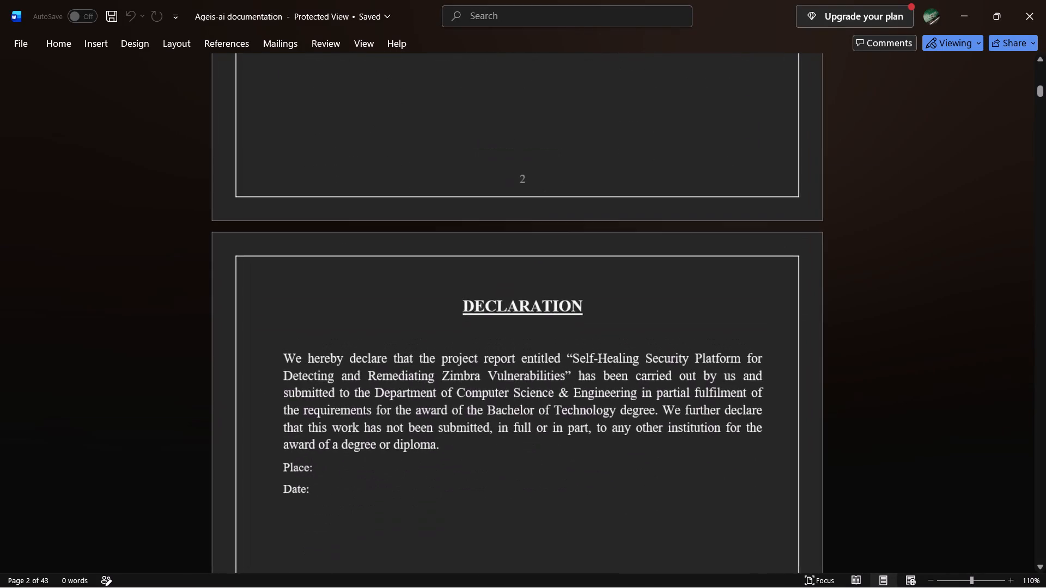
{"action": "scroll", "coordinate": [502, 309], "scroll_direction": "down", "scroll_amount": 4}
{"action": "scroll", "coordinate": [502, 309], "scroll_direction": "up", "scroll_amount": 1}
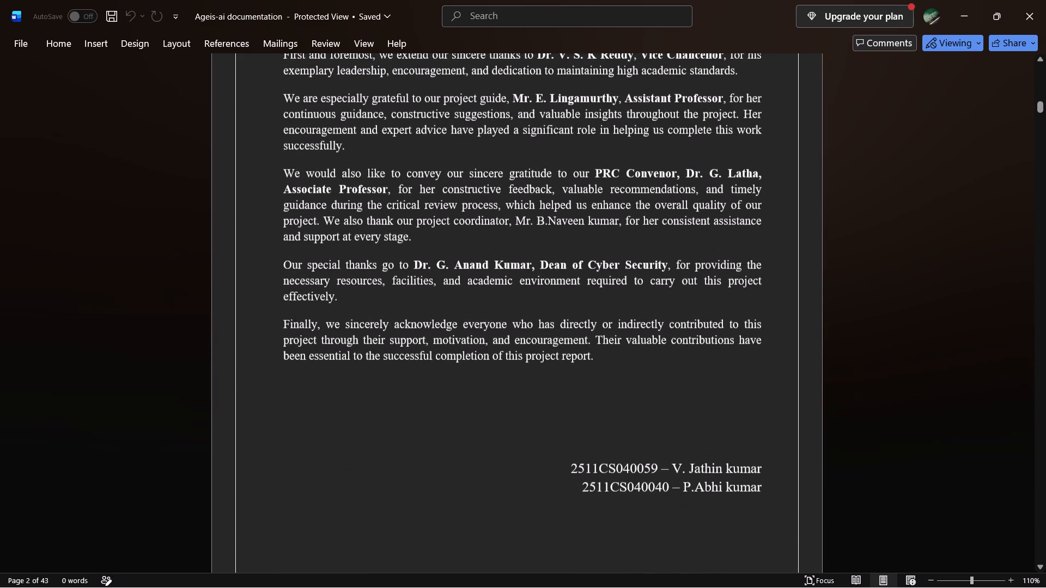
{"action": "scroll", "coordinate": [502, 309], "scroll_direction": "up", "scroll_amount": 1}
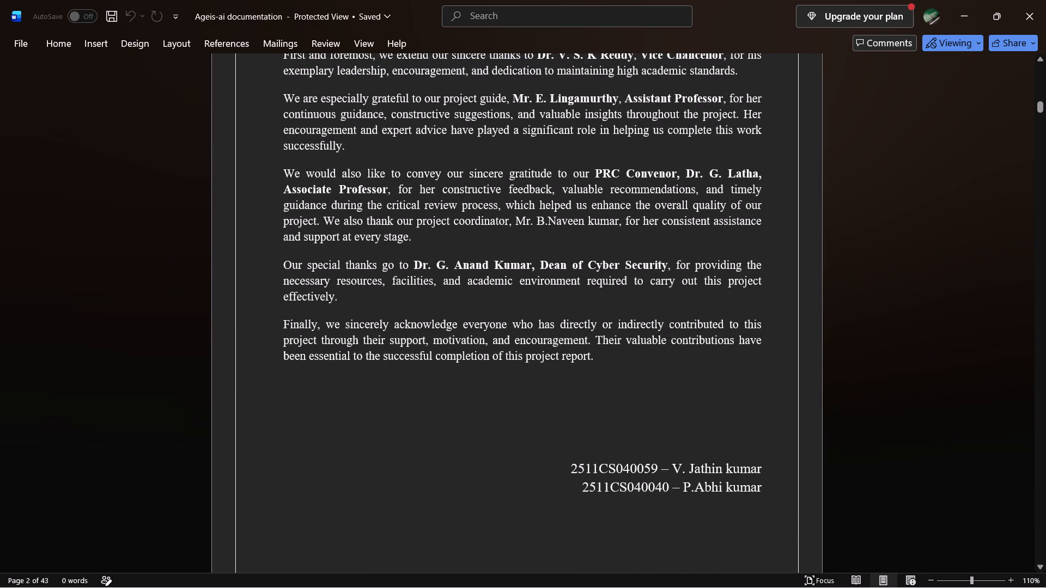
{"action": "scroll", "coordinate": [557, 307], "scroll_direction": "down", "scroll_amount": 4}
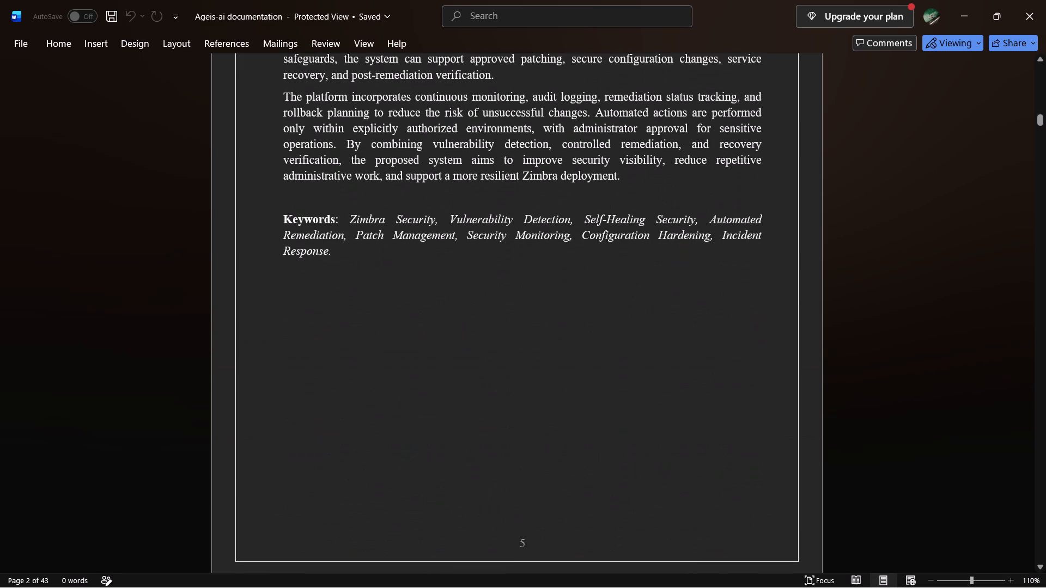
{"action": "scroll", "coordinate": [557, 307], "scroll_direction": "down", "scroll_amount": 17}
{"action": "scroll", "coordinate": [557, 307], "scroll_direction": "down", "scroll_amount": 14}
{"action": "scroll", "coordinate": [557, 307], "scroll_direction": "up", "scroll_amount": 8}
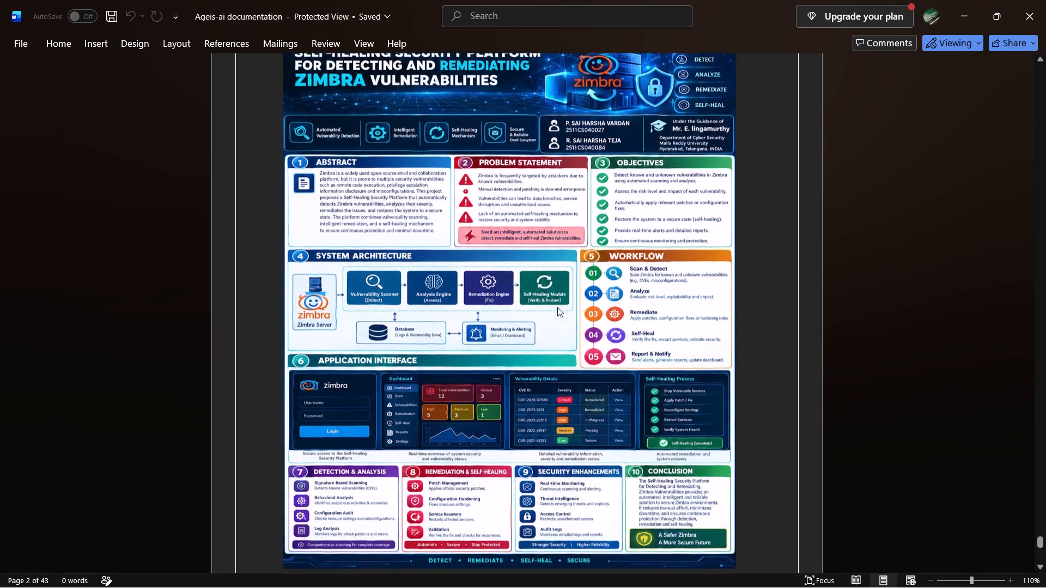
{"action": "scroll", "coordinate": [557, 307], "scroll_direction": "up", "scroll_amount": 2}
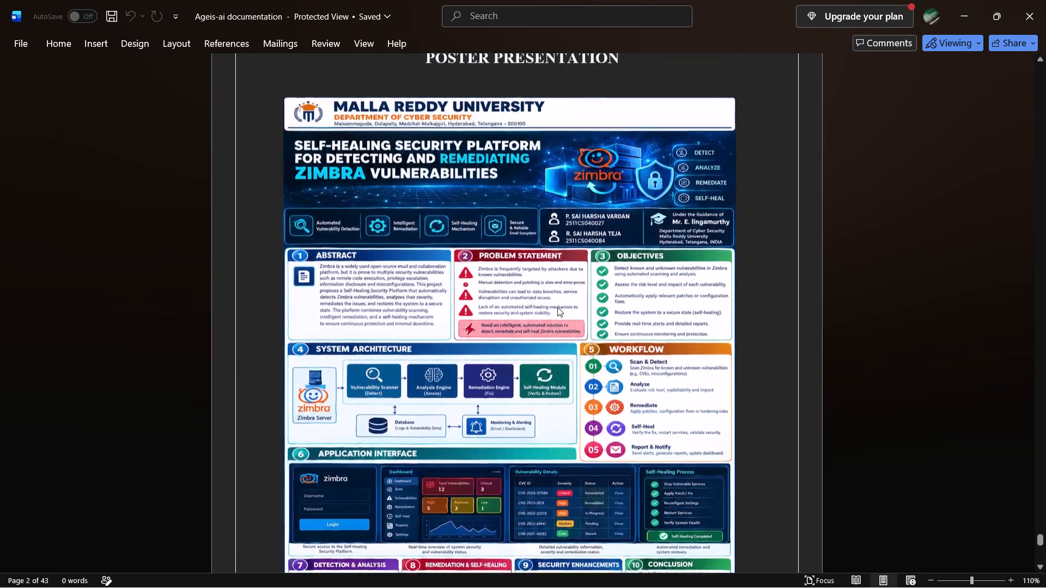
{"action": "scroll", "coordinate": [557, 307], "scroll_direction": "up", "scroll_amount": 1}
{"action": "scroll", "coordinate": [557, 307], "scroll_direction": "down", "scroll_amount": 3}
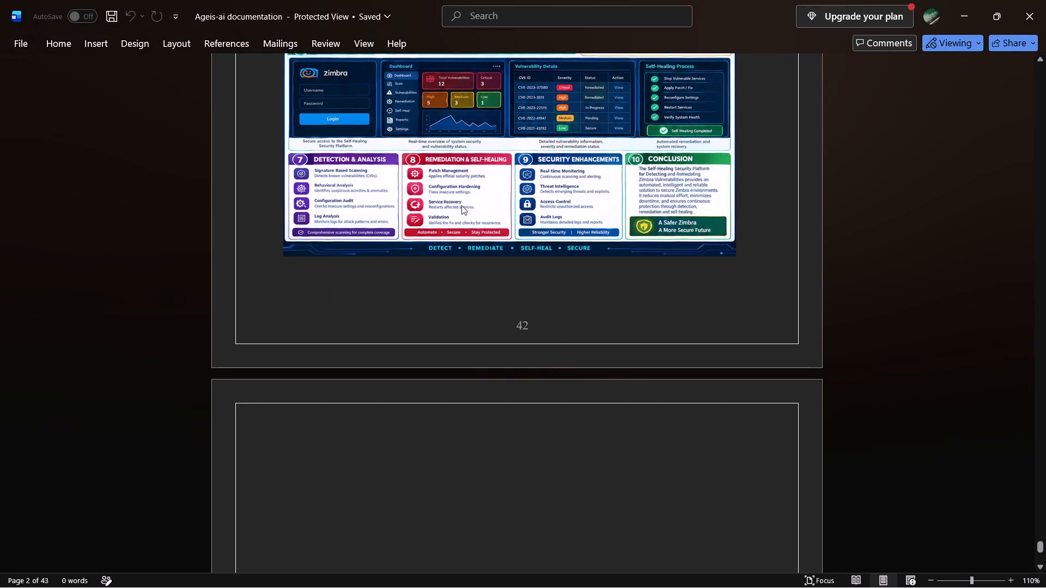
{"action": "scroll", "coordinate": [461, 205], "scroll_direction": "up", "scroll_amount": 2}
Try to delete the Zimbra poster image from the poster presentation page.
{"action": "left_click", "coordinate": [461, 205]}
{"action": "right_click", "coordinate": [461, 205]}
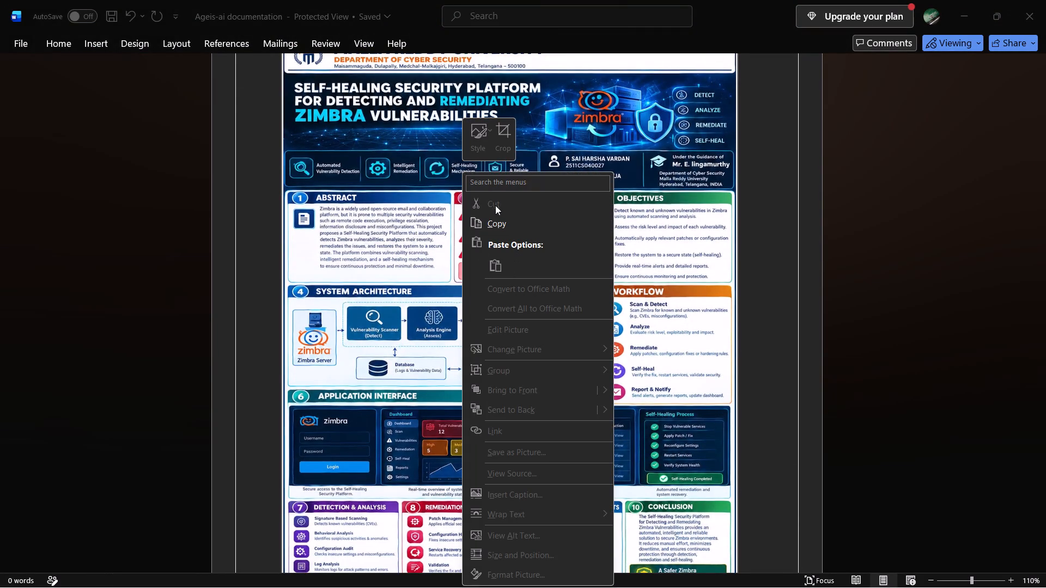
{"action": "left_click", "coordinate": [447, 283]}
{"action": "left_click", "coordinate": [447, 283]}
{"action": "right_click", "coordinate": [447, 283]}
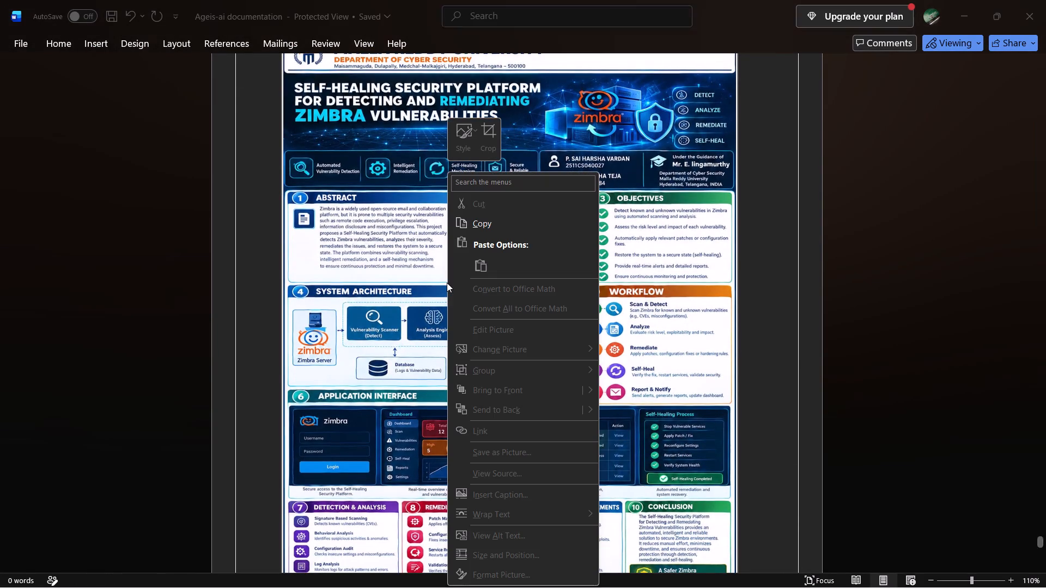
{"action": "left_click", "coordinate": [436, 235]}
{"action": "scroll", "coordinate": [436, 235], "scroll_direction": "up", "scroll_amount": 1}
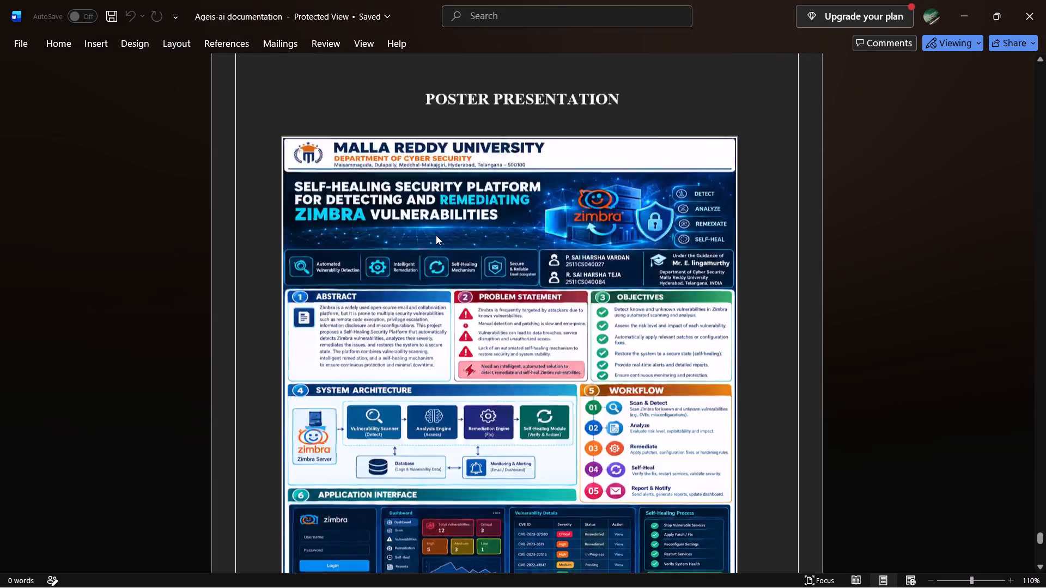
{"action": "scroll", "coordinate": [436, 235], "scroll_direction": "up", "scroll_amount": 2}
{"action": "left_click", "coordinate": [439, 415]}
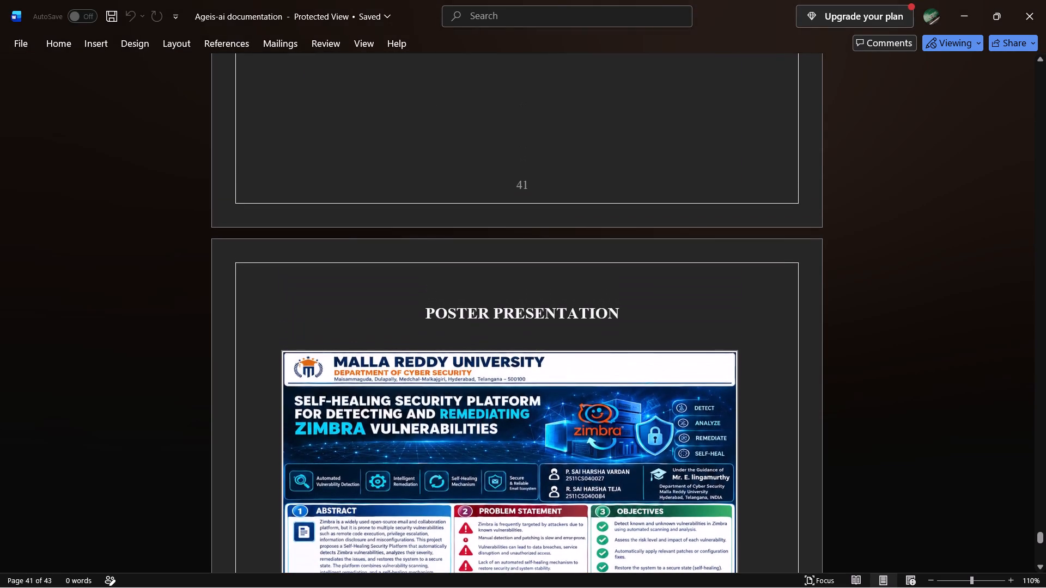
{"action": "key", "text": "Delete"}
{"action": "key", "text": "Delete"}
Reopen the Ageis-ai documentation from the AD folder and enable editing.
{"action": "left_click", "coordinate": [1045, 0]}
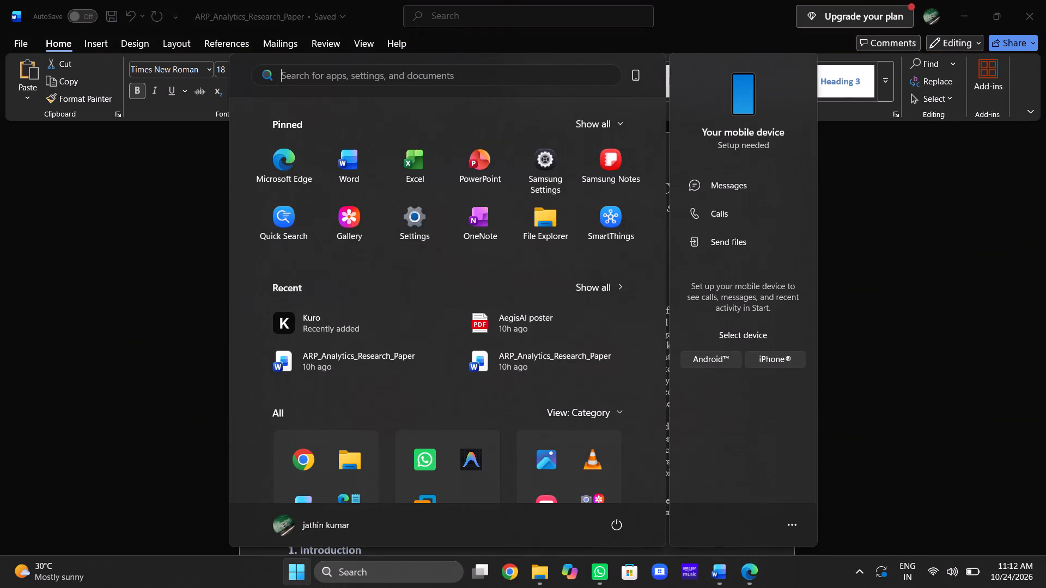
{"action": "left_click", "coordinate": [530, 578]}
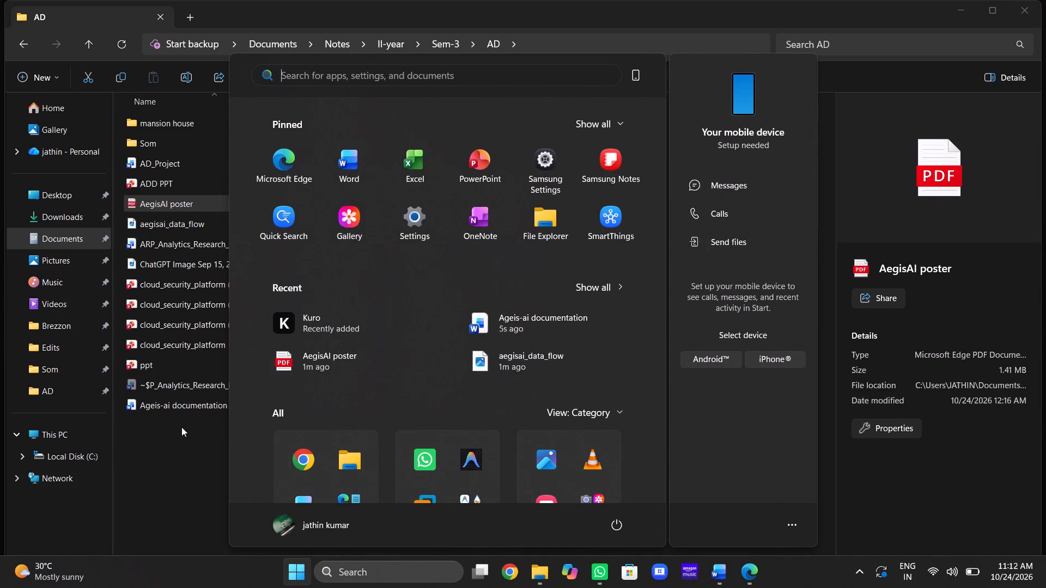
{"action": "double_click", "coordinate": [178, 399]}
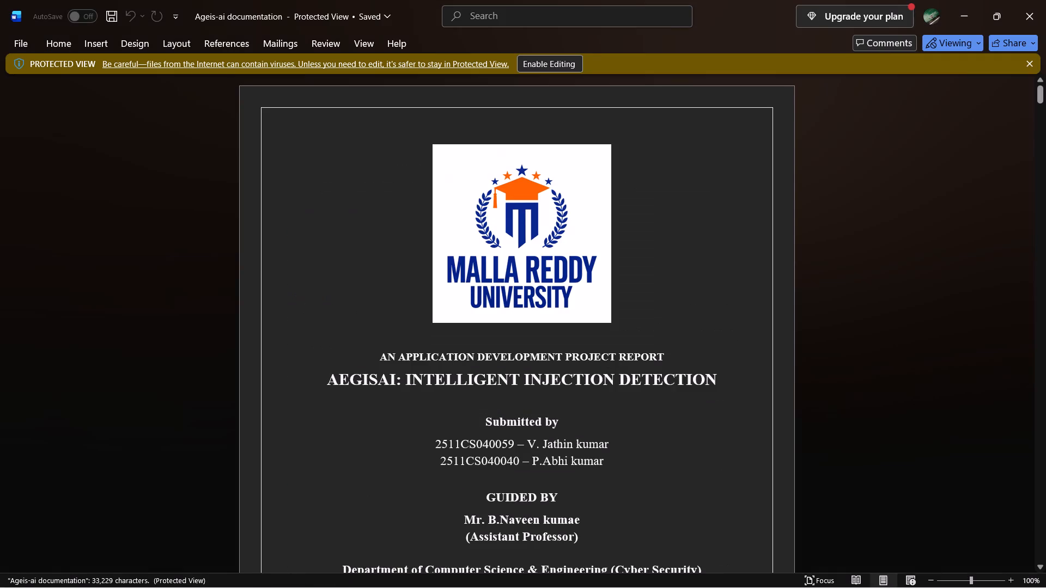
{"action": "left_click", "coordinate": [558, 68]}
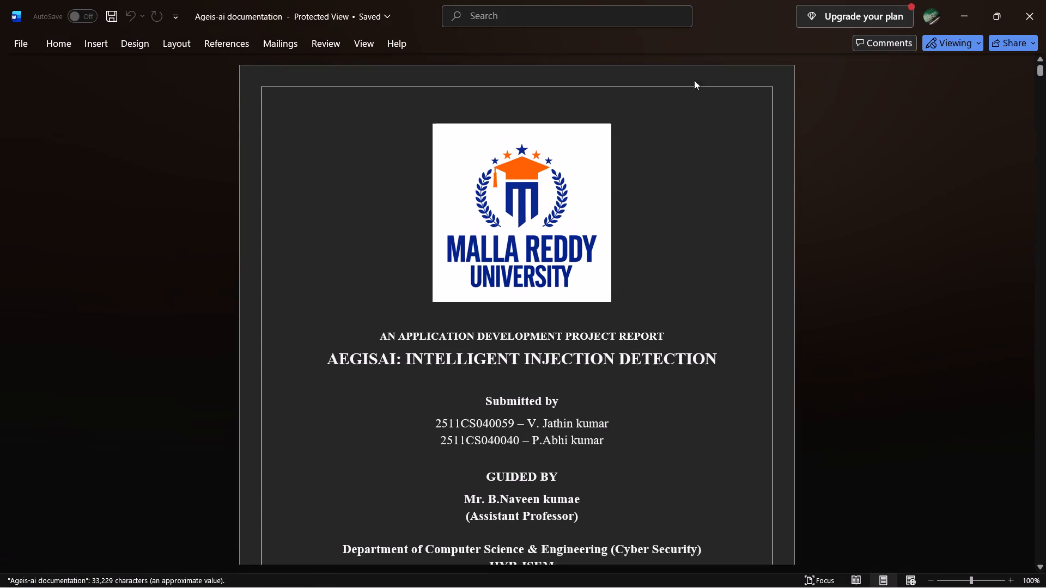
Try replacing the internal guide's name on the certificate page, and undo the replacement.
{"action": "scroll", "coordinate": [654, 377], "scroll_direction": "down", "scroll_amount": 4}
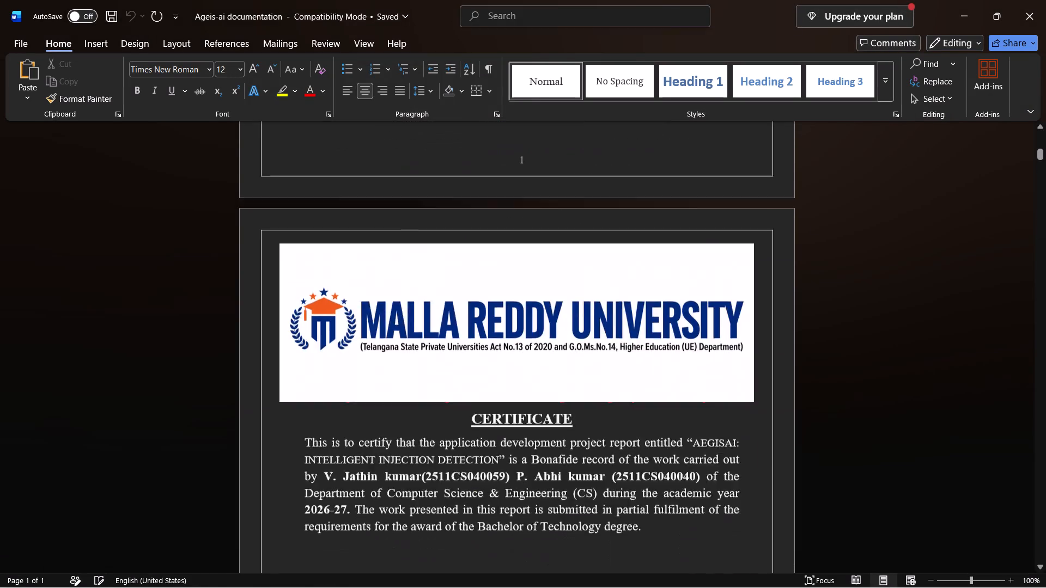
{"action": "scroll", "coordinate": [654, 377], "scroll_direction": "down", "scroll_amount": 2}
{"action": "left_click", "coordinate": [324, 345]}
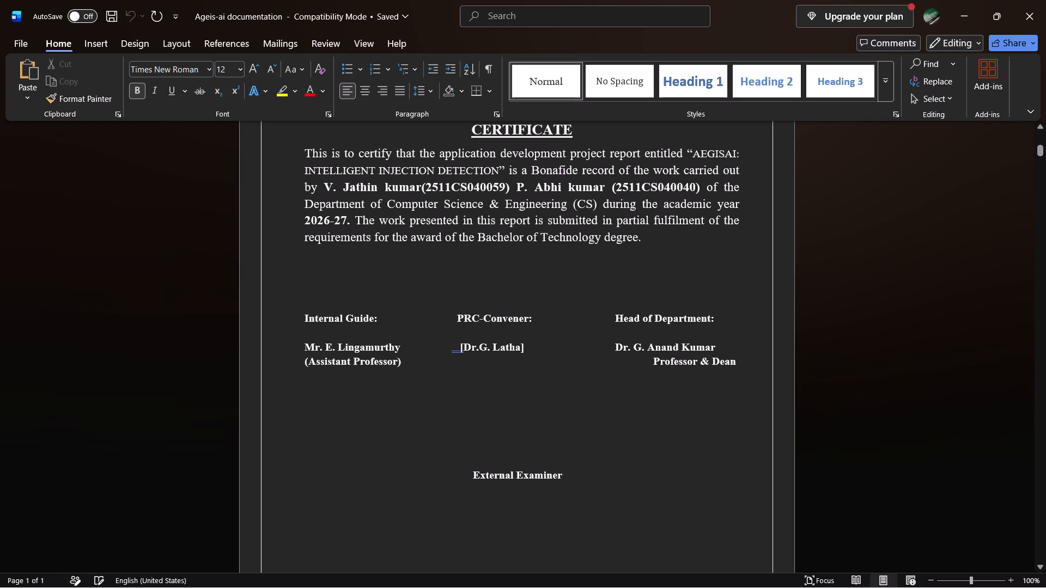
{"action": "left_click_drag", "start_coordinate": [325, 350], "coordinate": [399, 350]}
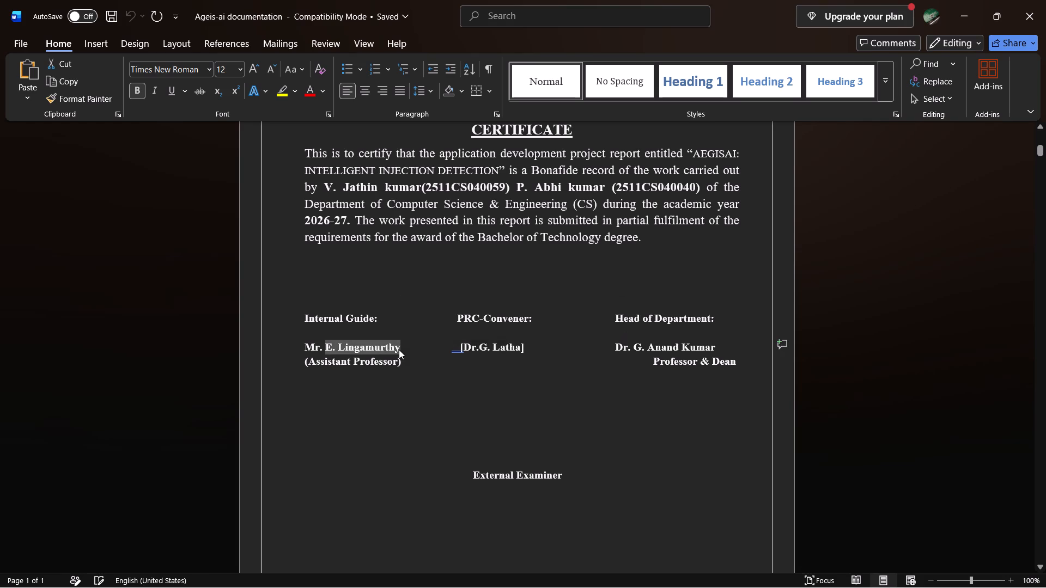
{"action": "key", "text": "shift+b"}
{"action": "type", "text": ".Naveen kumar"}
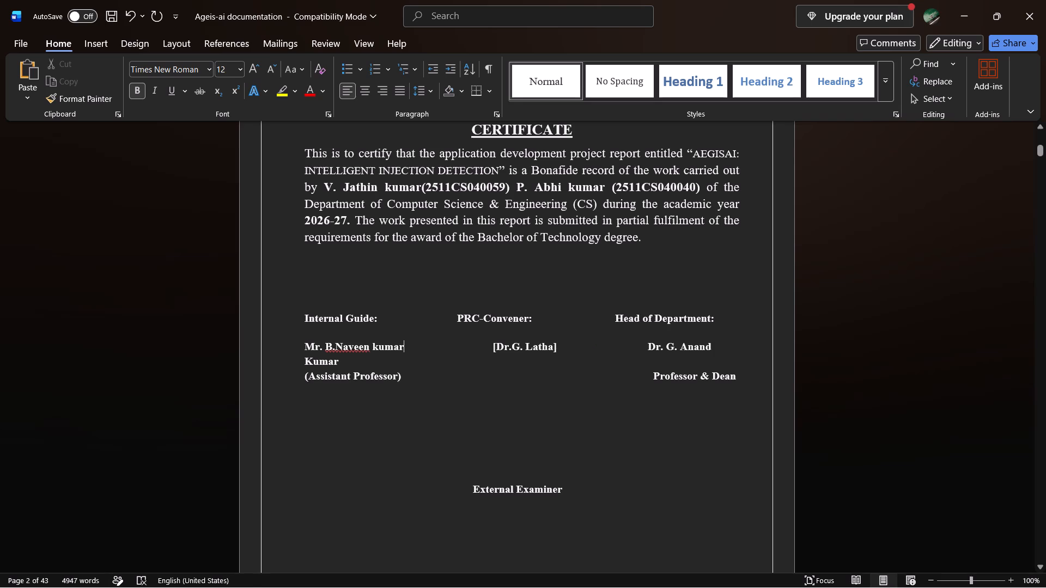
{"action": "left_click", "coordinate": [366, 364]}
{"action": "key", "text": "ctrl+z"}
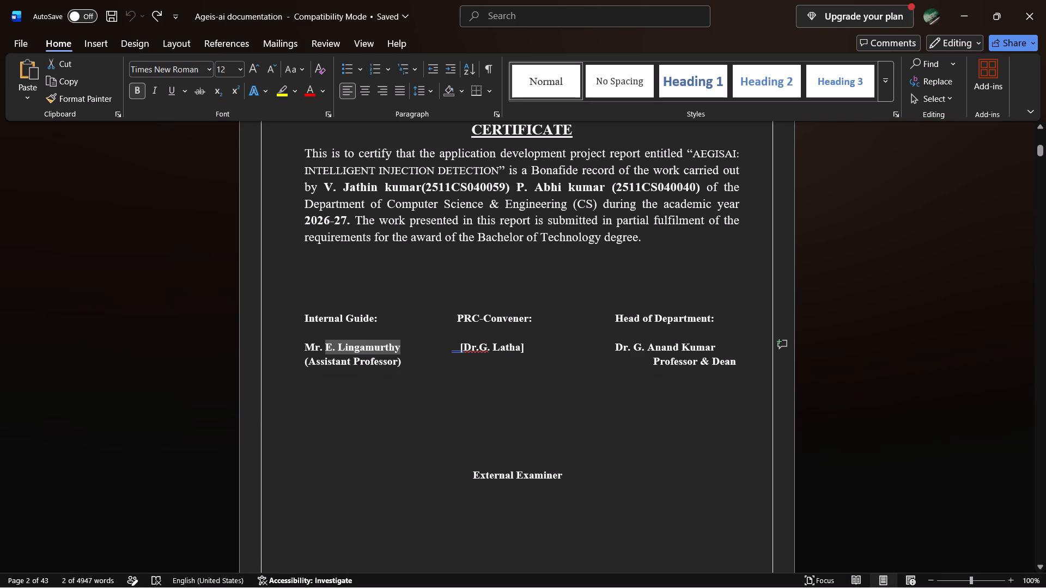
Replace the internal guide's name after "Mr." on the certificate page with the guide named on the cover page.
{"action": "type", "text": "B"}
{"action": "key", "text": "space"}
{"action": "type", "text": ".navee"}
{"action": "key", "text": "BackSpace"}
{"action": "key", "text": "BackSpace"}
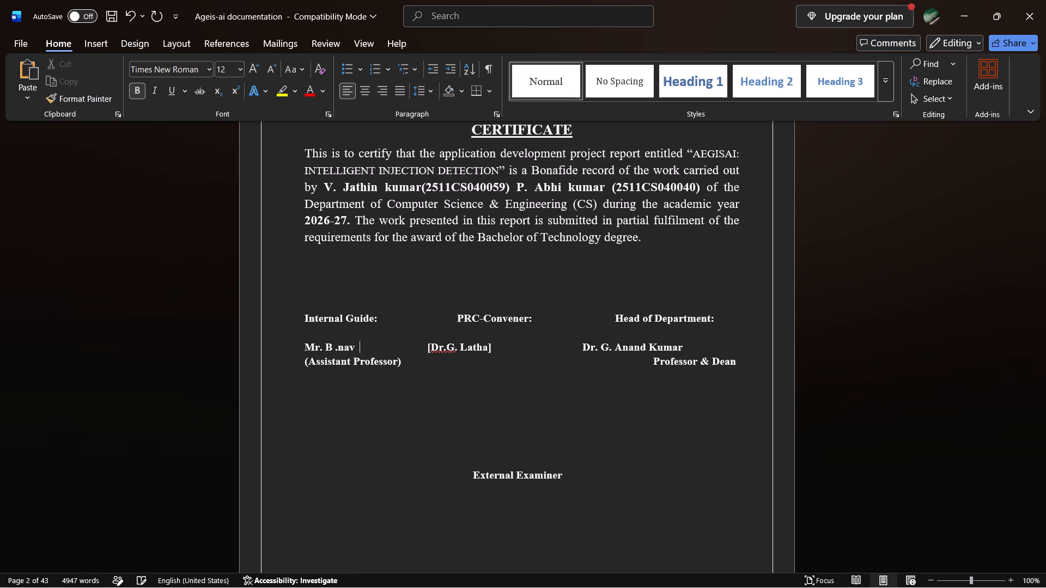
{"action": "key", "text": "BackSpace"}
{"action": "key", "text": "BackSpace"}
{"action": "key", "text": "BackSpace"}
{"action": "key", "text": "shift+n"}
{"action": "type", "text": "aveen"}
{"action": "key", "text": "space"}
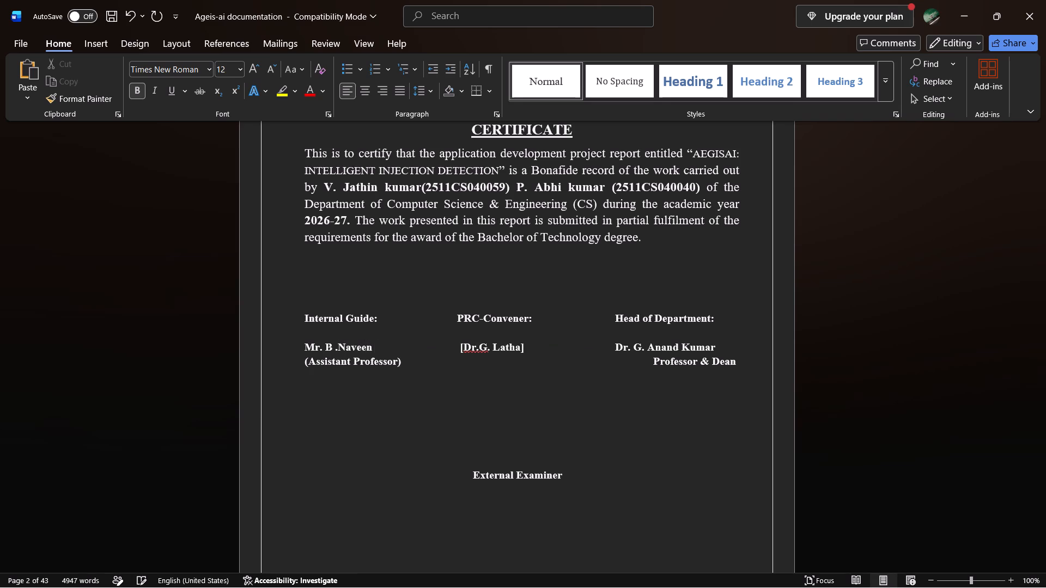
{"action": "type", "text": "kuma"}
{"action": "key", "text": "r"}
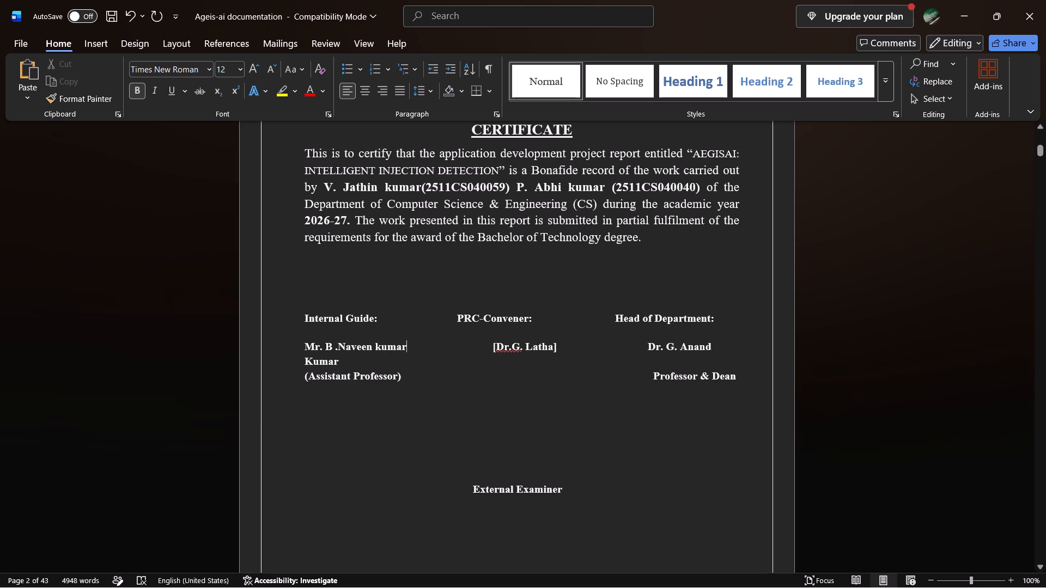
Delete extra spaces before the Head of Department's name on the certificate page so it fits on one line, and save the document.
{"action": "left_click", "coordinate": [632, 356]}
{"action": "left_click", "coordinate": [632, 356]}
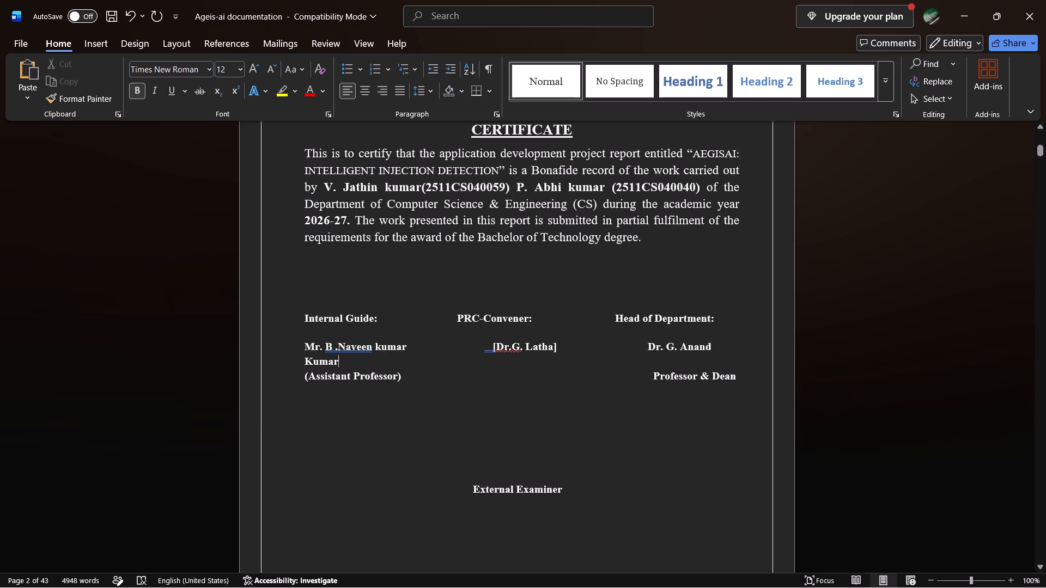
{"action": "left_click", "coordinate": [635, 352]}
{"action": "key", "text": "BackSpace"}
{"action": "key", "text": "BackSpace"}
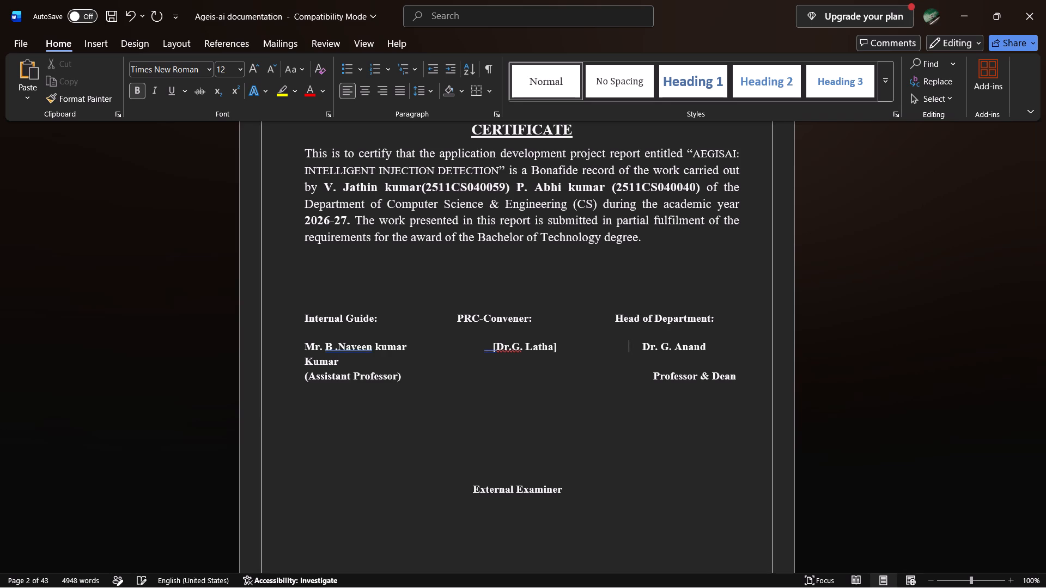
{"action": "key", "text": "BackSpace"}
{"action": "key", "text": "BackSpace"}
{"action": "key", "text": "BackSpace"}
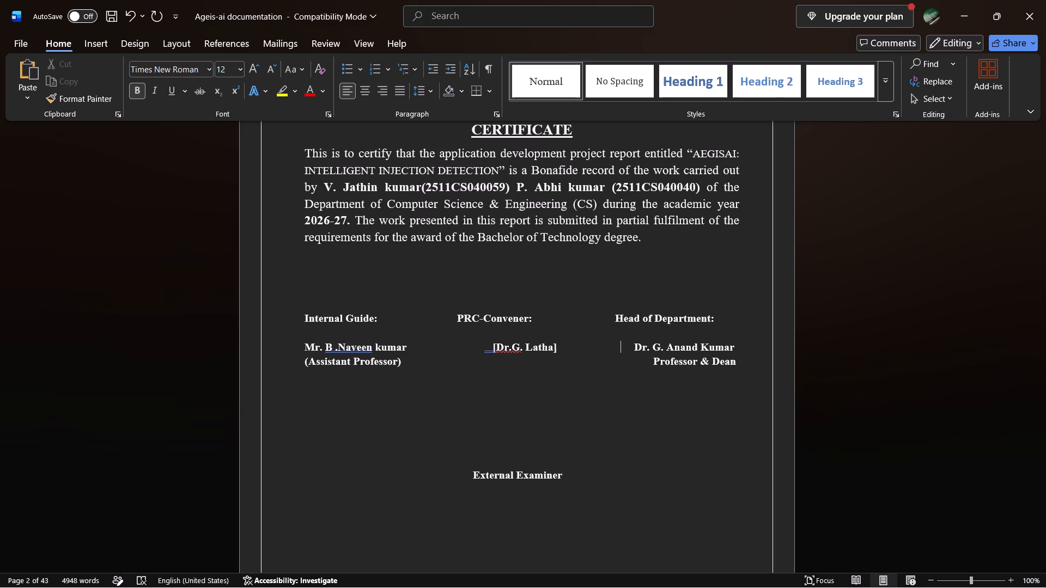
{"action": "key", "text": "ctrl+s"}
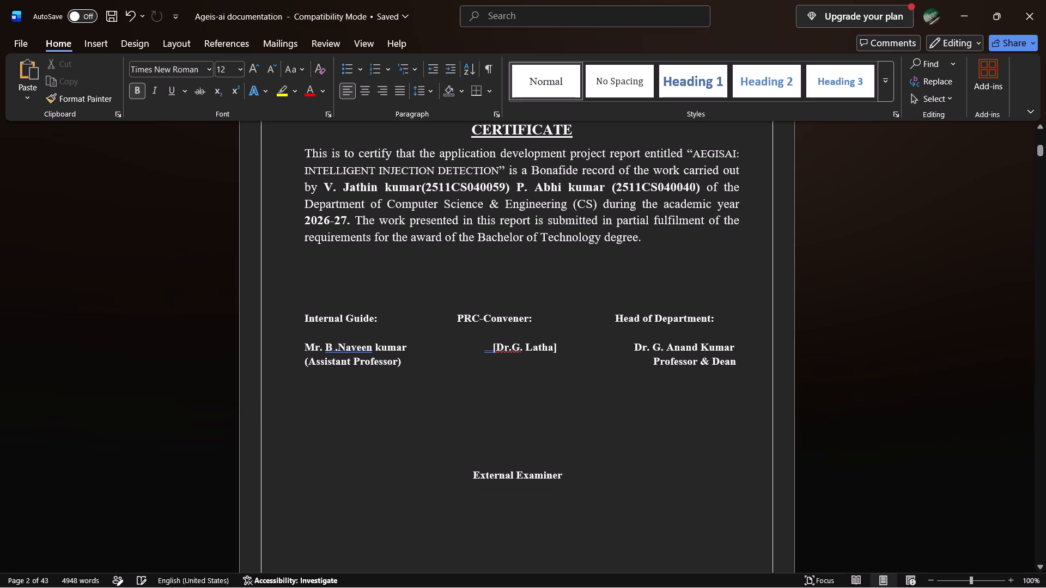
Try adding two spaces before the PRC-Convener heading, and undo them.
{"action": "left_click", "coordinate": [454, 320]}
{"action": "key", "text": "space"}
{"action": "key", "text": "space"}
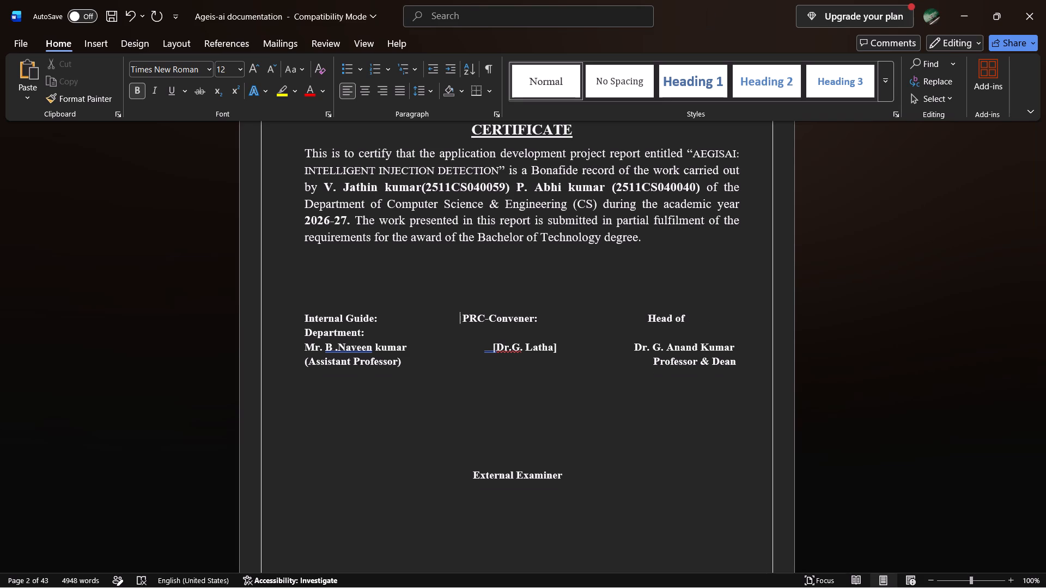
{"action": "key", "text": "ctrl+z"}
Adjust the spaces before the PRC-Convener's name on the certificate page so it sits beneath the PRC-Convener heading.
{"action": "left_click", "coordinate": [477, 350]}
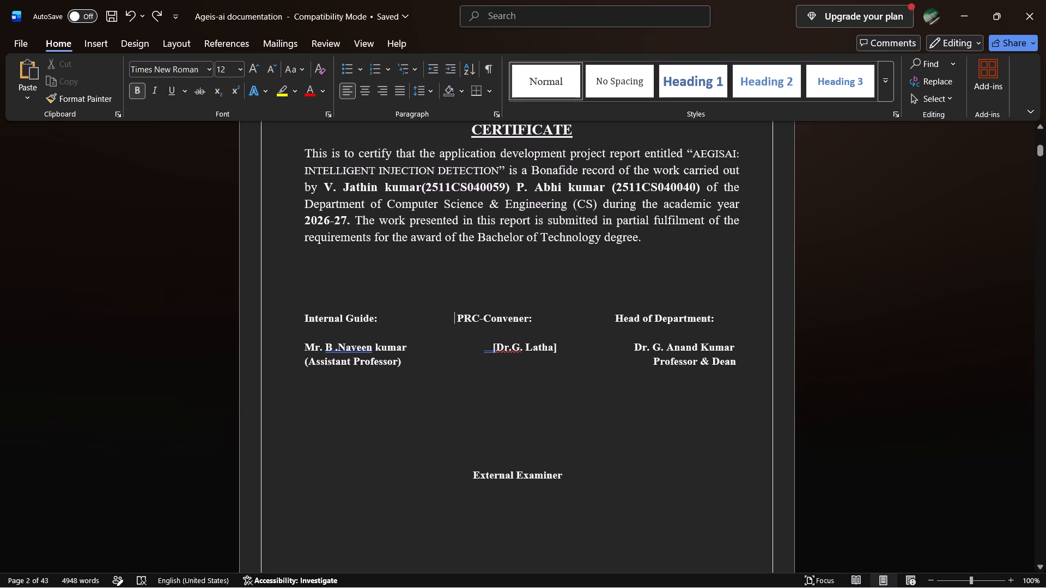
{"action": "key", "text": "BackSpace"}
{"action": "key", "text": "BackSpace"}
{"action": "key", "text": "BackSpace"}
{"action": "key", "text": "BackSpace"}
{"action": "key", "text": "BackSpace"}
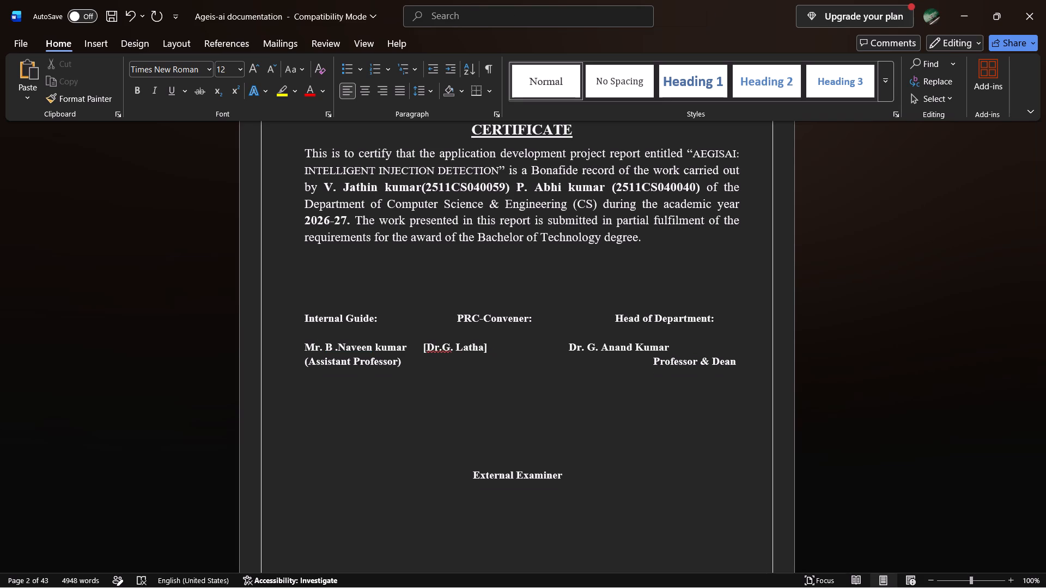
{"action": "key", "text": "ctrl+y"}
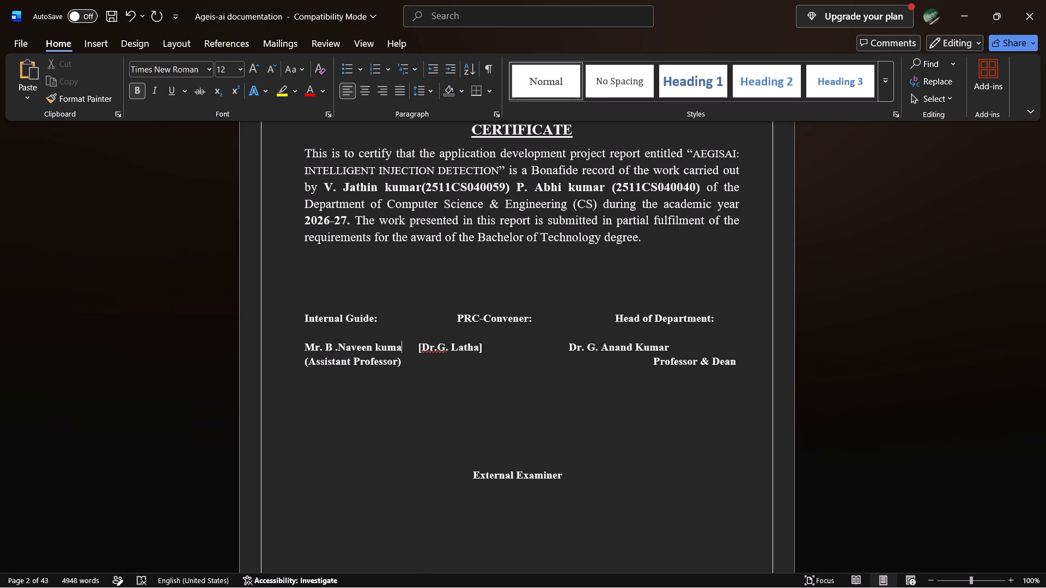
{"action": "key", "text": "ctrl+z"}
{"action": "key", "text": "ctrl+z"}
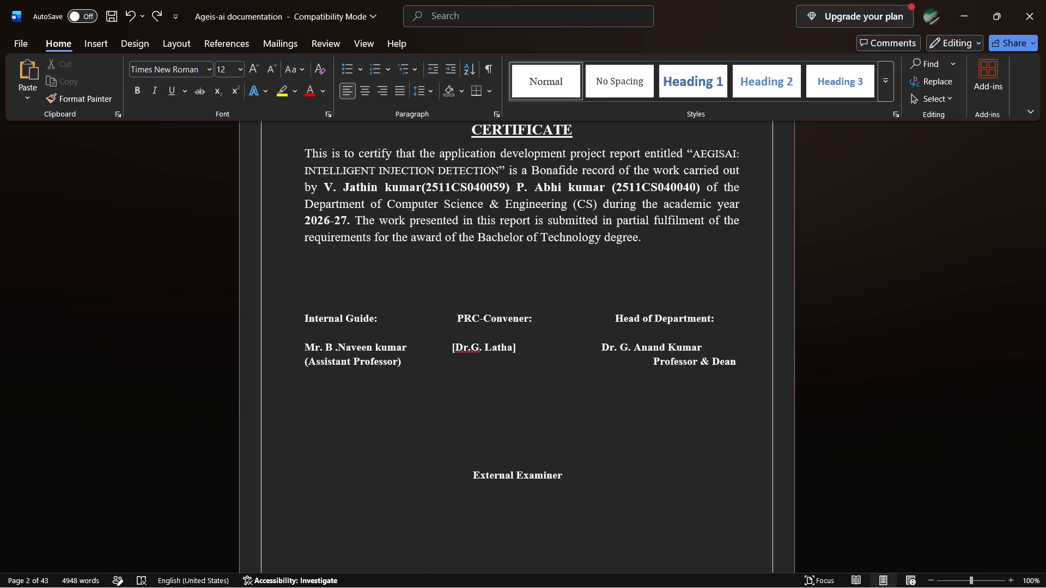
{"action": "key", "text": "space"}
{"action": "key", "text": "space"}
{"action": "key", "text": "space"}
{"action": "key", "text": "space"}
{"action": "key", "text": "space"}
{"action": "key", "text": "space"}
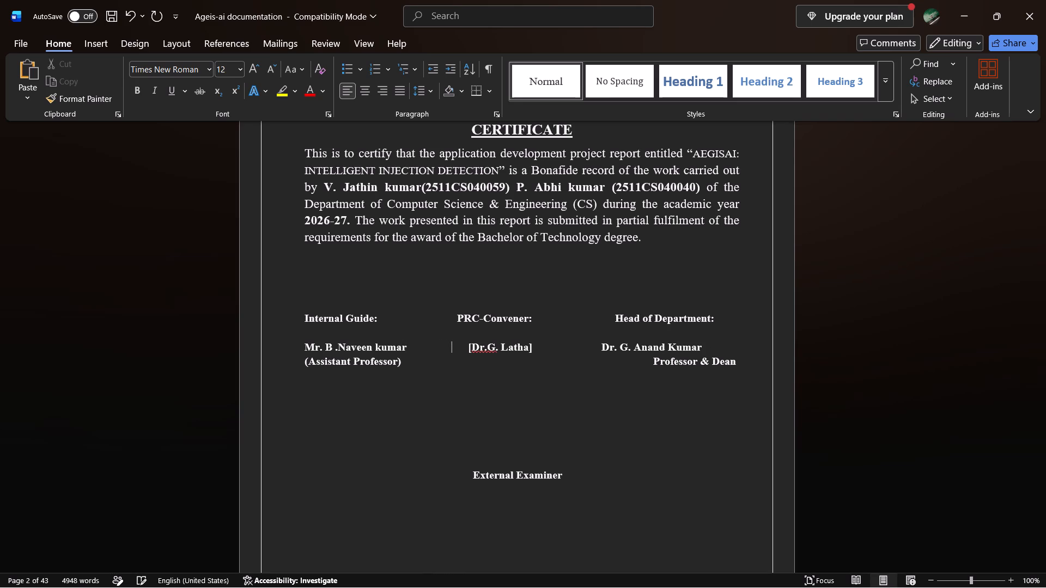
Add spaces before the Head of Department's name on the certificate page to shift it beneath the Head of Department heading.
{"action": "left_click", "coordinate": [600, 356]}
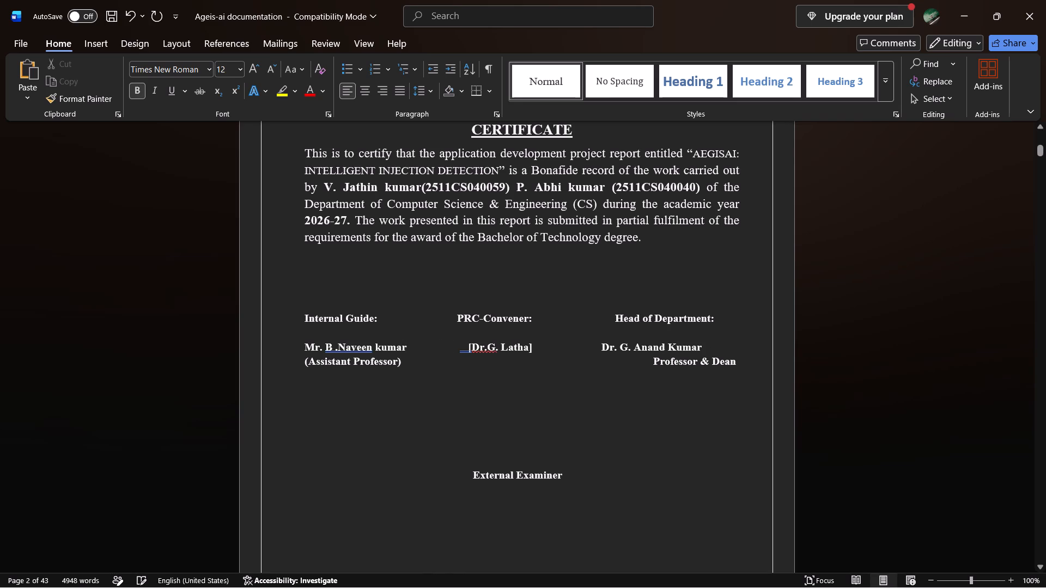
{"action": "left_click", "coordinate": [598, 352]}
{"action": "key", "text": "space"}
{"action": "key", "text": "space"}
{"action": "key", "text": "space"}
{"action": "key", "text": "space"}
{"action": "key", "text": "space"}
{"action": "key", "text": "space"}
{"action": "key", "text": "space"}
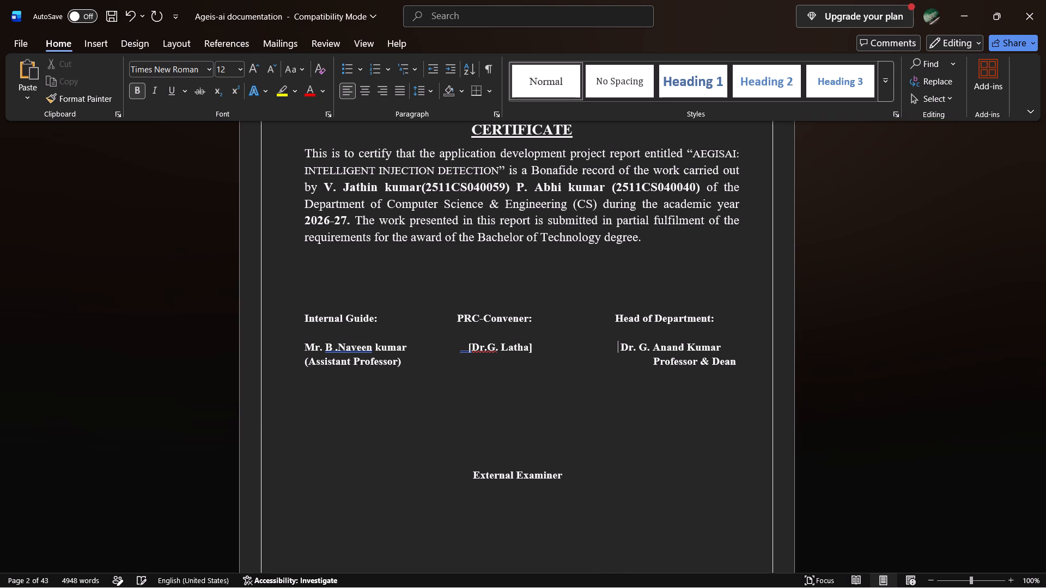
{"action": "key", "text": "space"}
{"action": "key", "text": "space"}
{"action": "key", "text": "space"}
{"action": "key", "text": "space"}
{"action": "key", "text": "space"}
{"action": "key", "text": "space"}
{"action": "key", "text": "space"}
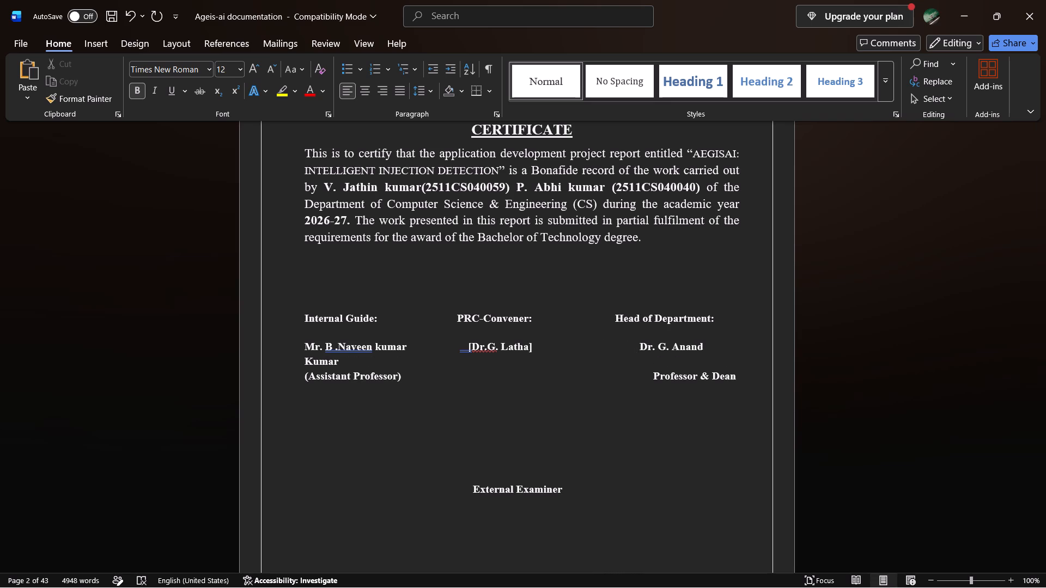
{"action": "key", "text": "BackSpace"}
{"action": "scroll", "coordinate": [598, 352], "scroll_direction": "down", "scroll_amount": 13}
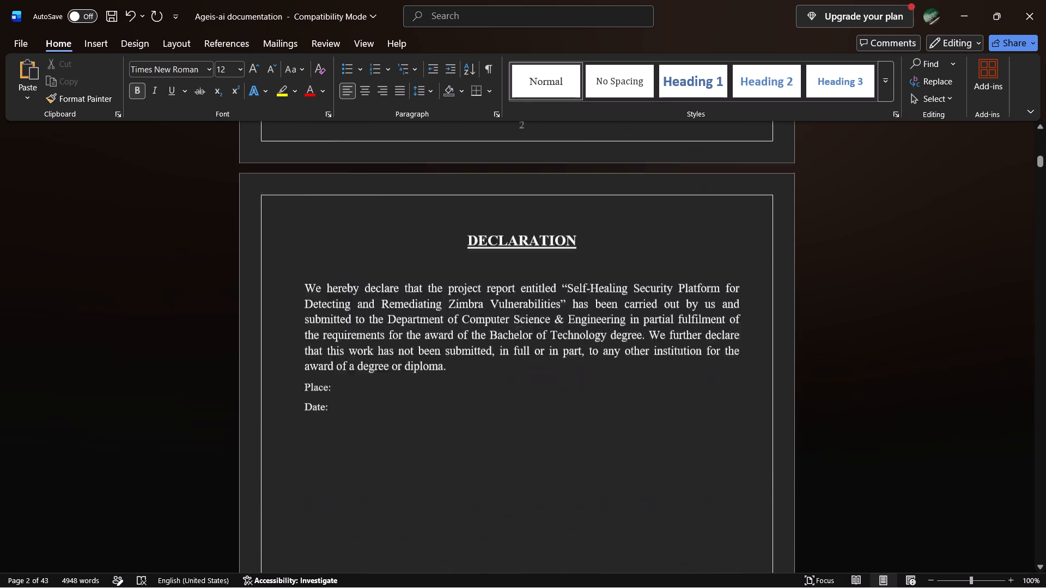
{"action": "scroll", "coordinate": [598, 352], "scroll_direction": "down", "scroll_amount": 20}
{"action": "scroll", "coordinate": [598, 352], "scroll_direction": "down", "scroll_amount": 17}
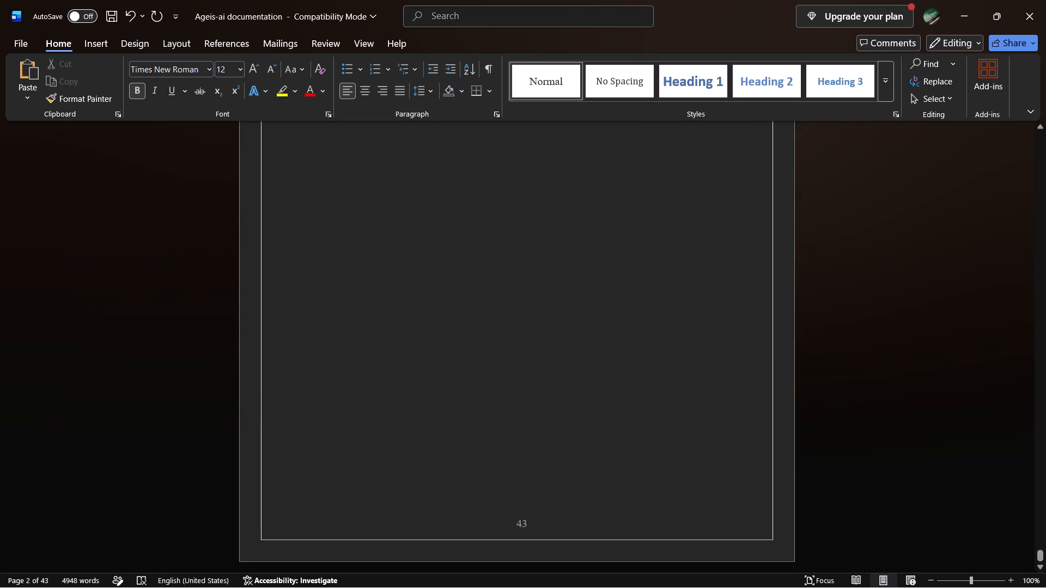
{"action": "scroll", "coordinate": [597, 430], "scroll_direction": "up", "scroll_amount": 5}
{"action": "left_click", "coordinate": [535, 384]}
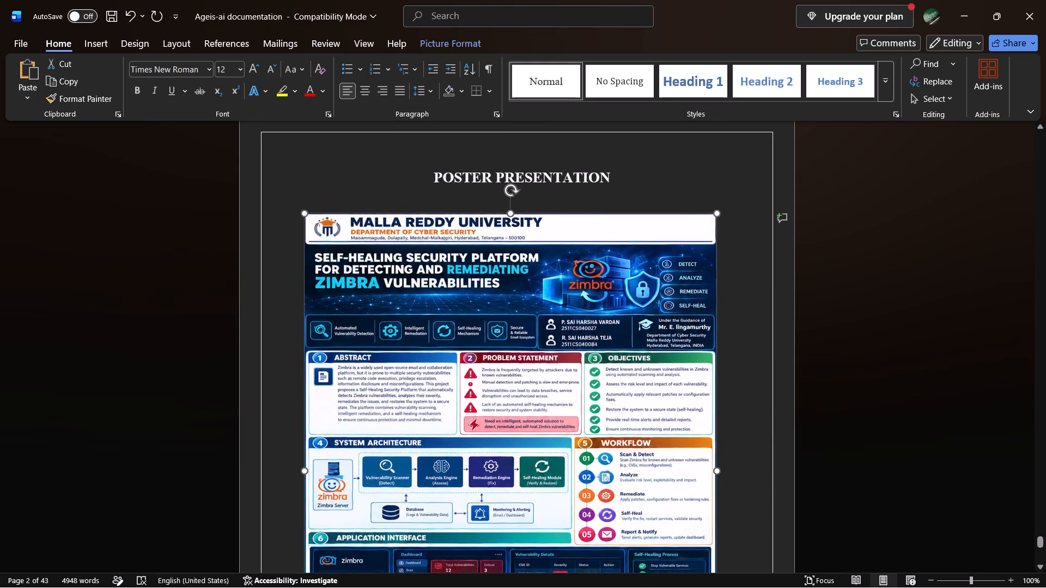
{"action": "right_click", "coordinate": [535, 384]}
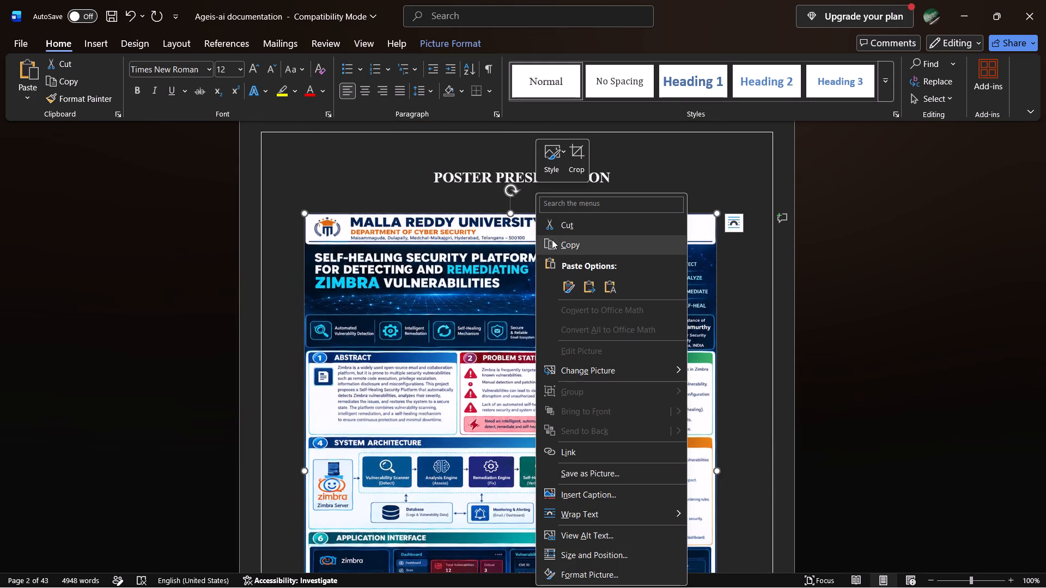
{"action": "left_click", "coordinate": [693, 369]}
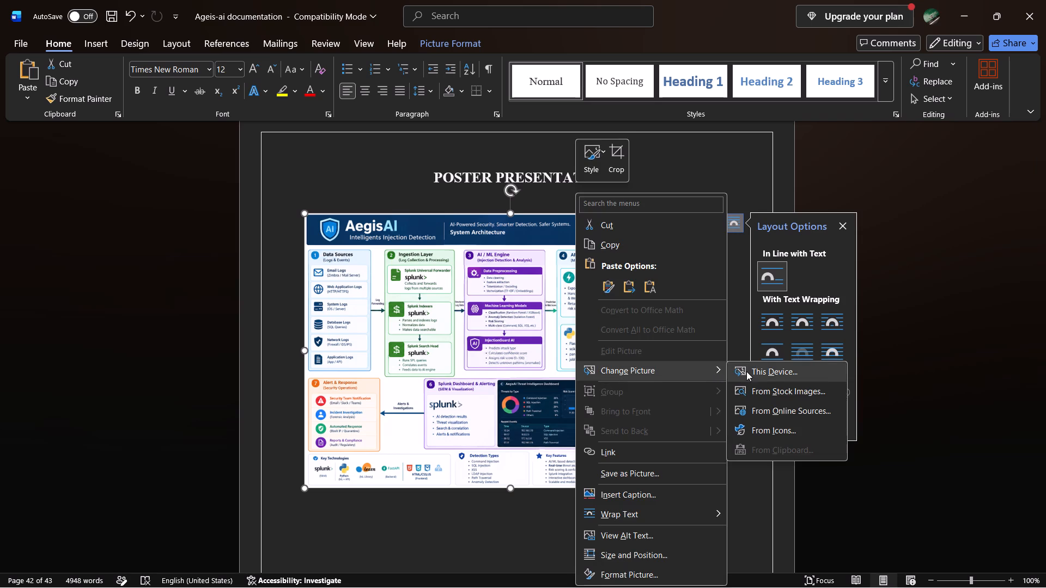
{"action": "left_click", "coordinate": [746, 371]}
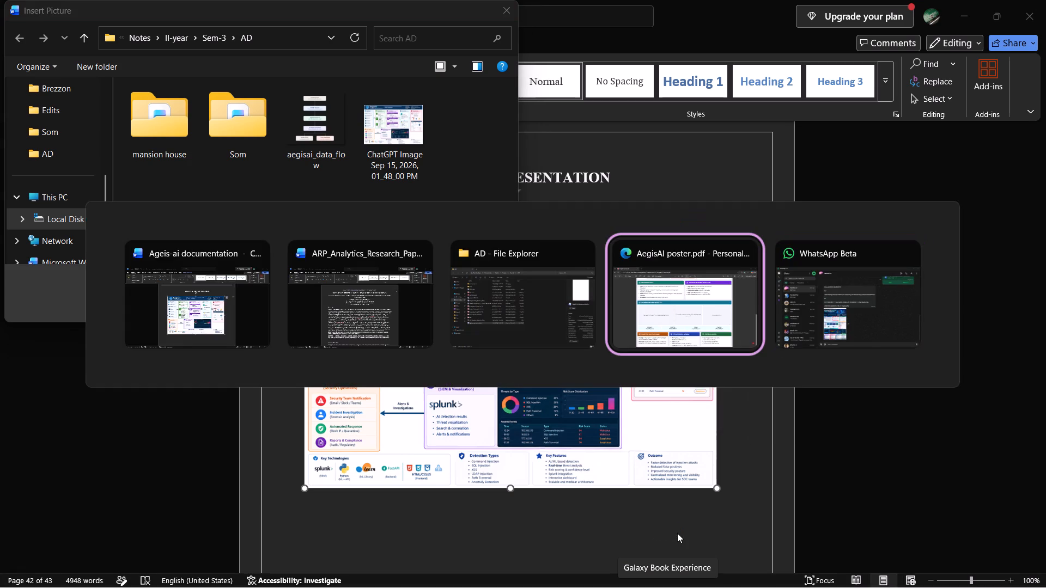
{"action": "scroll", "coordinate": [724, 432], "scroll_direction": "up", "scroll_amount": 1}
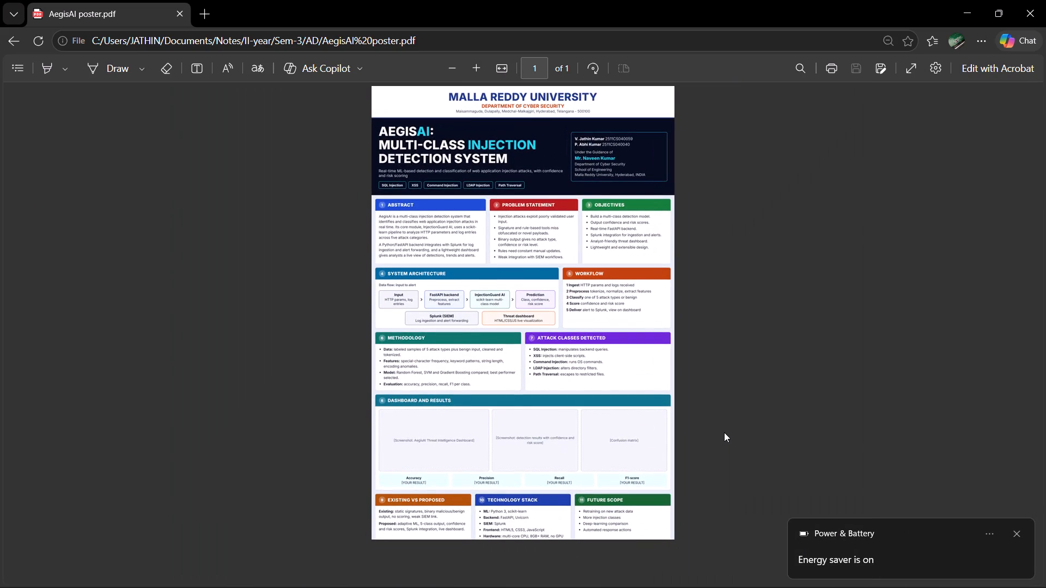
{"action": "key", "text": "Print"}
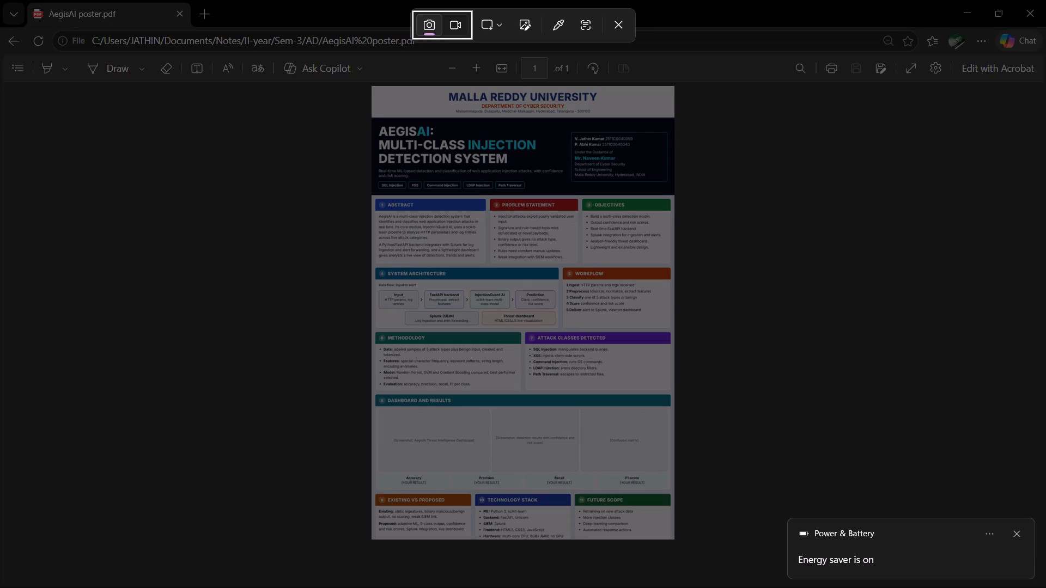
{"action": "left_click_drag", "start_coordinate": [372, 86], "coordinate": [638, 534]}
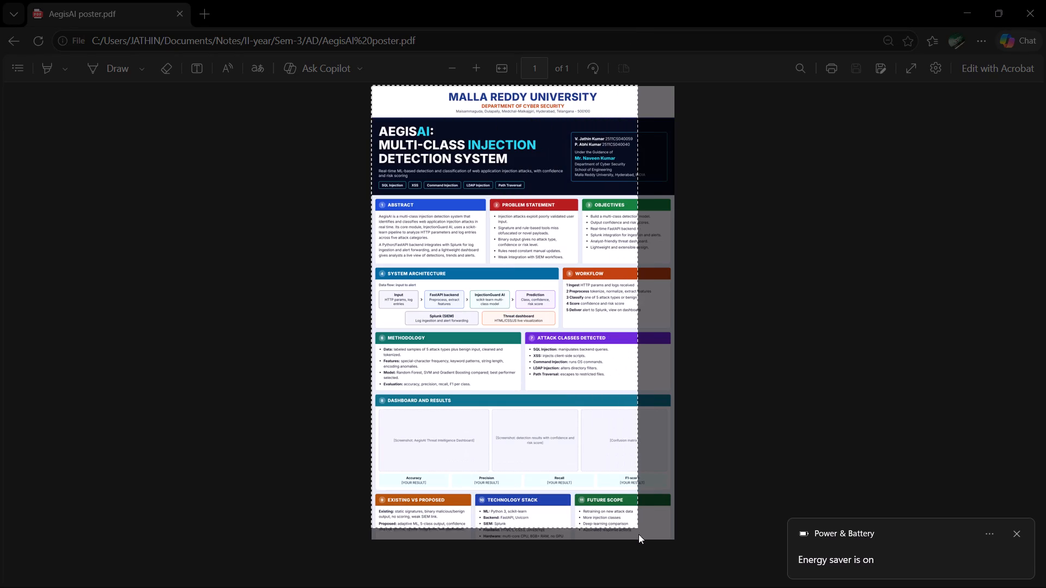
{"action": "left_click_drag", "start_coordinate": [638, 534], "coordinate": [673, 539]}
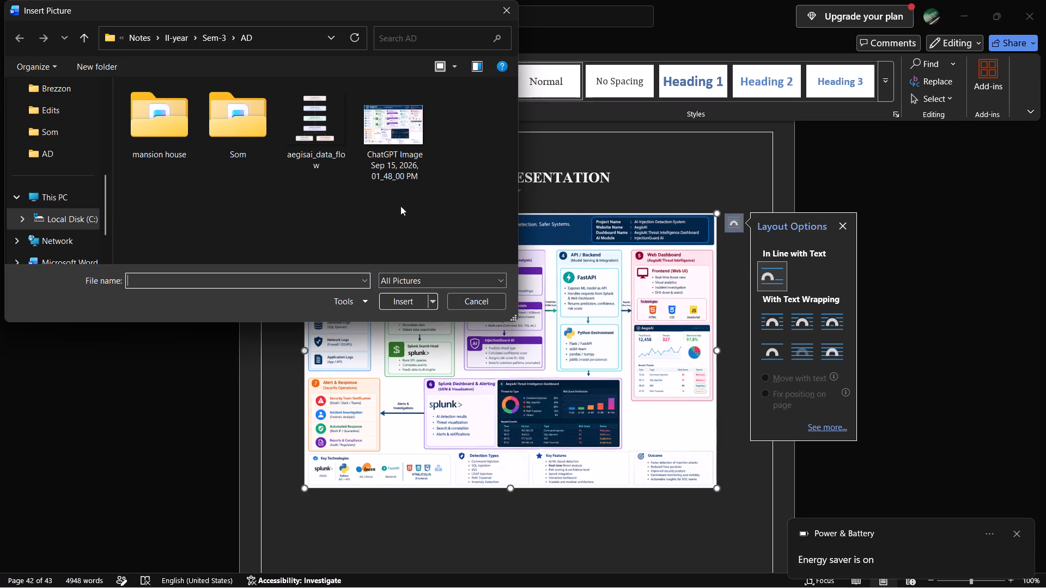
Back in Word, replace the picture under the Poster Presentation heading with the new AegisAI poster screenshot from Pictures > Screenshots.
{"action": "left_click", "coordinate": [79, 32]}
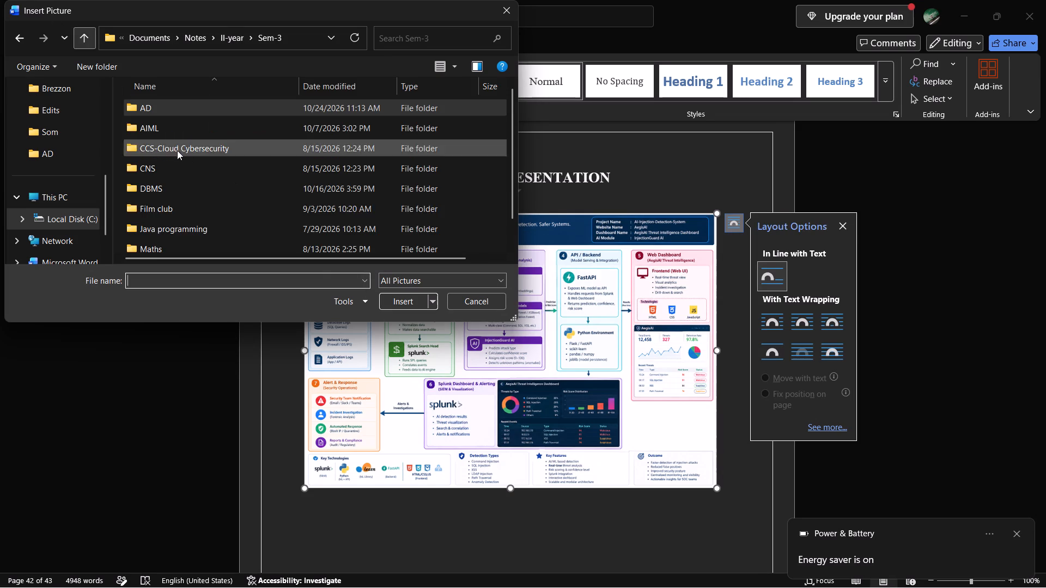
{"action": "scroll", "coordinate": [80, 232], "scroll_direction": "down", "scroll_amount": 1}
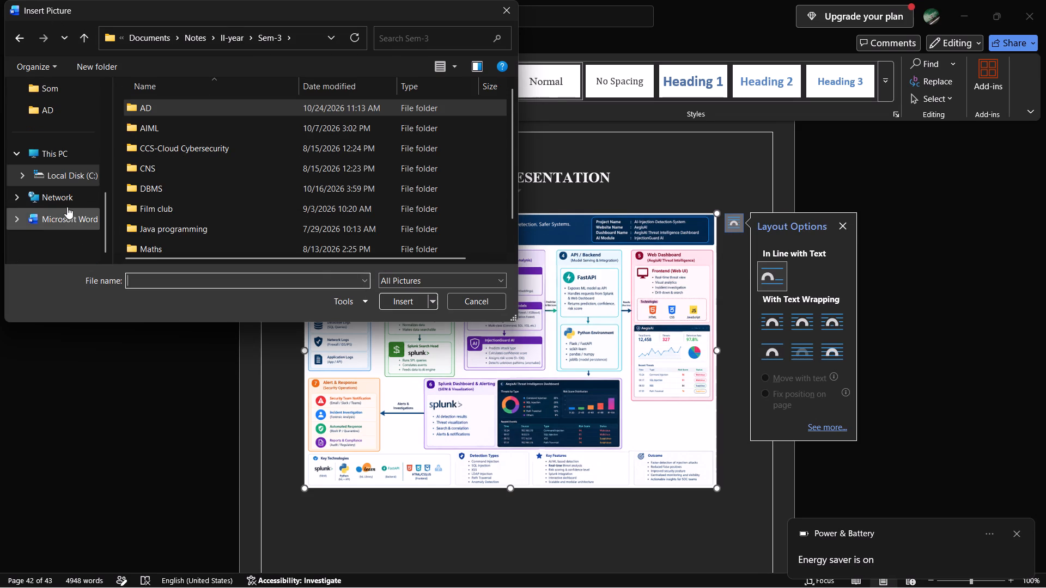
{"action": "scroll", "coordinate": [61, 114], "scroll_direction": "up", "scroll_amount": 1}
{"action": "left_click", "coordinate": [59, 235]}
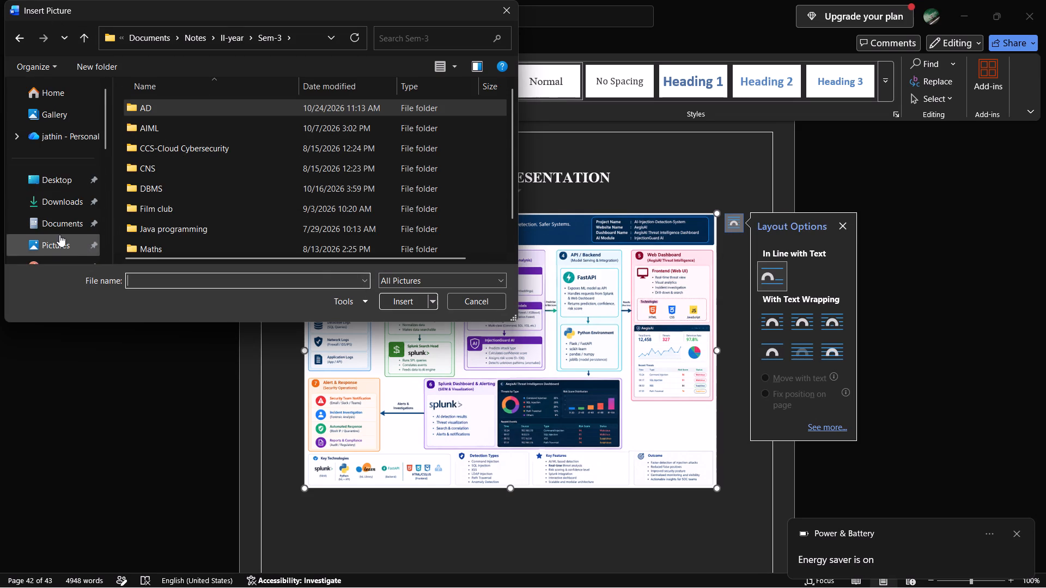
{"action": "double_click", "coordinate": [459, 200]}
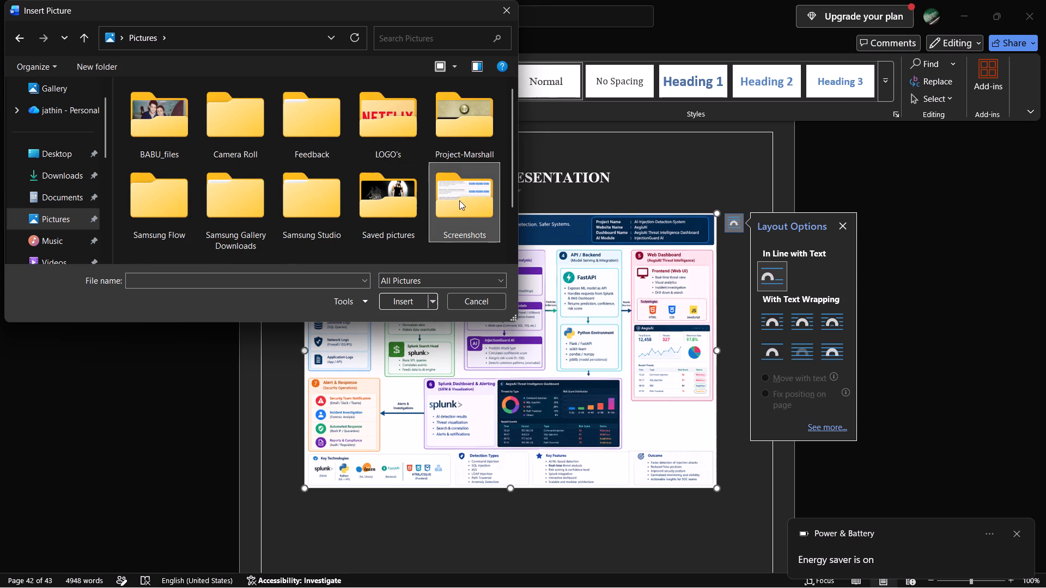
{"action": "scroll", "coordinate": [459, 200], "scroll_direction": "down", "scroll_amount": 15}
{"action": "scroll", "coordinate": [459, 200], "scroll_direction": "down", "scroll_amount": 8}
{"action": "double_click", "coordinate": [302, 200]}
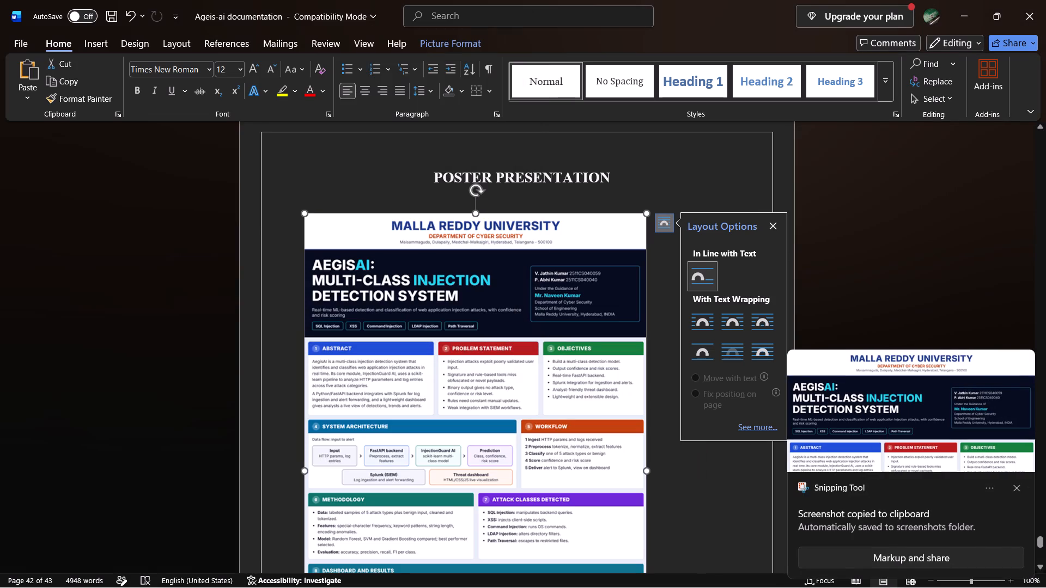
Check the inserted AegisAI poster on its page and save the document.
{"action": "left_click_drag", "start_coordinate": [557, 346], "coordinate": [580, 339]}
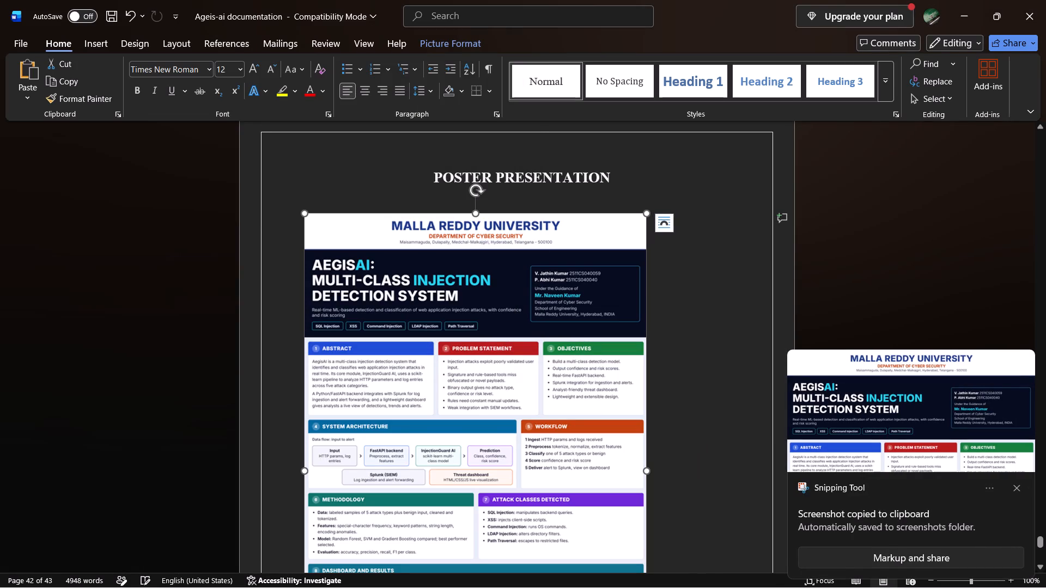
{"action": "left_click", "coordinate": [720, 337]}
{"action": "scroll", "coordinate": [720, 337], "scroll_direction": "down", "scroll_amount": 1}
{"action": "scroll", "coordinate": [720, 337], "scroll_direction": "up", "scroll_amount": 1}
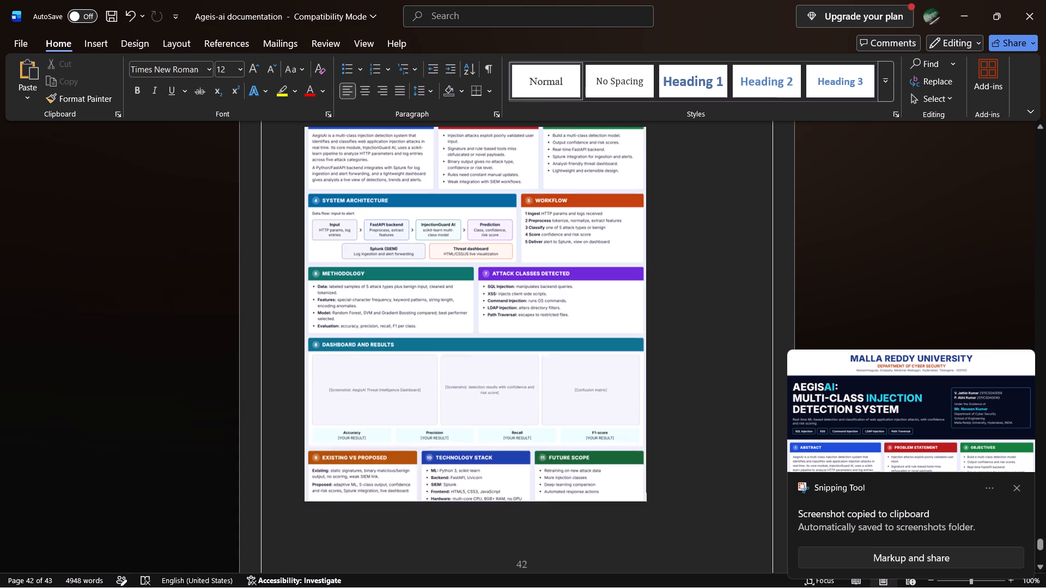
{"action": "scroll", "coordinate": [720, 337], "scroll_direction": "up", "scroll_amount": 1}
{"action": "key", "text": "ctrl+s"}
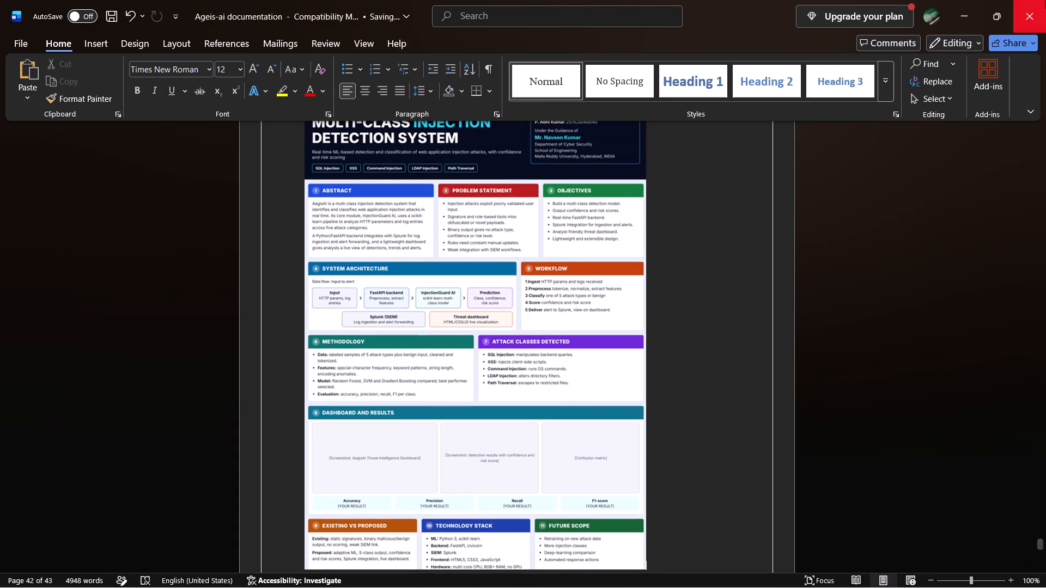
{"action": "scroll", "coordinate": [792, 216], "scroll_direction": "up", "scroll_amount": 20}
{"action": "scroll", "coordinate": [792, 216], "scroll_direction": "up", "scroll_amount": 20}
{"action": "scroll", "coordinate": [792, 216], "scroll_direction": "up", "scroll_amount": 20}
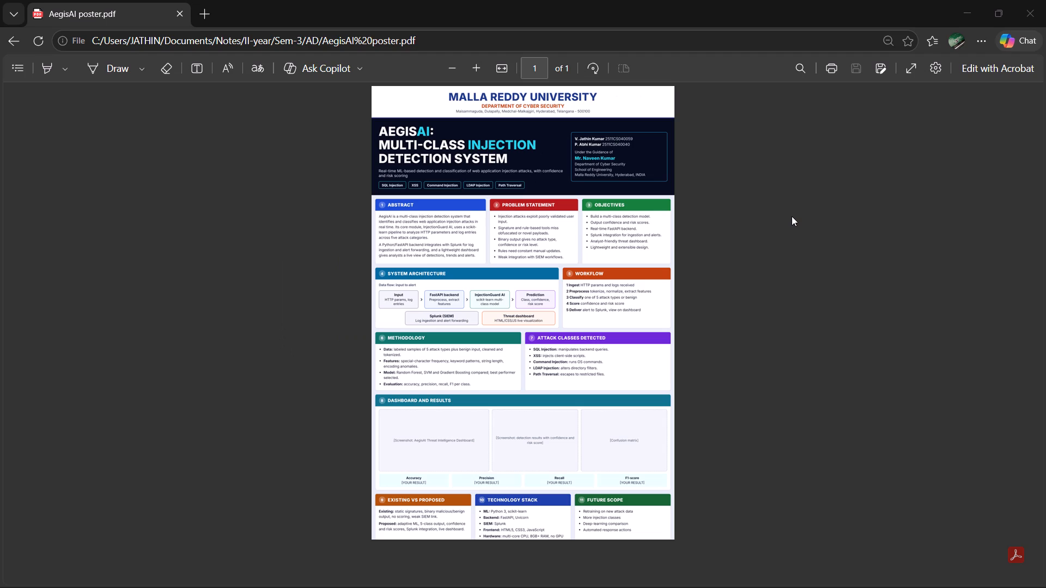
Inspect the header and upper sections of the AegisAI poster PDF in Edge.
{"action": "scroll", "coordinate": [792, 216], "scroll_direction": "up", "scroll_amount": 1}
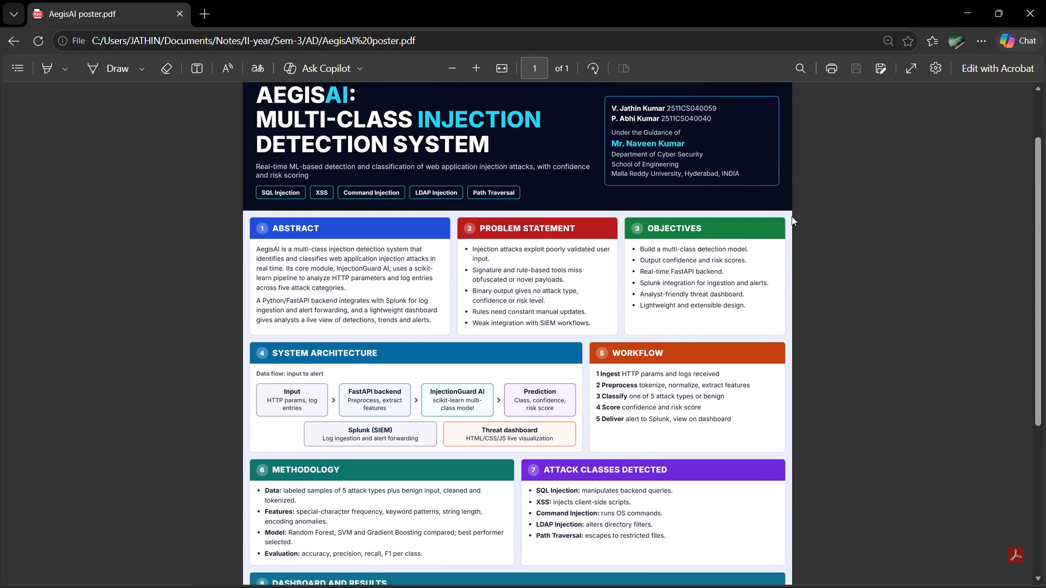
{"action": "scroll", "coordinate": [792, 216], "scroll_direction": "up", "scroll_amount": 1}
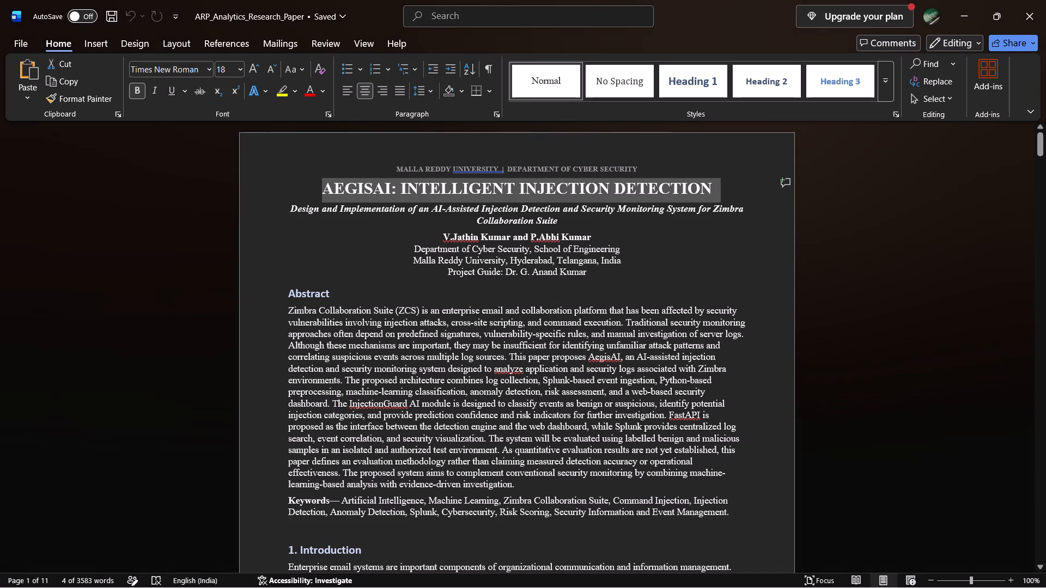
Switch to the ARP_Analytics_Research_Paper document in Word and look through its opening pages, from the title block to the Objectives section.
{"action": "left_click", "coordinate": [960, 295]}
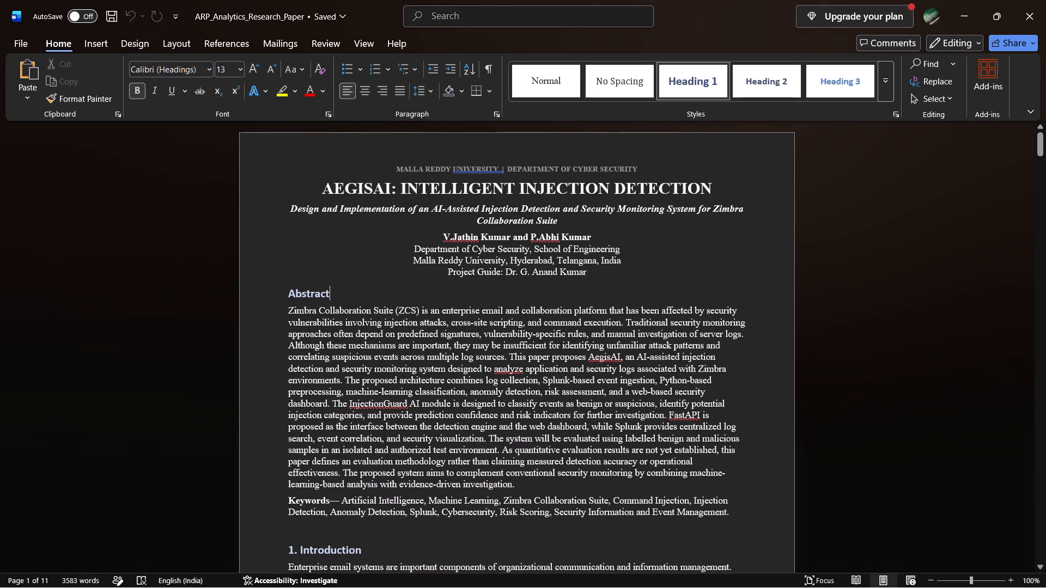
{"action": "scroll", "coordinate": [960, 295], "scroll_direction": "down", "scroll_amount": 3}
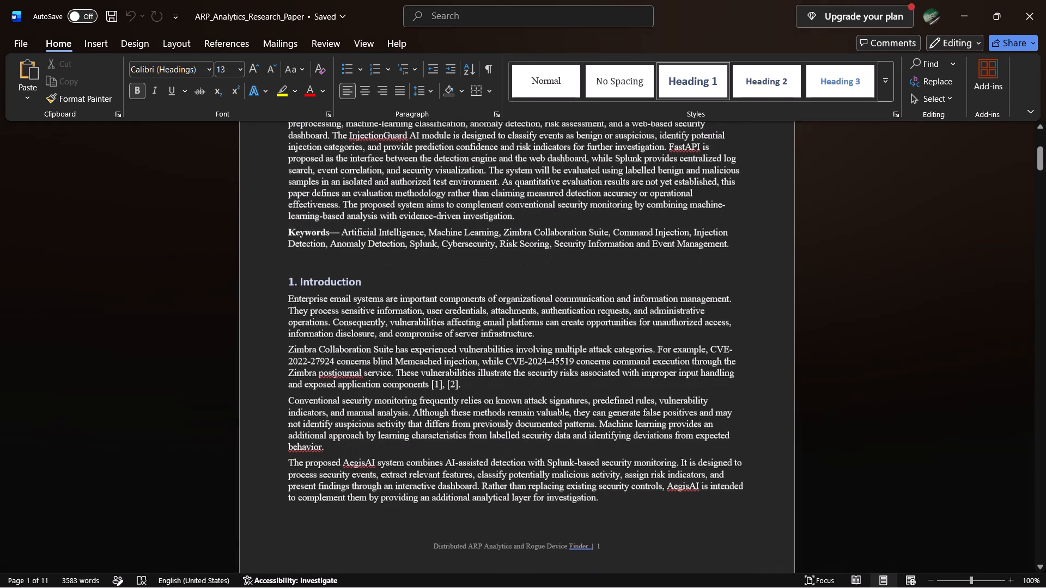
{"action": "scroll", "coordinate": [960, 295], "scroll_direction": "down", "scroll_amount": 1}
{"action": "scroll", "coordinate": [960, 295], "scroll_direction": "up", "scroll_amount": 3, "text": "ctrl"}
{"action": "scroll", "coordinate": [960, 295], "scroll_direction": "down", "scroll_amount": 1}
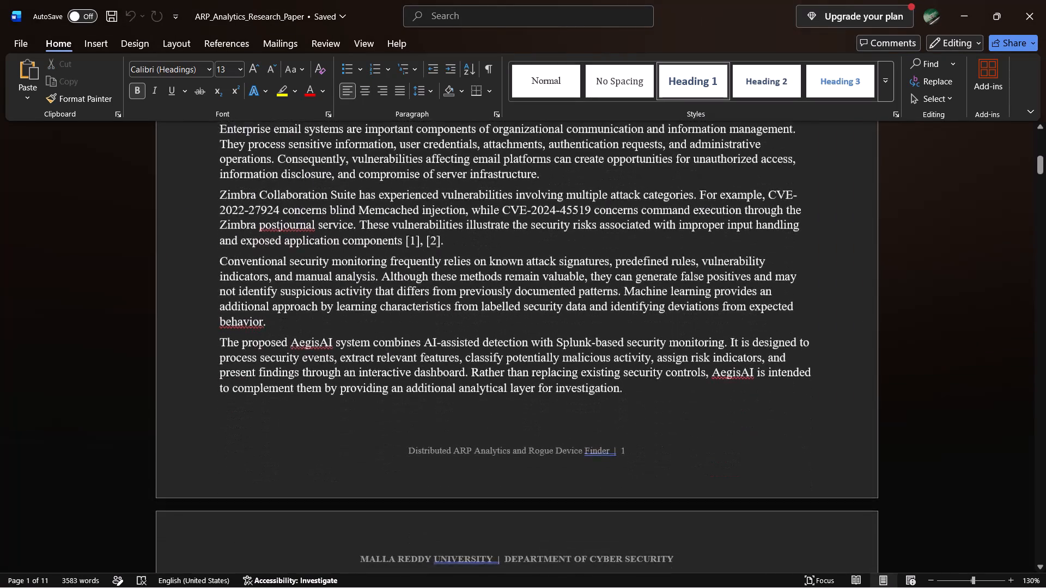
{"action": "scroll", "coordinate": [960, 295], "scroll_direction": "down", "scroll_amount": 3}
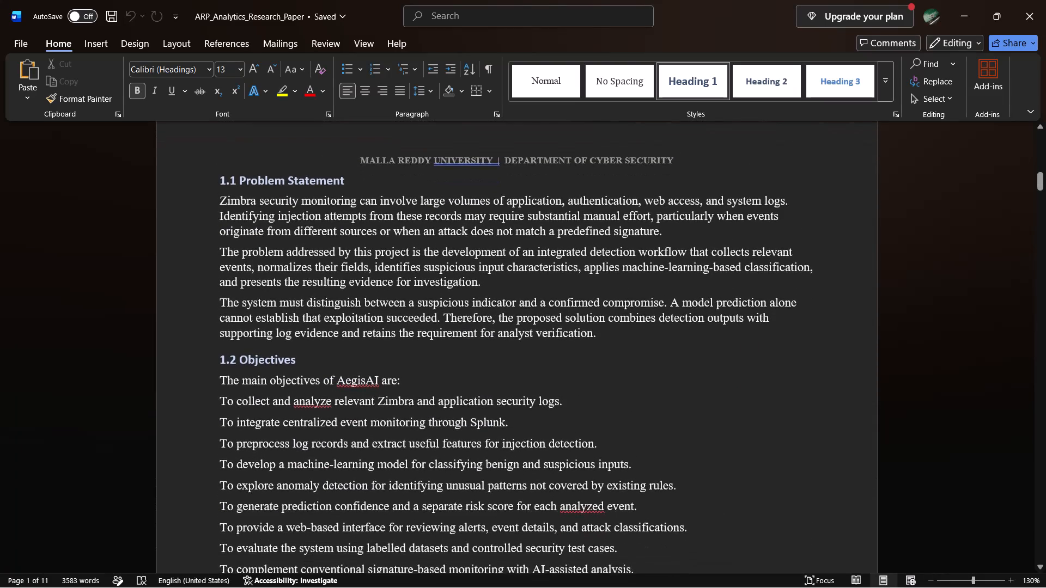
{"action": "scroll", "coordinate": [960, 295], "scroll_direction": "up", "scroll_amount": 8}
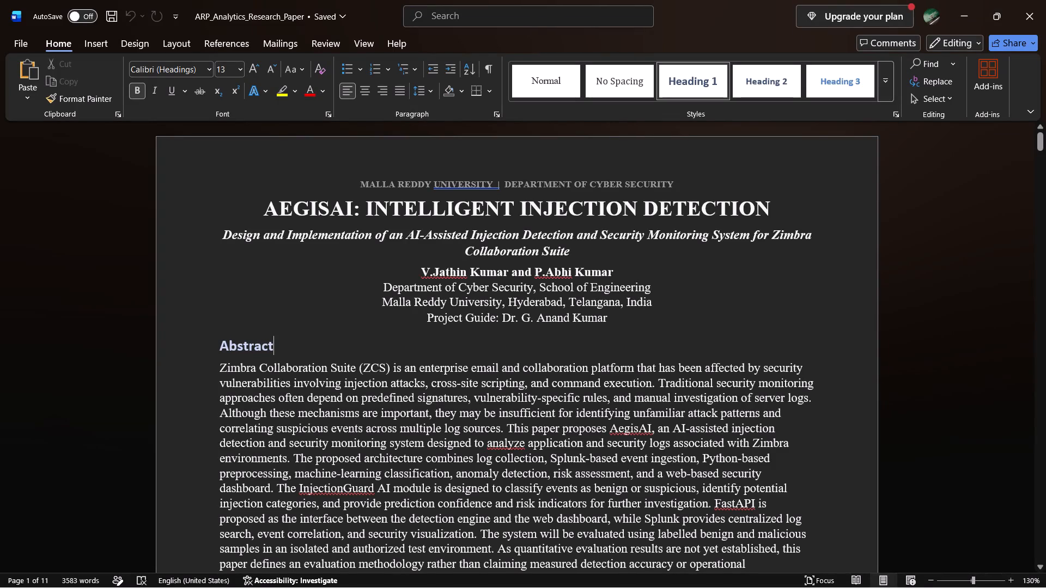
Change the Project Guide line under the research paper's title to the AegisAI guide's name with the title Mr., and save the paper.
{"action": "left_click_drag", "start_coordinate": [524, 318], "coordinate": [599, 320]}
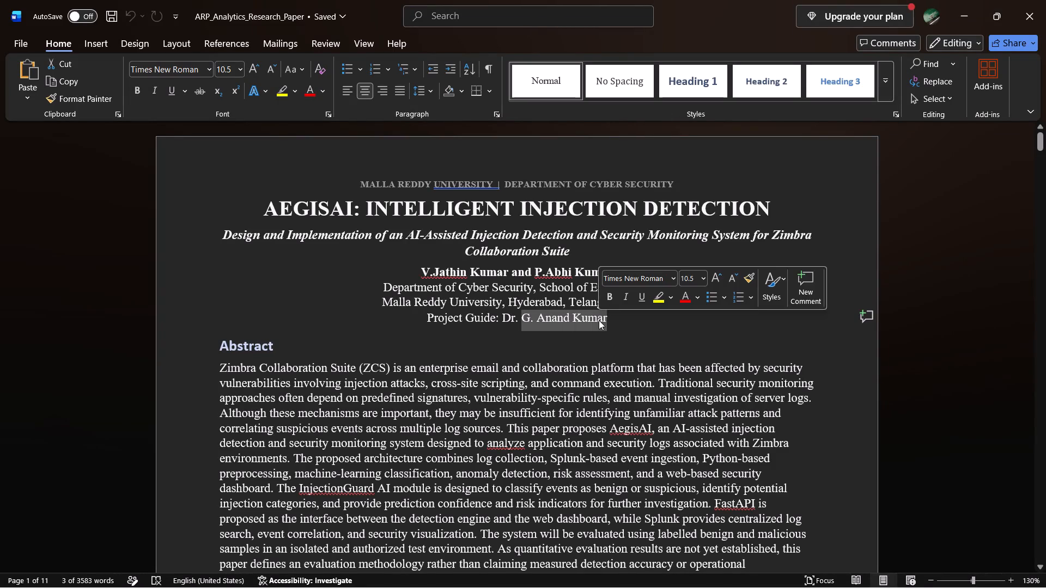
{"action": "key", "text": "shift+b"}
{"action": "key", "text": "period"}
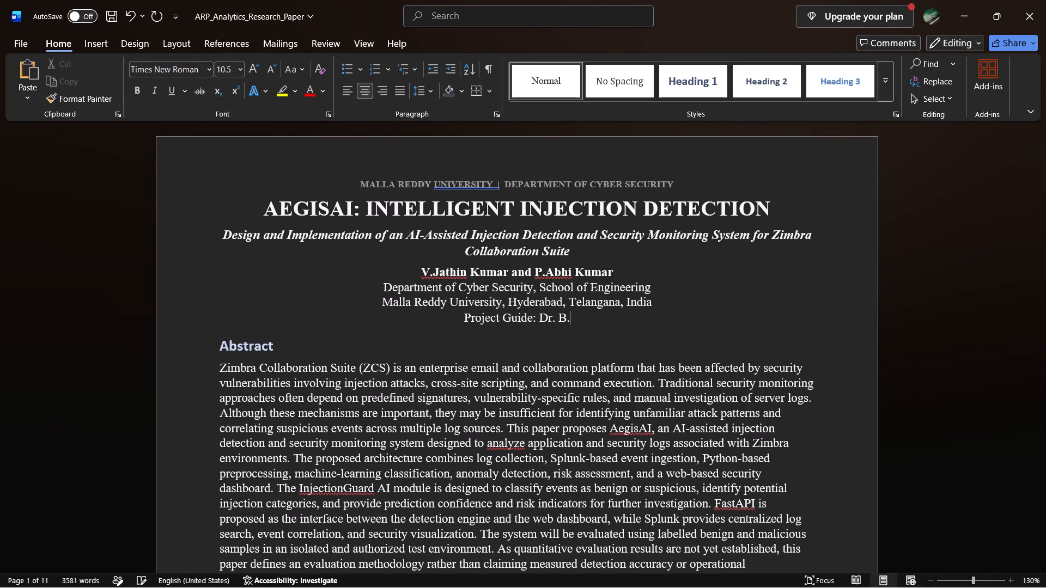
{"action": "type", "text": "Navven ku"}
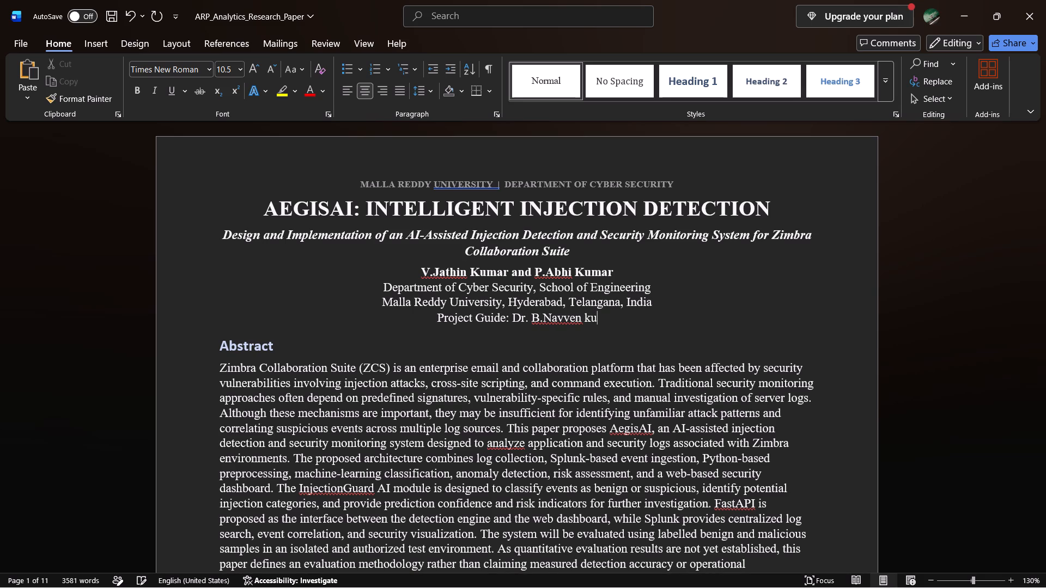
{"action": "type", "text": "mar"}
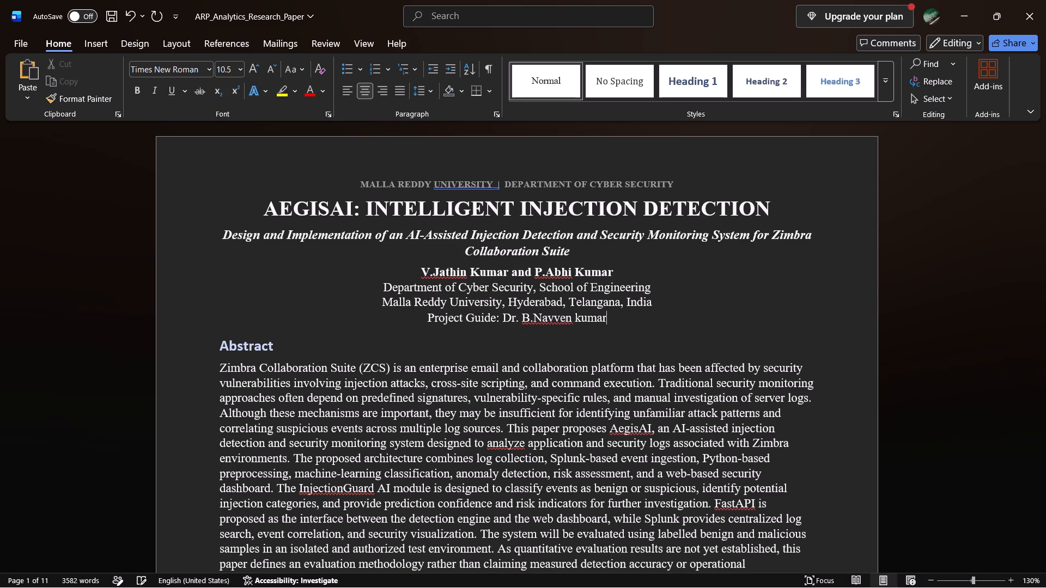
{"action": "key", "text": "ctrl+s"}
{"action": "left_click", "coordinate": [512, 318]}
{"action": "key", "text": "BackSpace"}
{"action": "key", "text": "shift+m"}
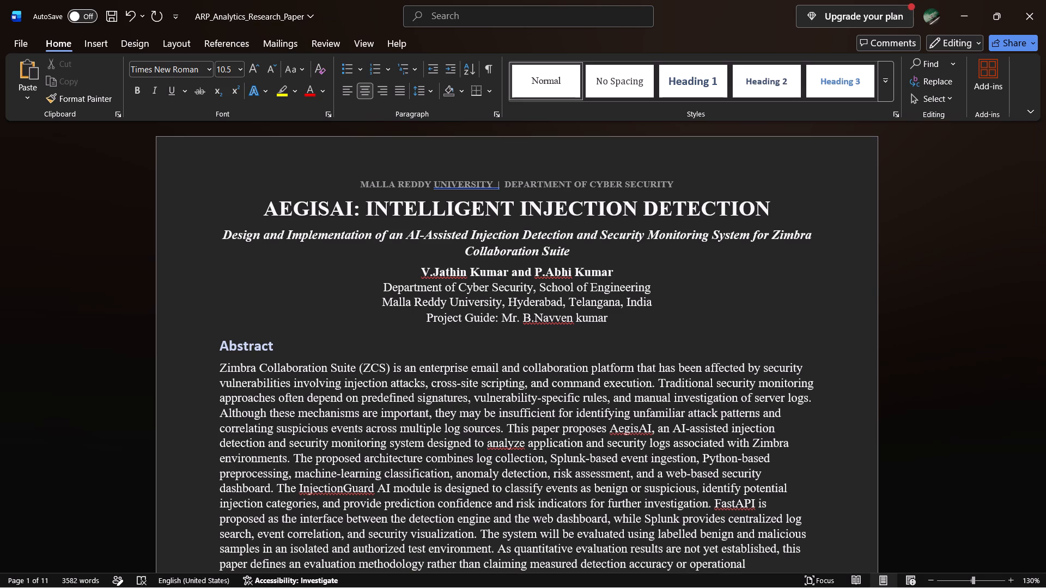
{"action": "key", "text": "ctrl+s"}
Switch to the Ageis-ai documentation report, correct the last letter of the guide's surname under GUIDED BY to "r", and save.
{"action": "scroll", "coordinate": [512, 318], "scroll_direction": "down", "scroll_amount": 2}
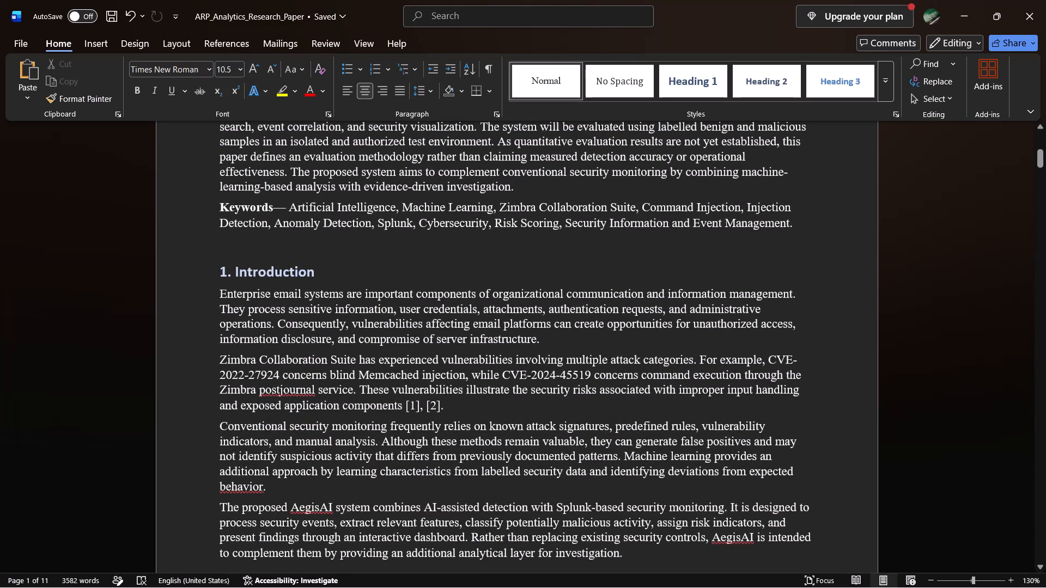
{"action": "scroll", "coordinate": [512, 318], "scroll_direction": "down", "scroll_amount": 1}
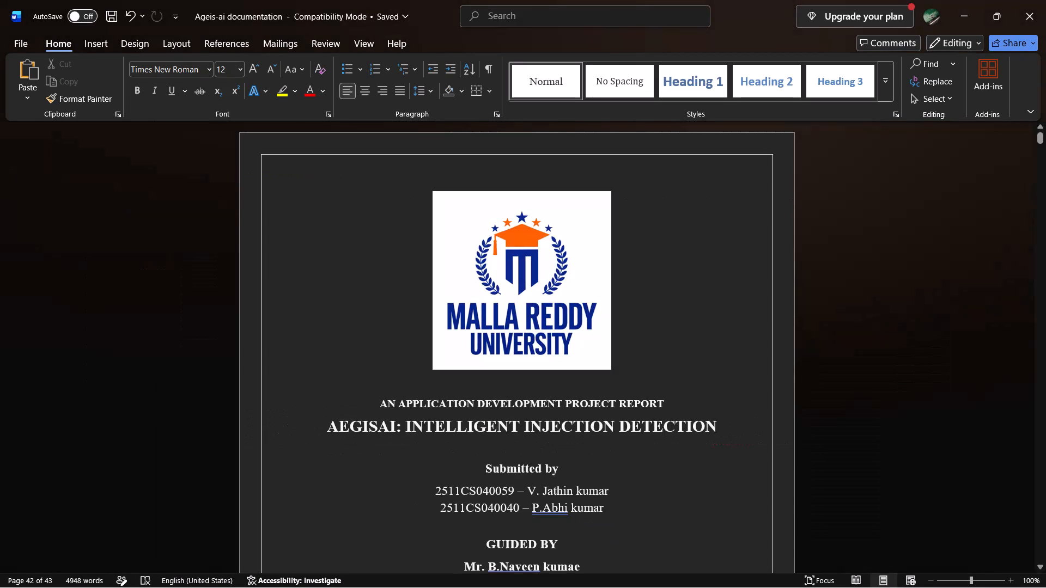
{"action": "scroll", "coordinate": [512, 318], "scroll_direction": "down", "scroll_amount": 2}
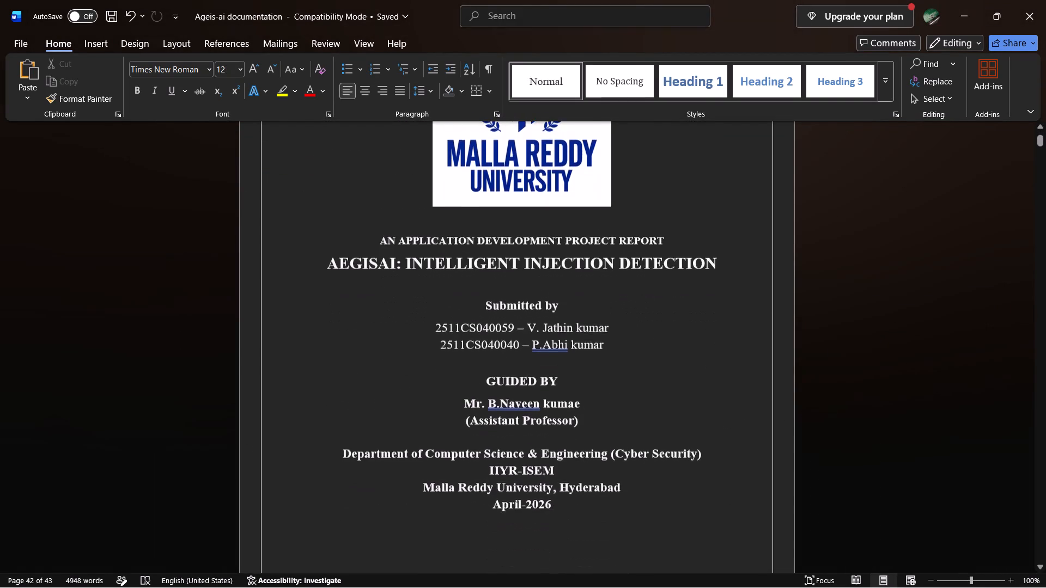
{"action": "scroll", "coordinate": [512, 318], "scroll_direction": "down", "scroll_amount": 1}
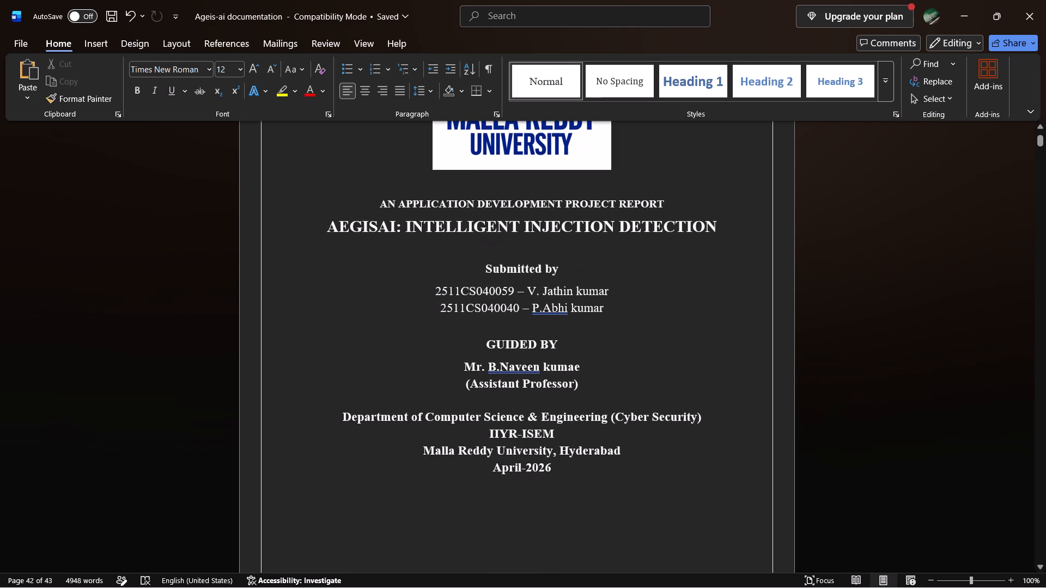
{"action": "left_click", "coordinate": [587, 367]}
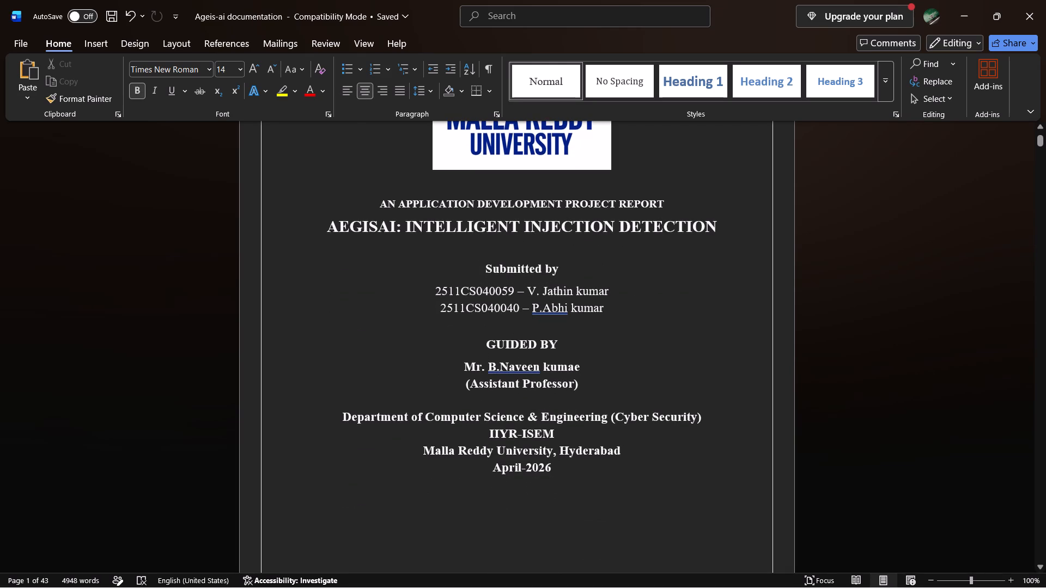
{"action": "key", "text": "BackSpace"}
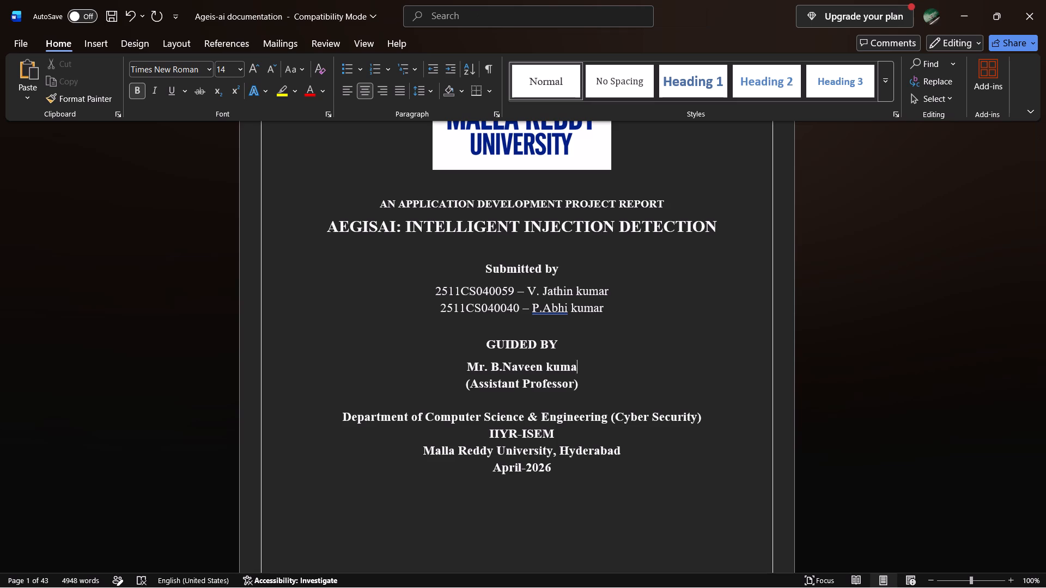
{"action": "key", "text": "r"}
{"action": "key", "text": "ctrl+s"}
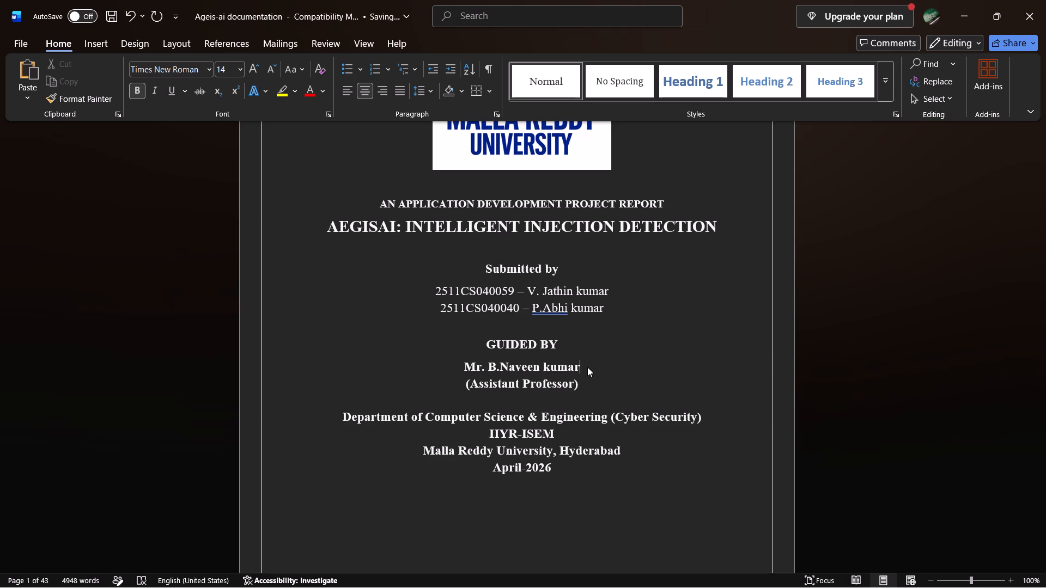
On the Acknowledgement page, replace the old project guide's name after "Mr." with the current guide's name, and save the report.
{"action": "scroll", "coordinate": [587, 367], "scroll_direction": "down", "scroll_amount": 6}
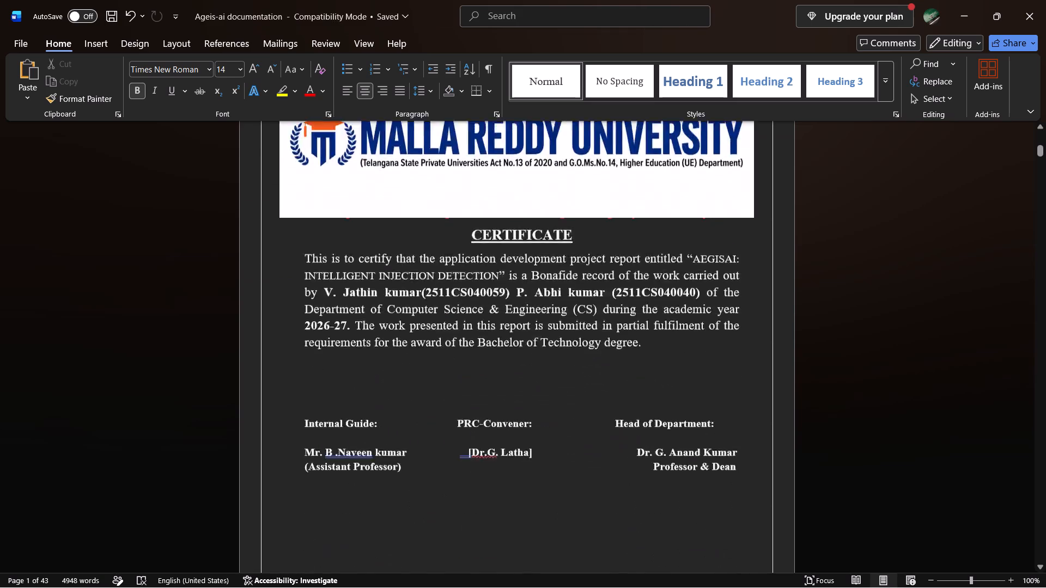
{"action": "scroll", "coordinate": [587, 367], "scroll_direction": "up", "scroll_amount": 1}
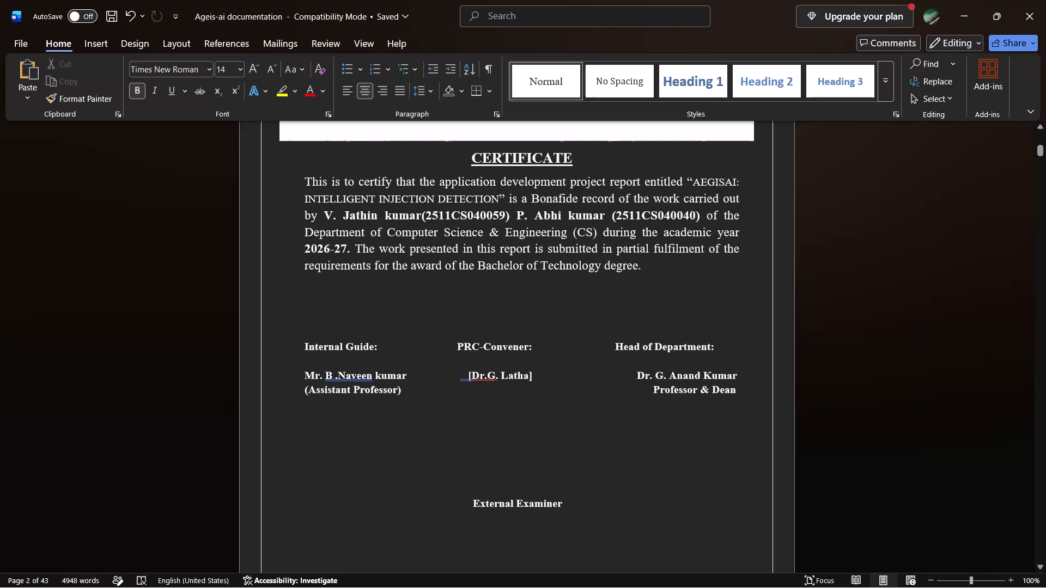
{"action": "scroll", "coordinate": [587, 367], "scroll_direction": "down", "scroll_amount": 2}
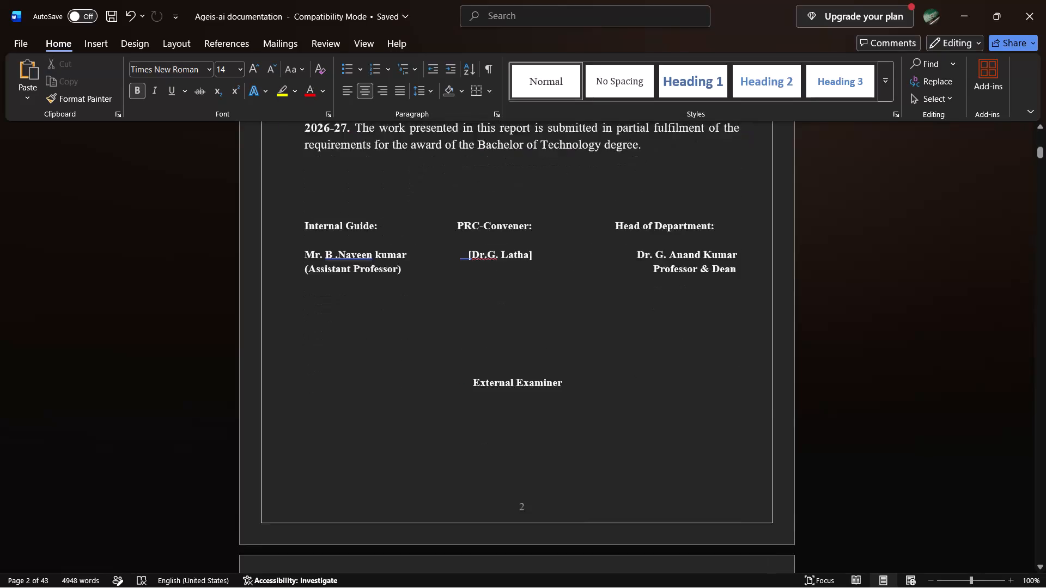
{"action": "scroll", "coordinate": [587, 367], "scroll_direction": "down", "scroll_amount": 6}
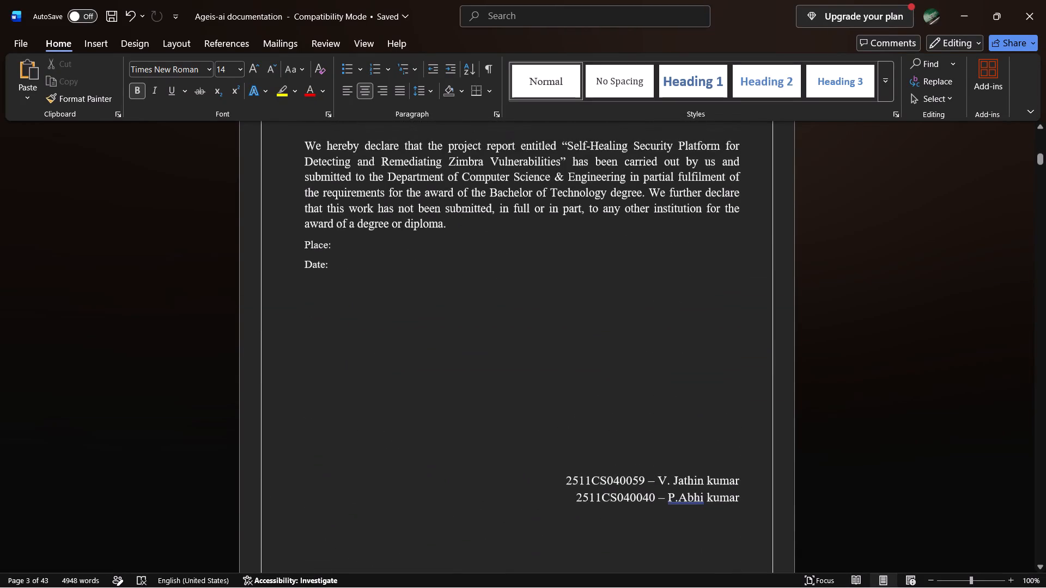
{"action": "scroll", "coordinate": [587, 367], "scroll_direction": "down", "scroll_amount": 3}
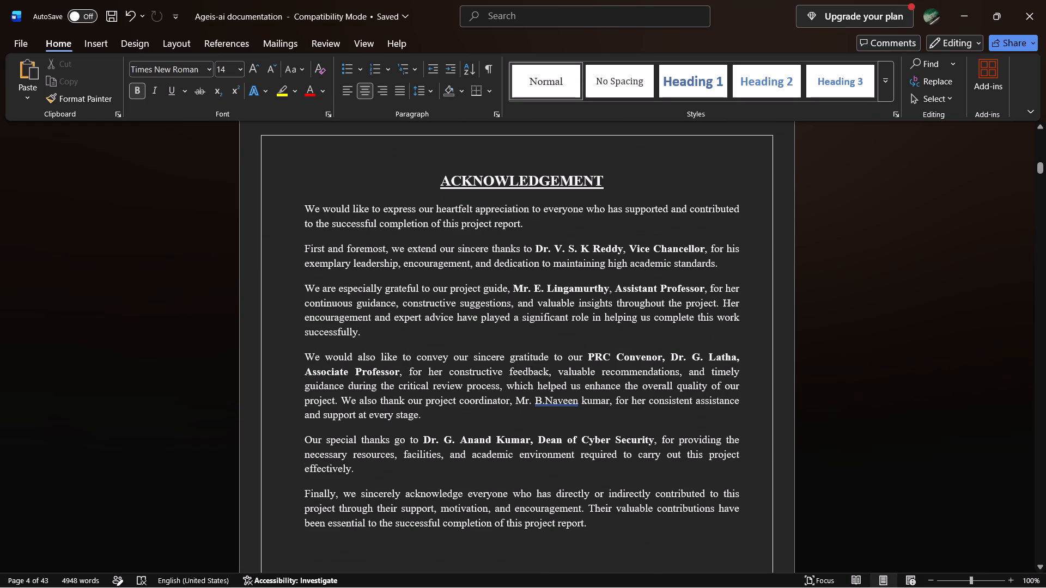
{"action": "left_click_drag", "start_coordinate": [534, 292], "coordinate": [588, 294]}
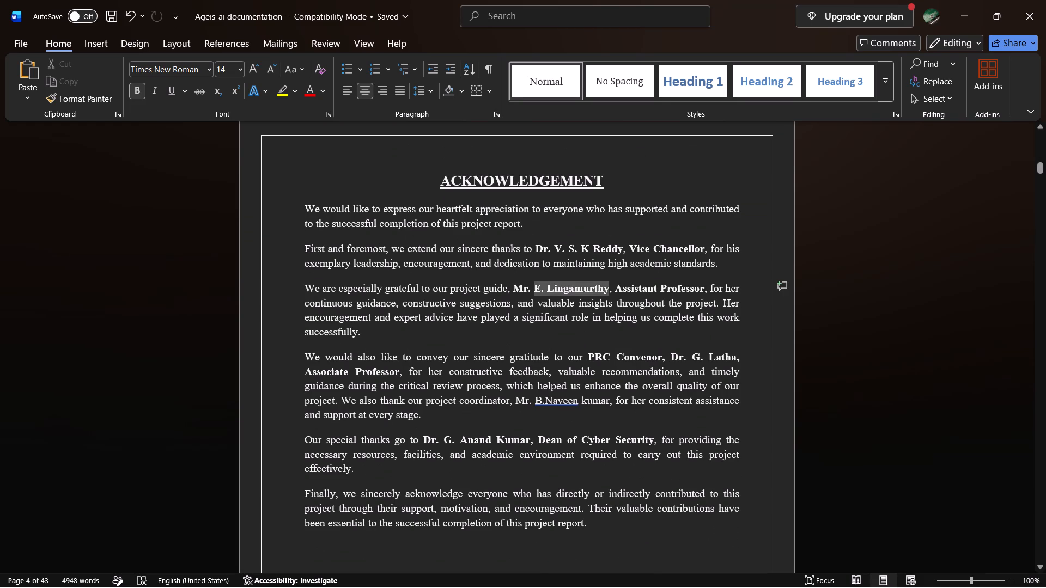
{"action": "left_click_drag", "start_coordinate": [588, 294], "coordinate": [600, 293]}
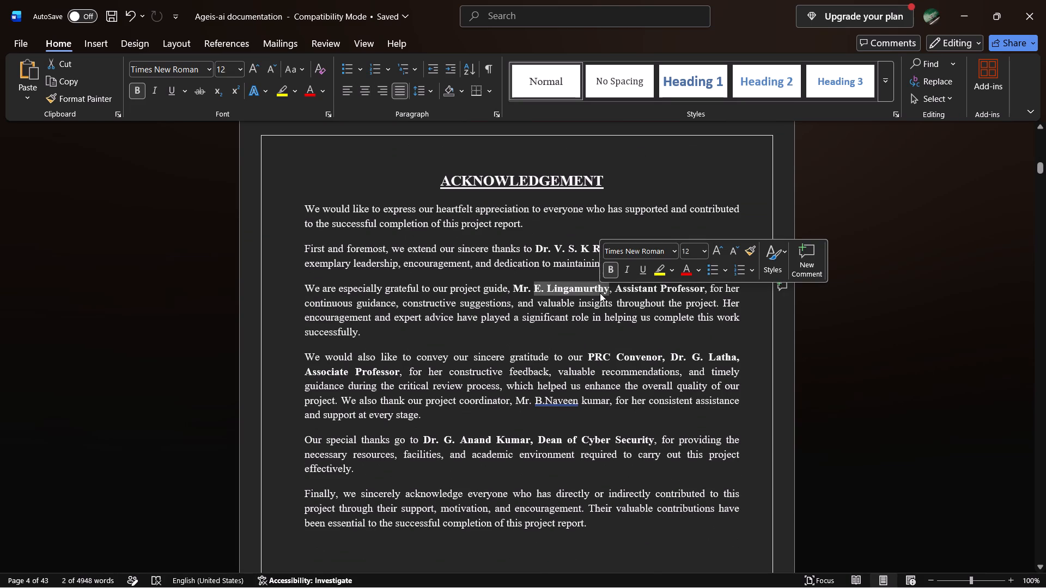
{"action": "left_click", "coordinate": [600, 293]}
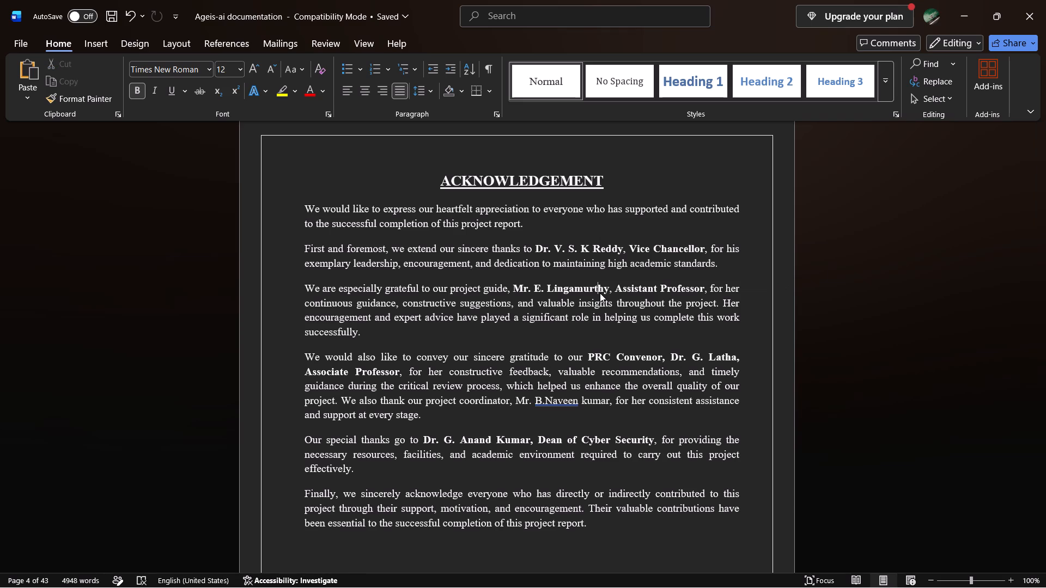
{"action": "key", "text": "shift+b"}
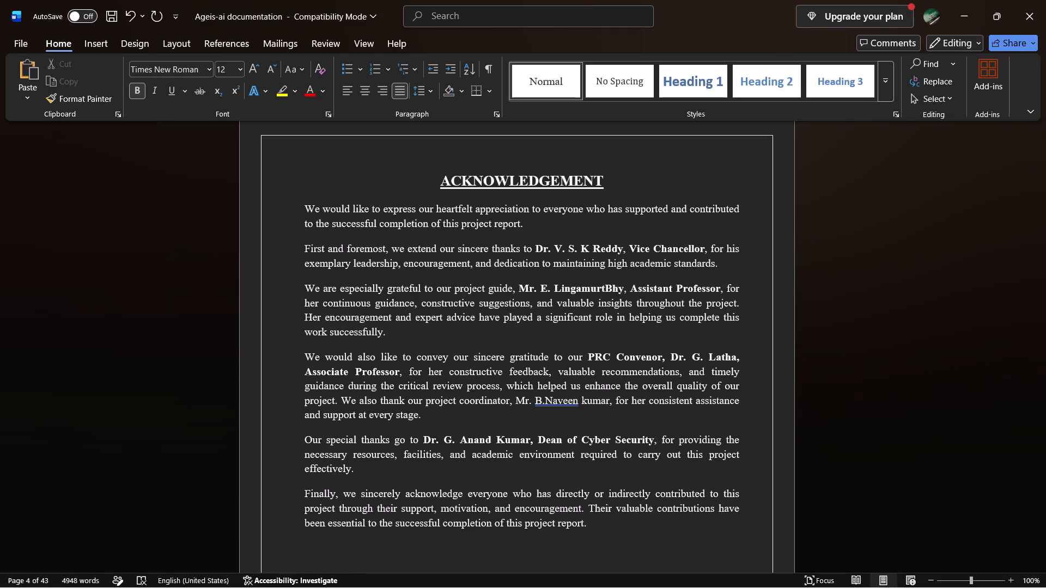
{"action": "key", "text": "BackSpace"}
{"action": "key", "text": "BackSpace"}
{"action": "key", "text": "BackSpace"}
{"action": "key", "text": "BackSpace"}
{"action": "key", "text": "BackSpace"}
{"action": "key", "text": "BackSpace"}
{"action": "key", "text": "BackSpace"}
{"action": "key", "text": "BackSpace"}
{"action": "key", "text": "BackSpace"}
{"action": "key", "text": "BackSpace"}
{"action": "key", "text": "BackSpace"}
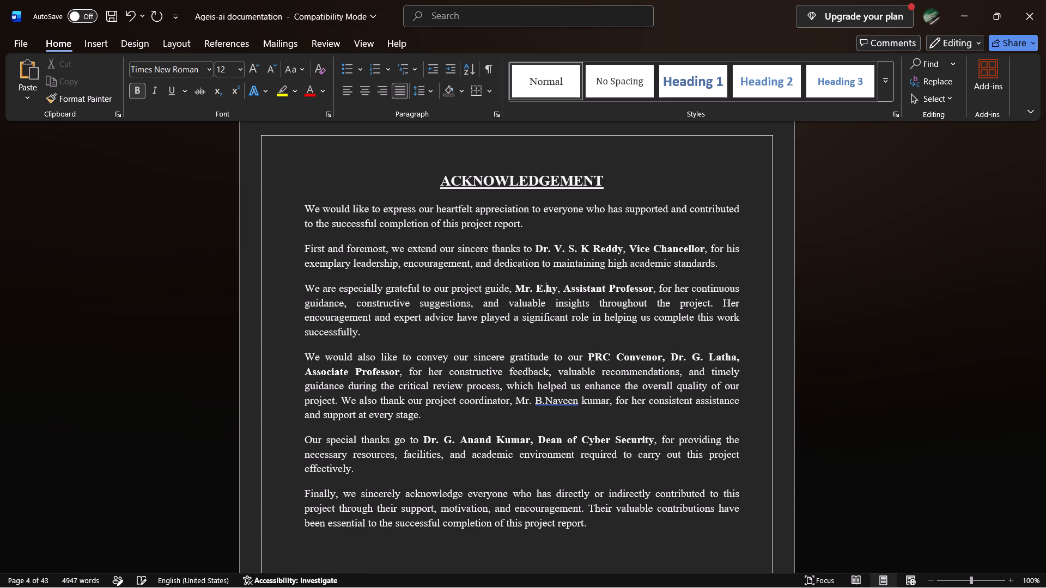
{"action": "key", "text": "BackSpace"}
{"action": "key", "text": "BackSpace"}
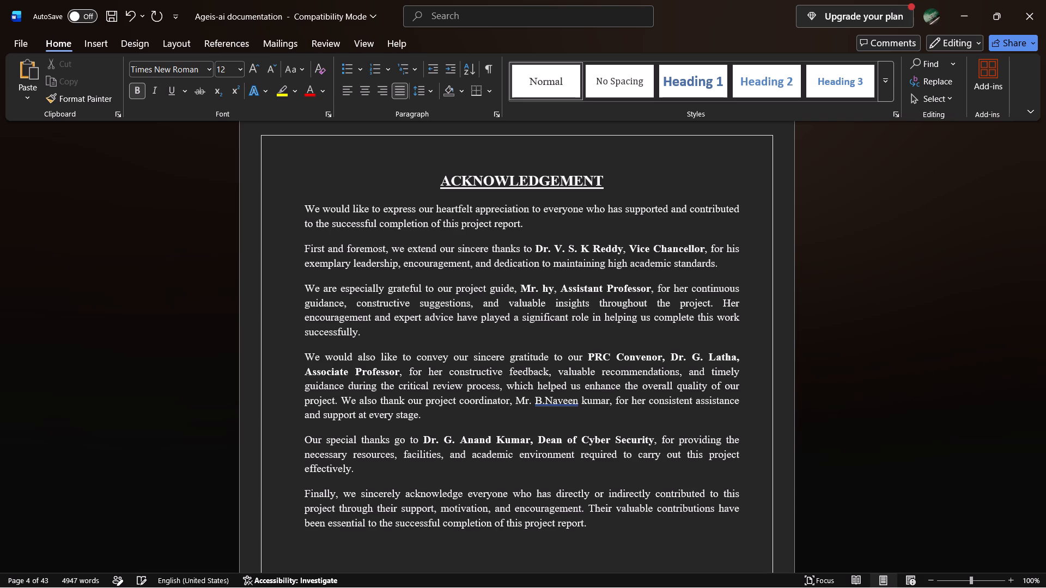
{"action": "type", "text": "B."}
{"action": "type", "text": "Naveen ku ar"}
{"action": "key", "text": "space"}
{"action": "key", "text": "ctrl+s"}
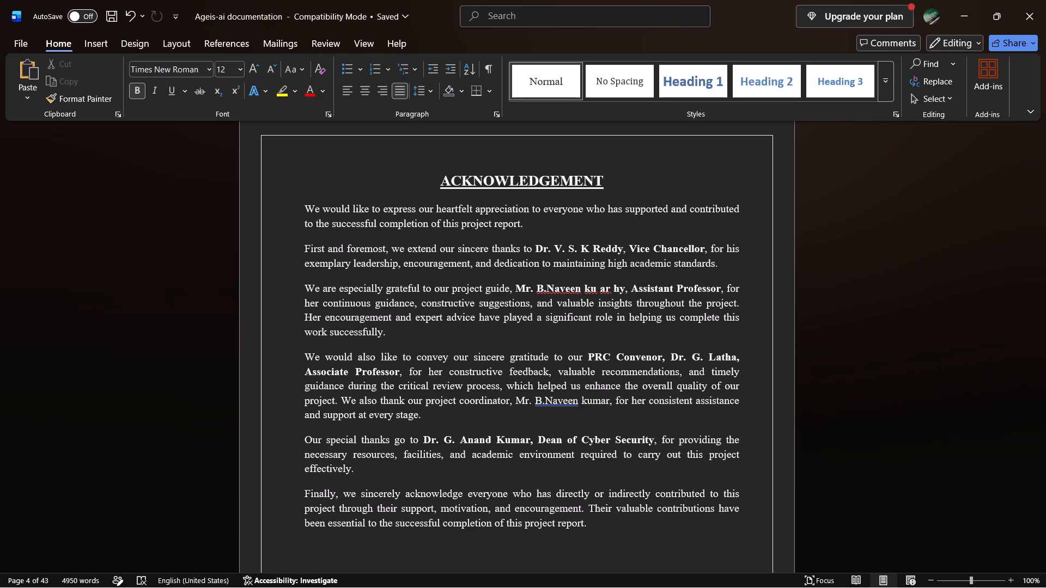
Correct the guide's surname in the Acknowledgement by replacing the stray space inside it with "m", and save the report.
{"action": "left_click", "coordinate": [597, 290]}
{"action": "key", "text": "Right"}
{"action": "key", "text": "BackSpace"}
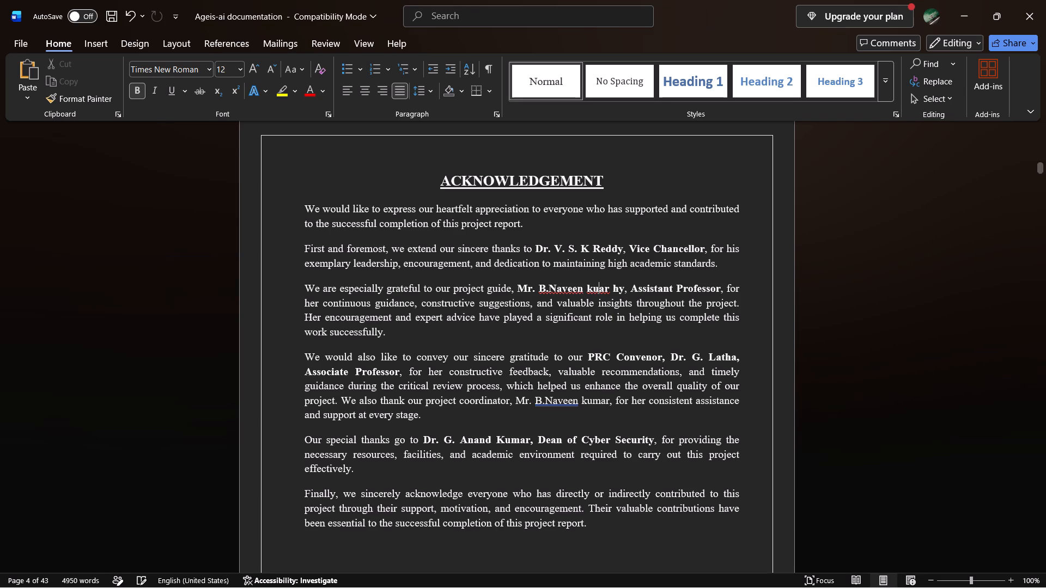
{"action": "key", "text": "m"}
{"action": "key", "text": "ctrl+s"}
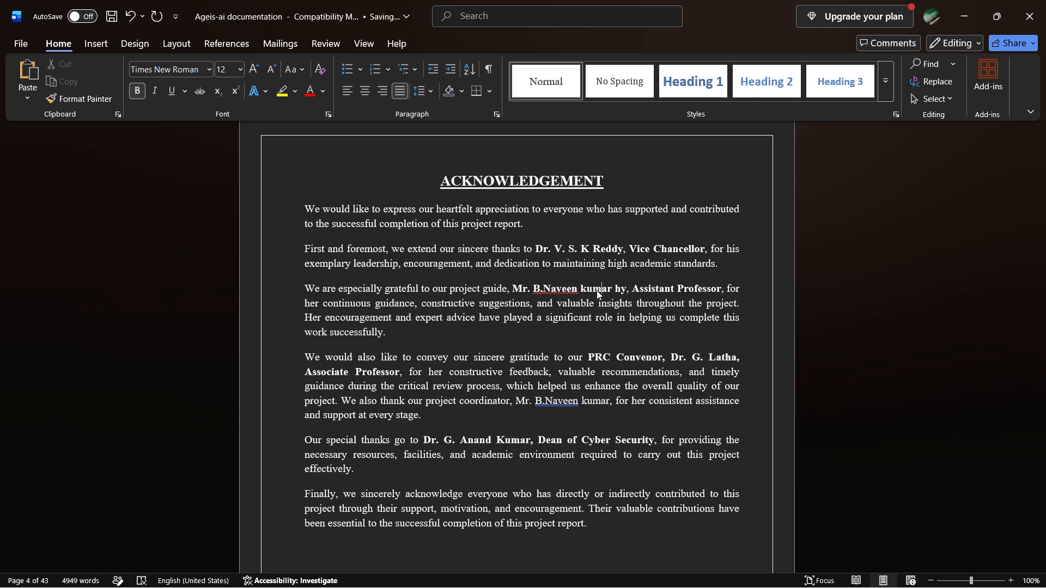